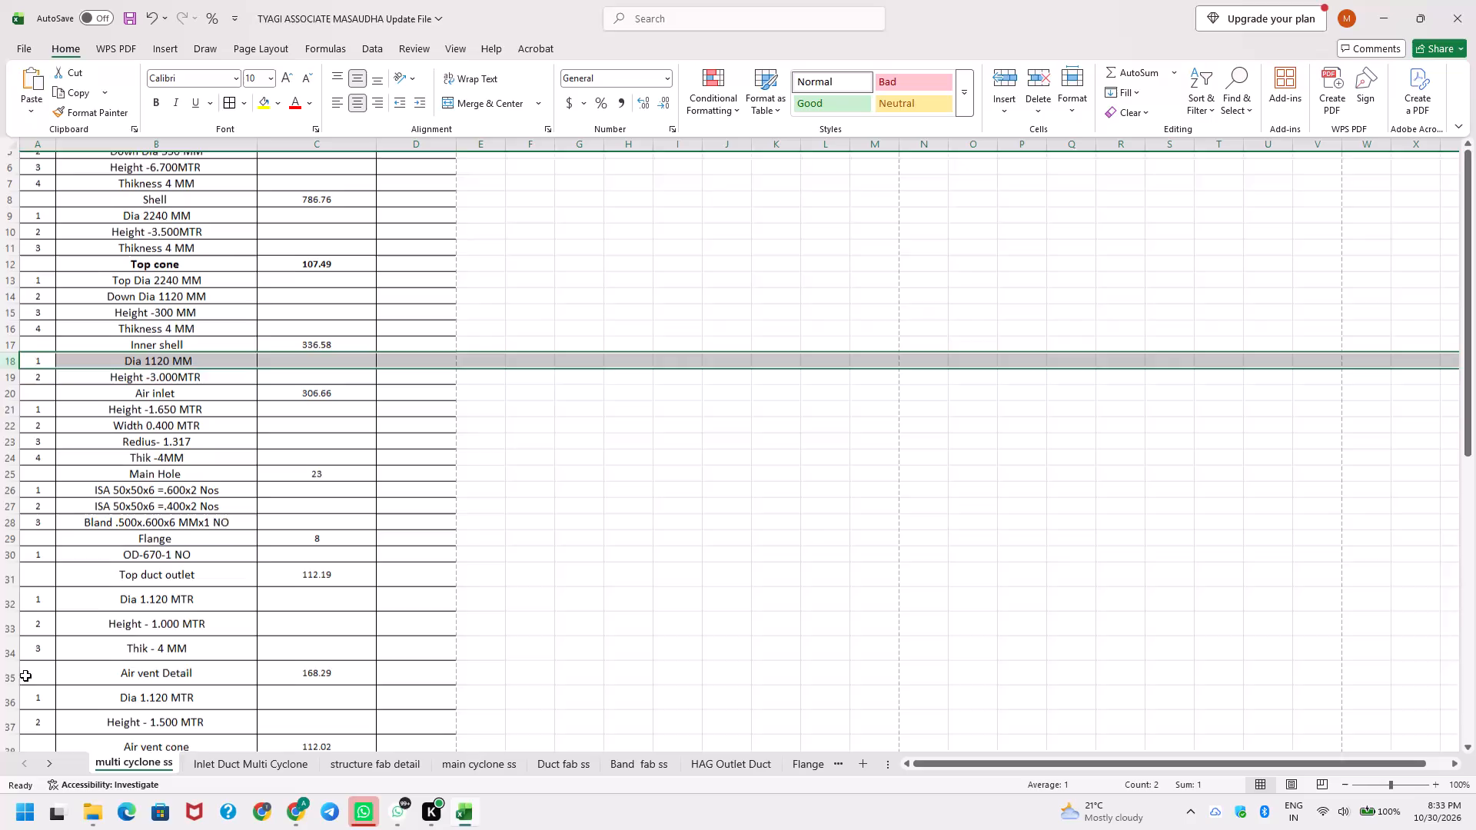
# Auto-fit the heights of rows 31 to 40, from Top duct outlet down to Height -261 MM.
pyautogui.doubleClick(12, 583)
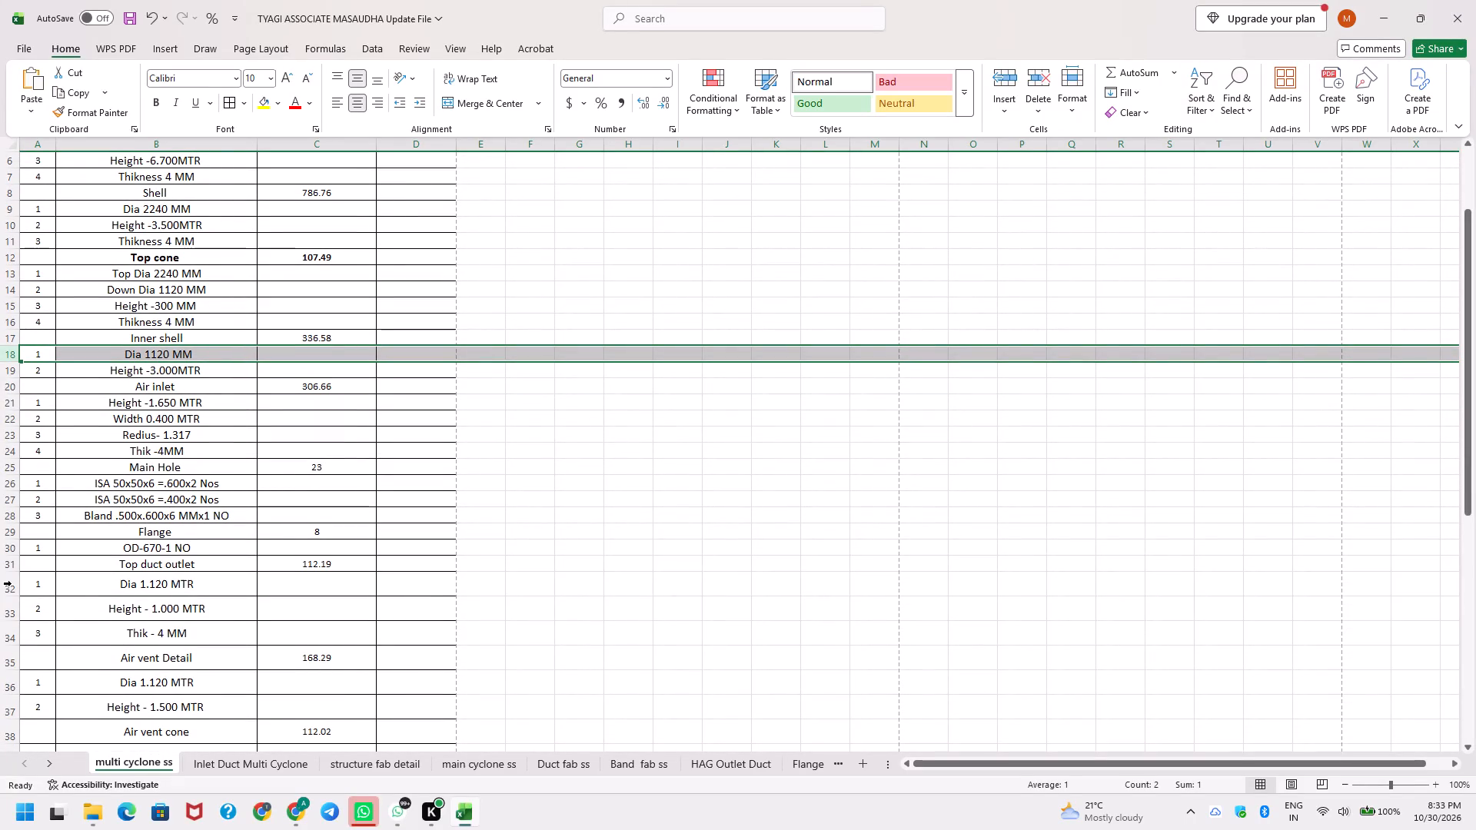
pyautogui.doubleClick(12, 595)
pyautogui.doubleClick(12, 613)
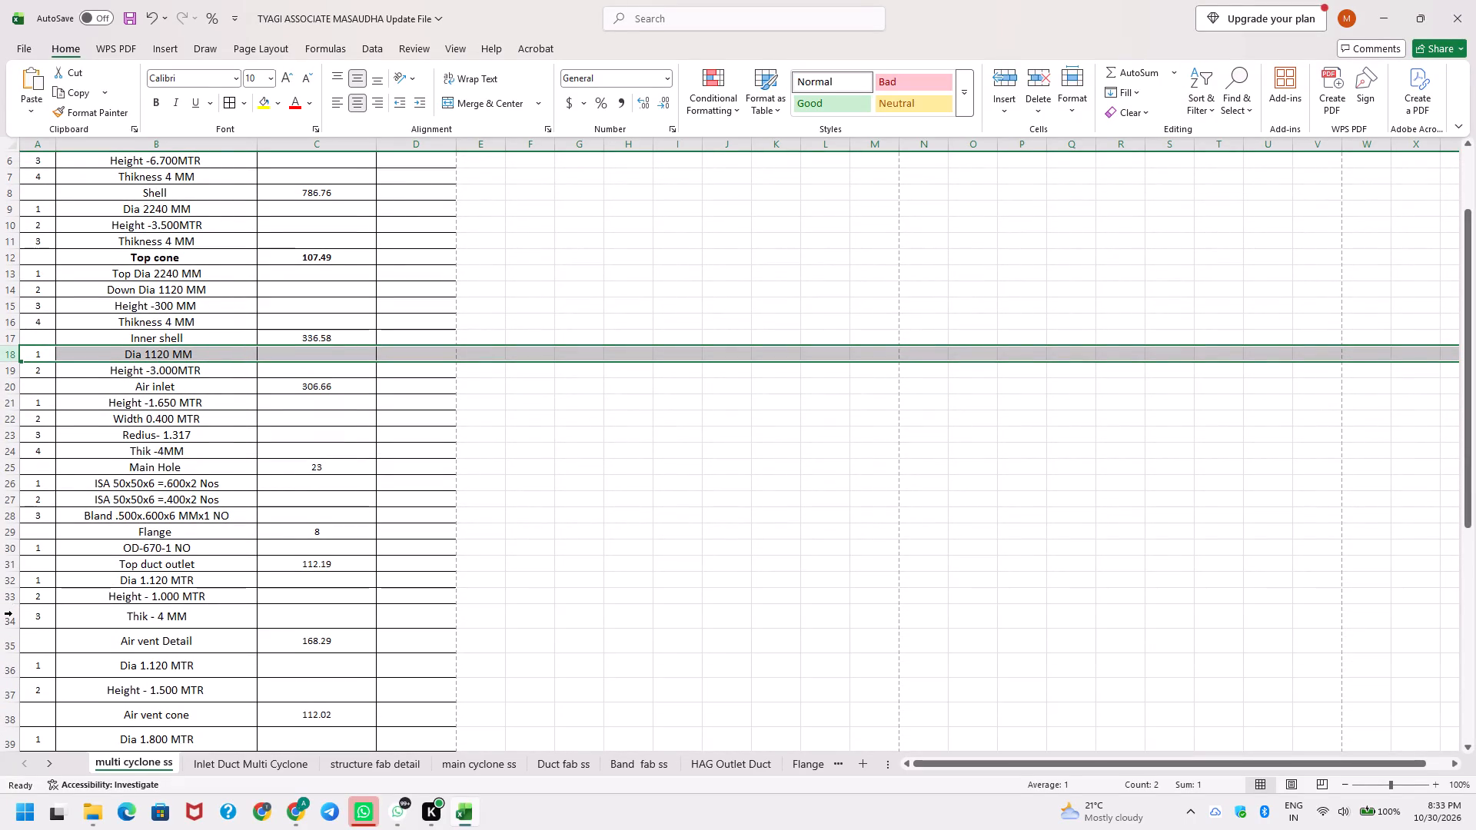
pyautogui.doubleClick(15, 629)
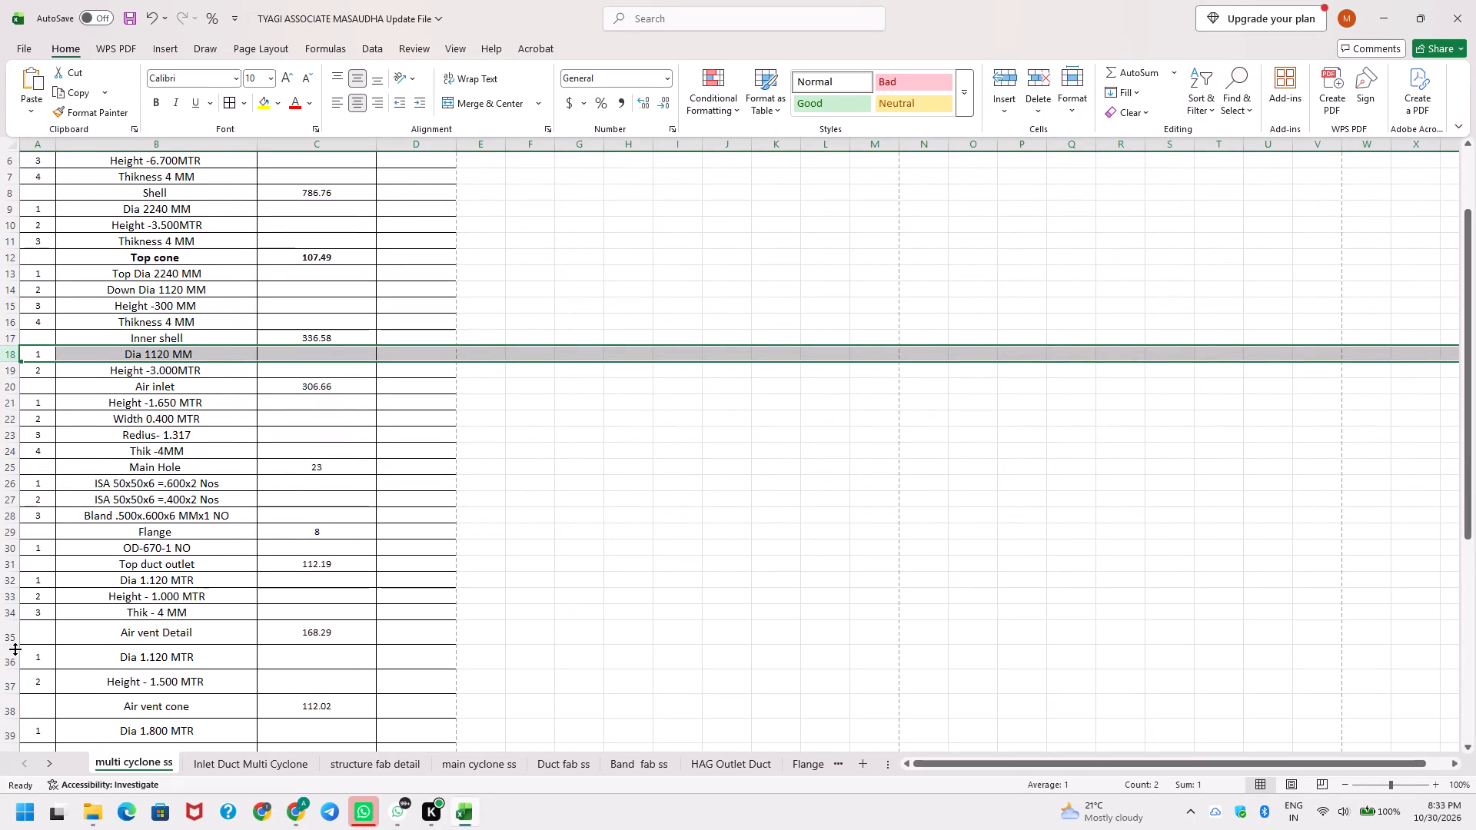
pyautogui.doubleClick(15, 649)
pyautogui.doubleClick(14, 657)
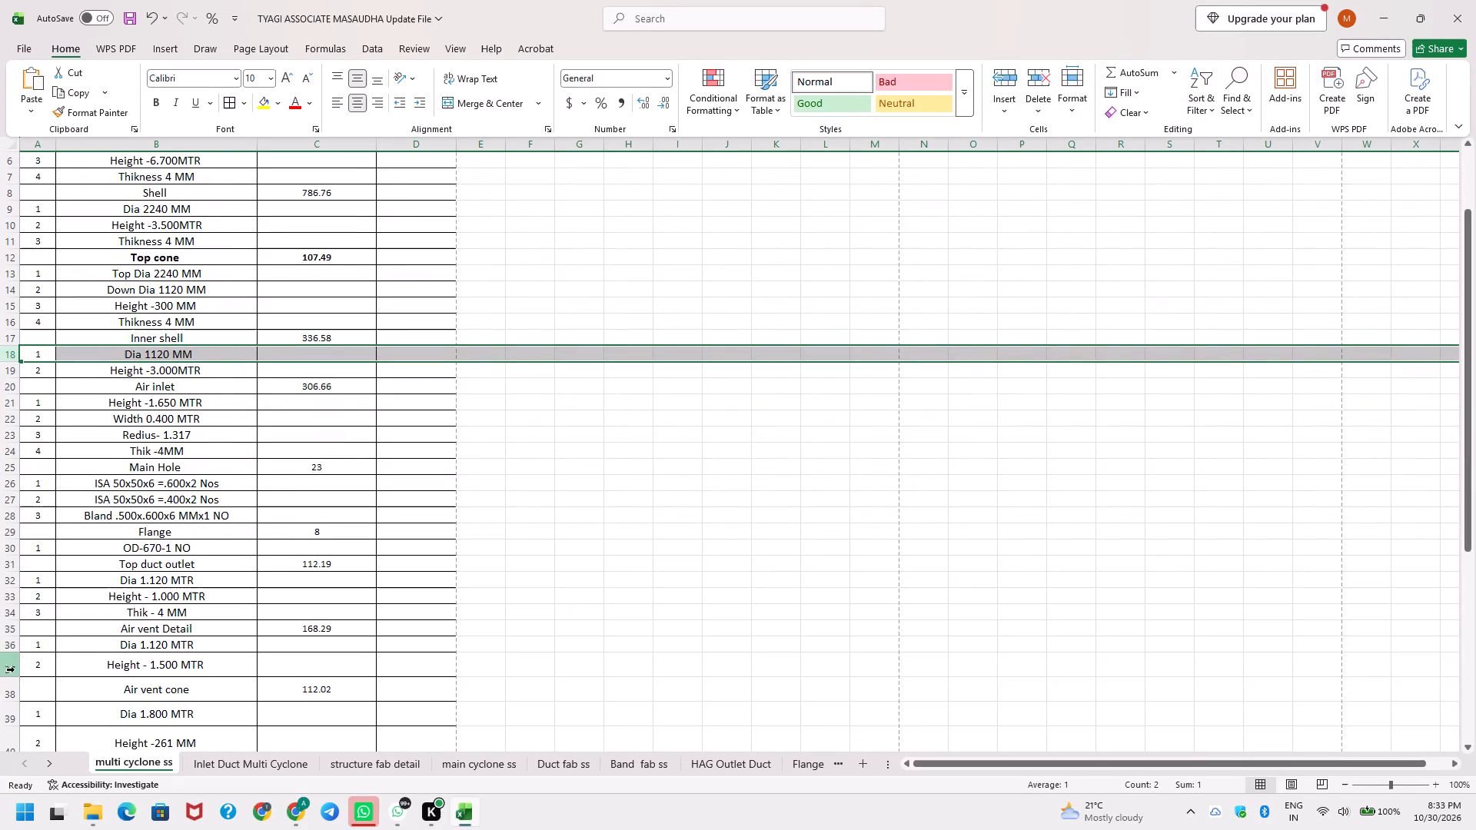
pyautogui.doubleClick(15, 673)
pyautogui.doubleClick(17, 693)
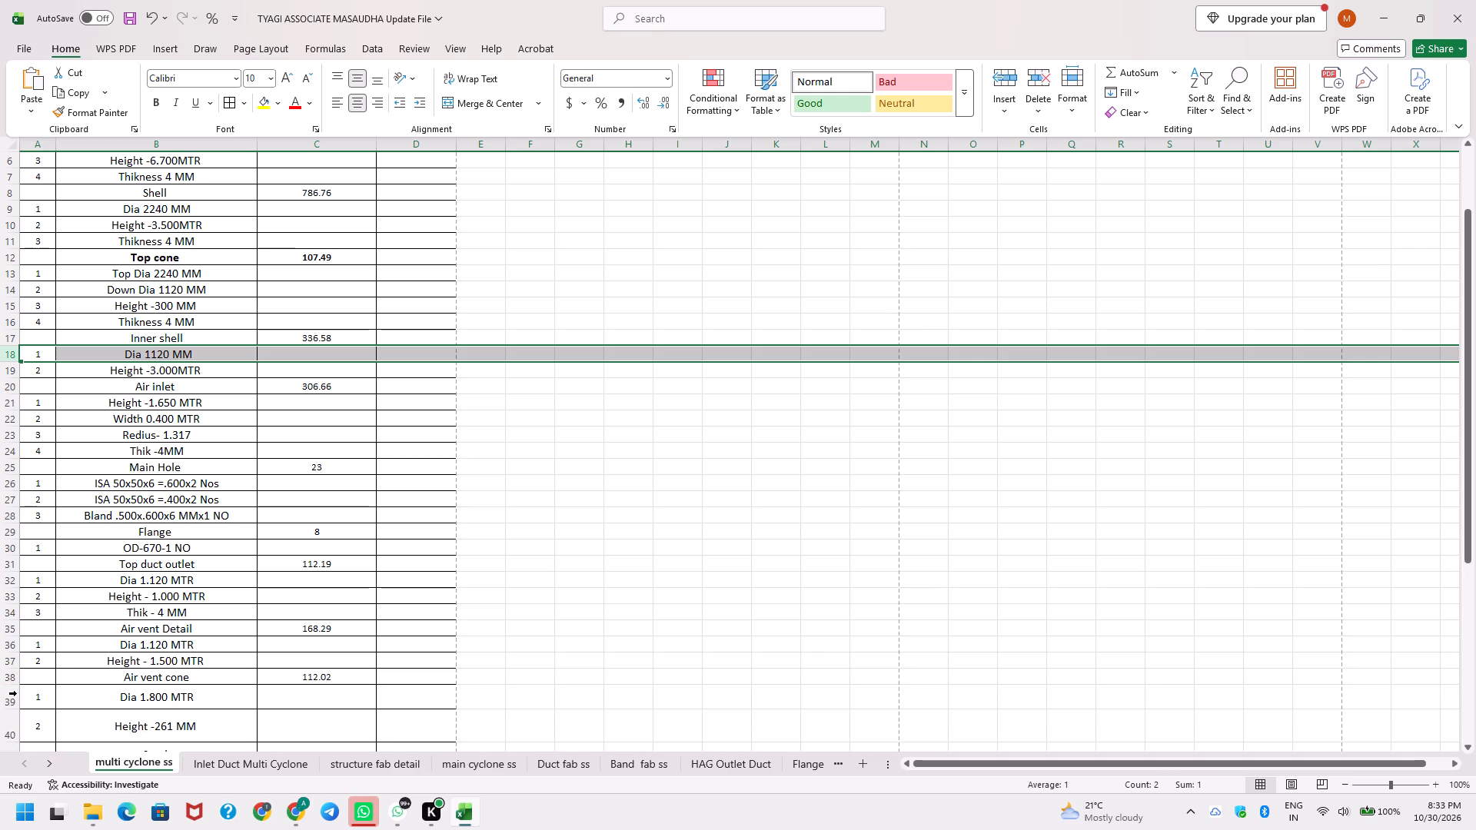
pyautogui.doubleClick(17, 707)
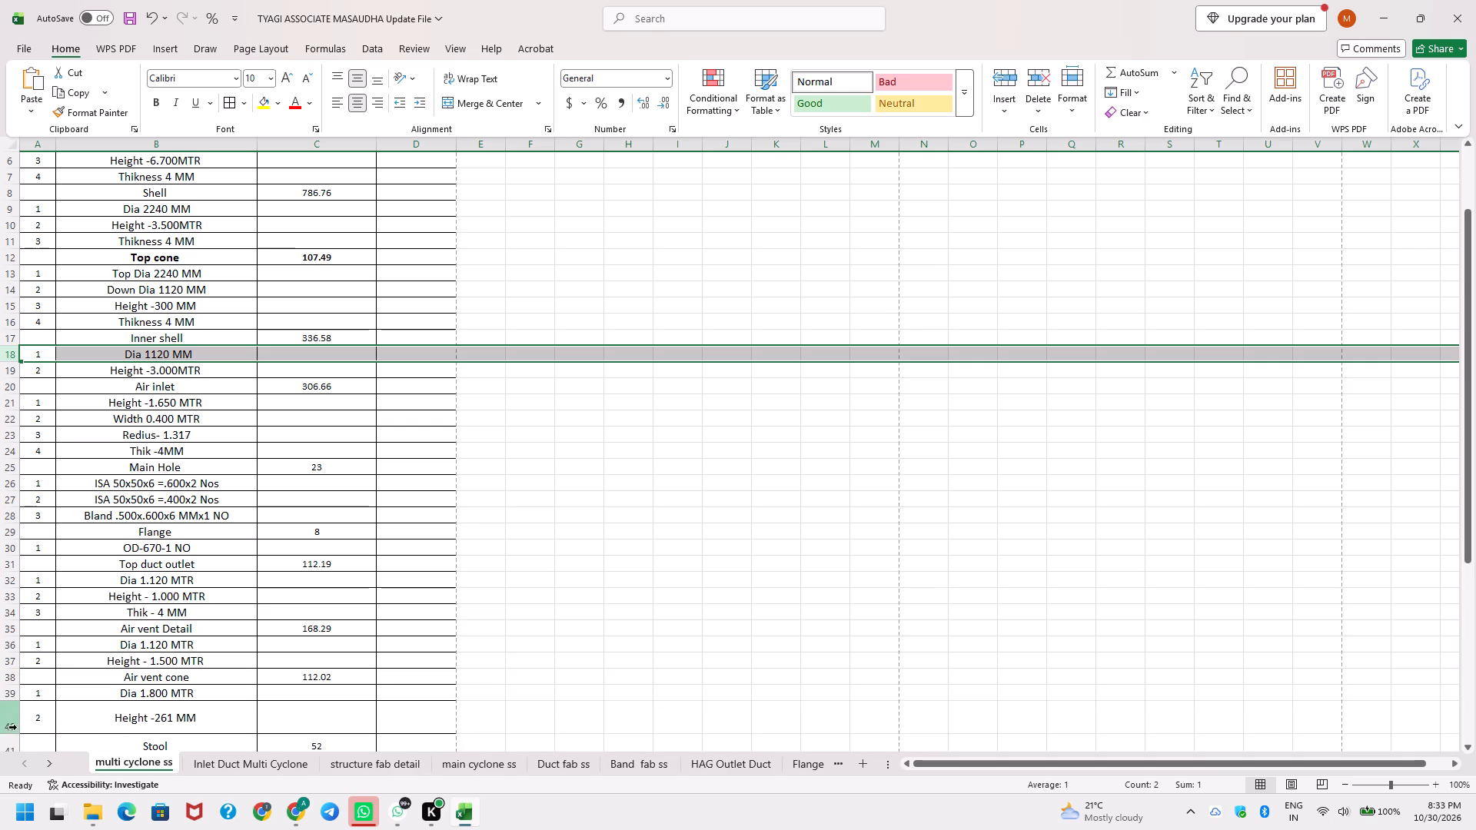
pyautogui.doubleClick(17, 731)
# Auto-fit the heights of rows 41 to 47, from Stool down to TOTAL WEIGHT IN 4 NO CYCLONE.
pyautogui.scroll(-2, 17, 731)
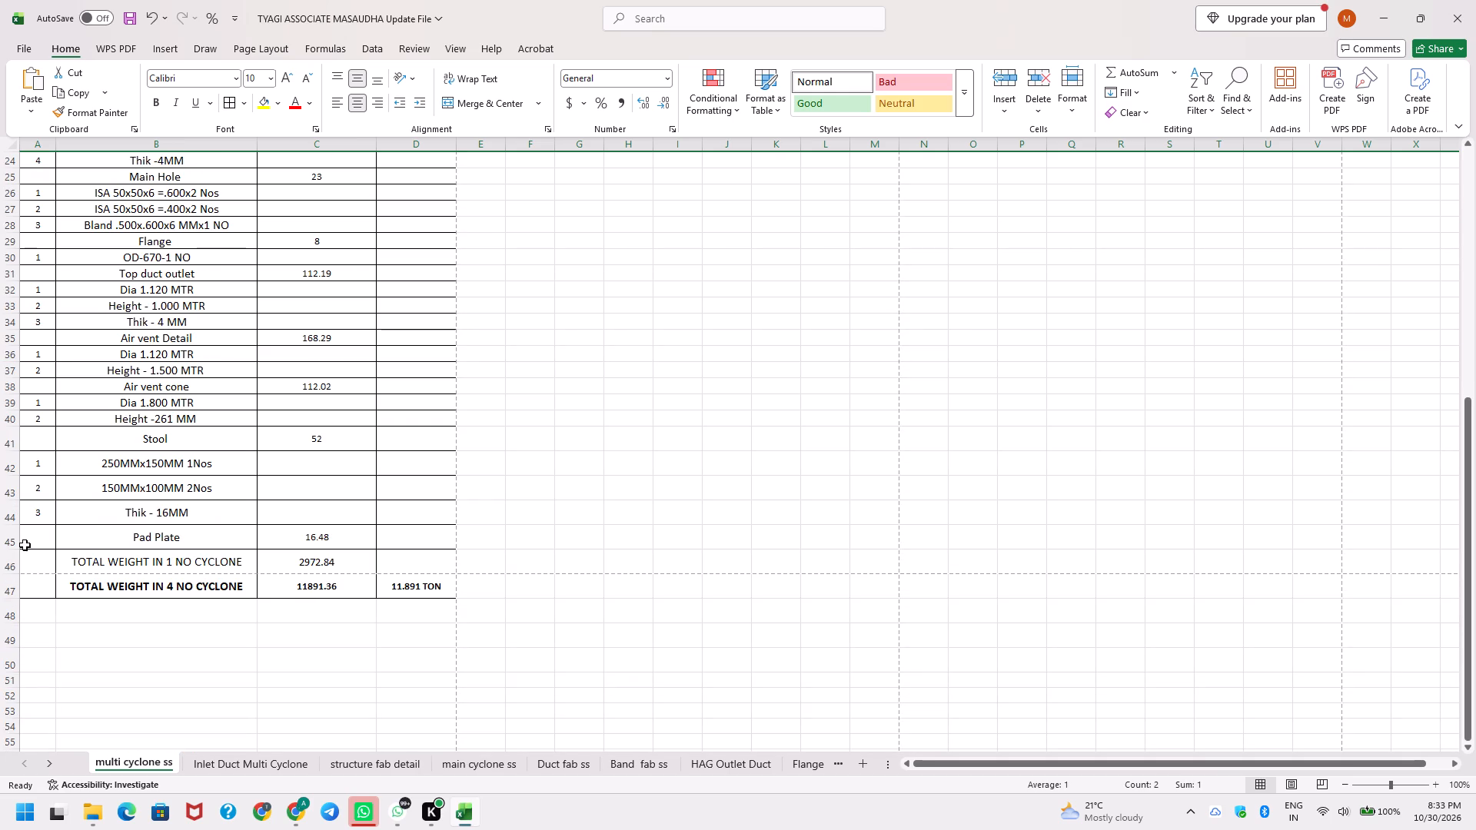
pyautogui.doubleClick(17, 447)
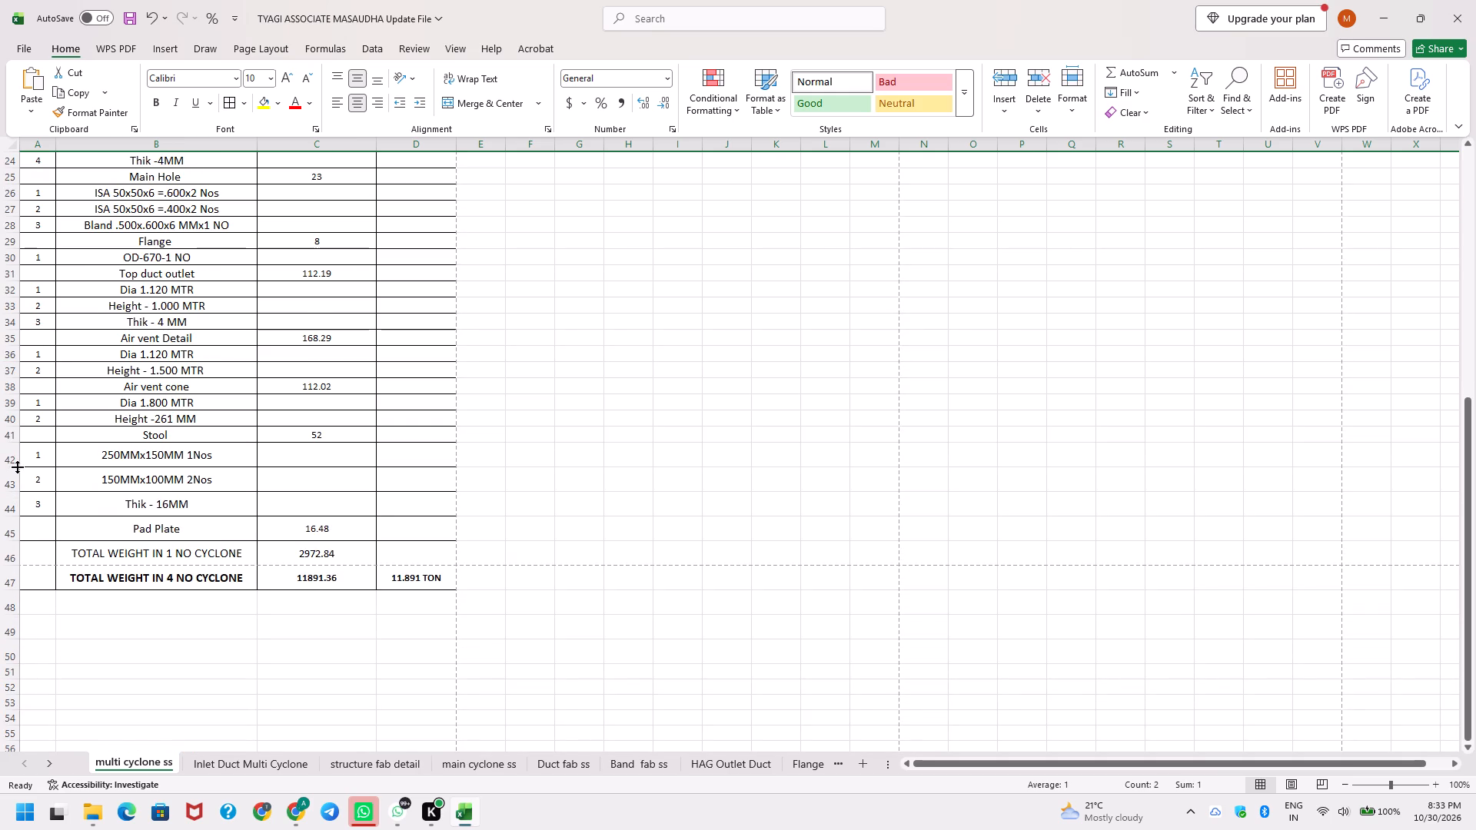
pyautogui.doubleClick(17, 467)
pyautogui.doubleClick(17, 481)
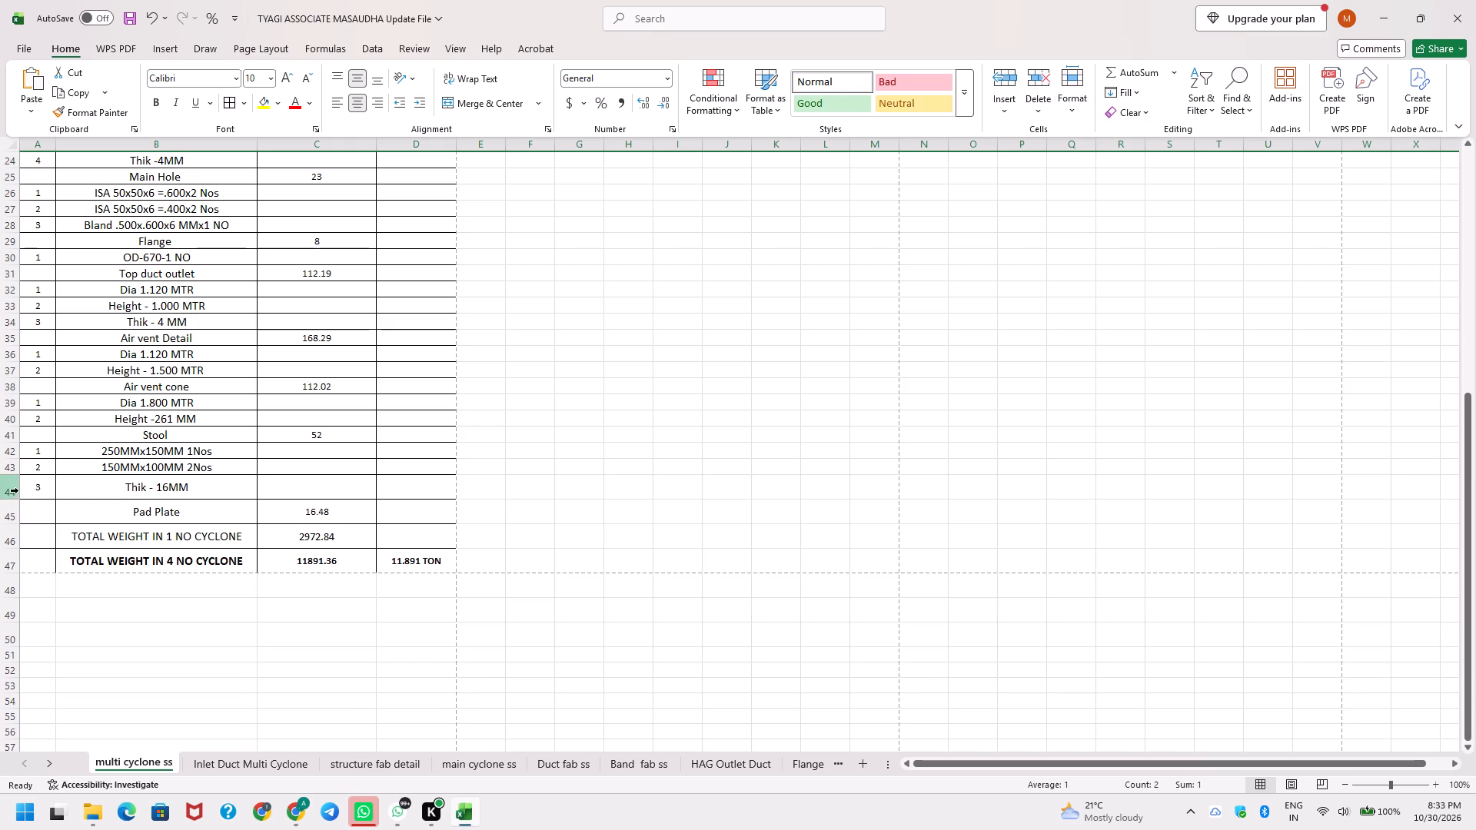
pyautogui.doubleClick(19, 502)
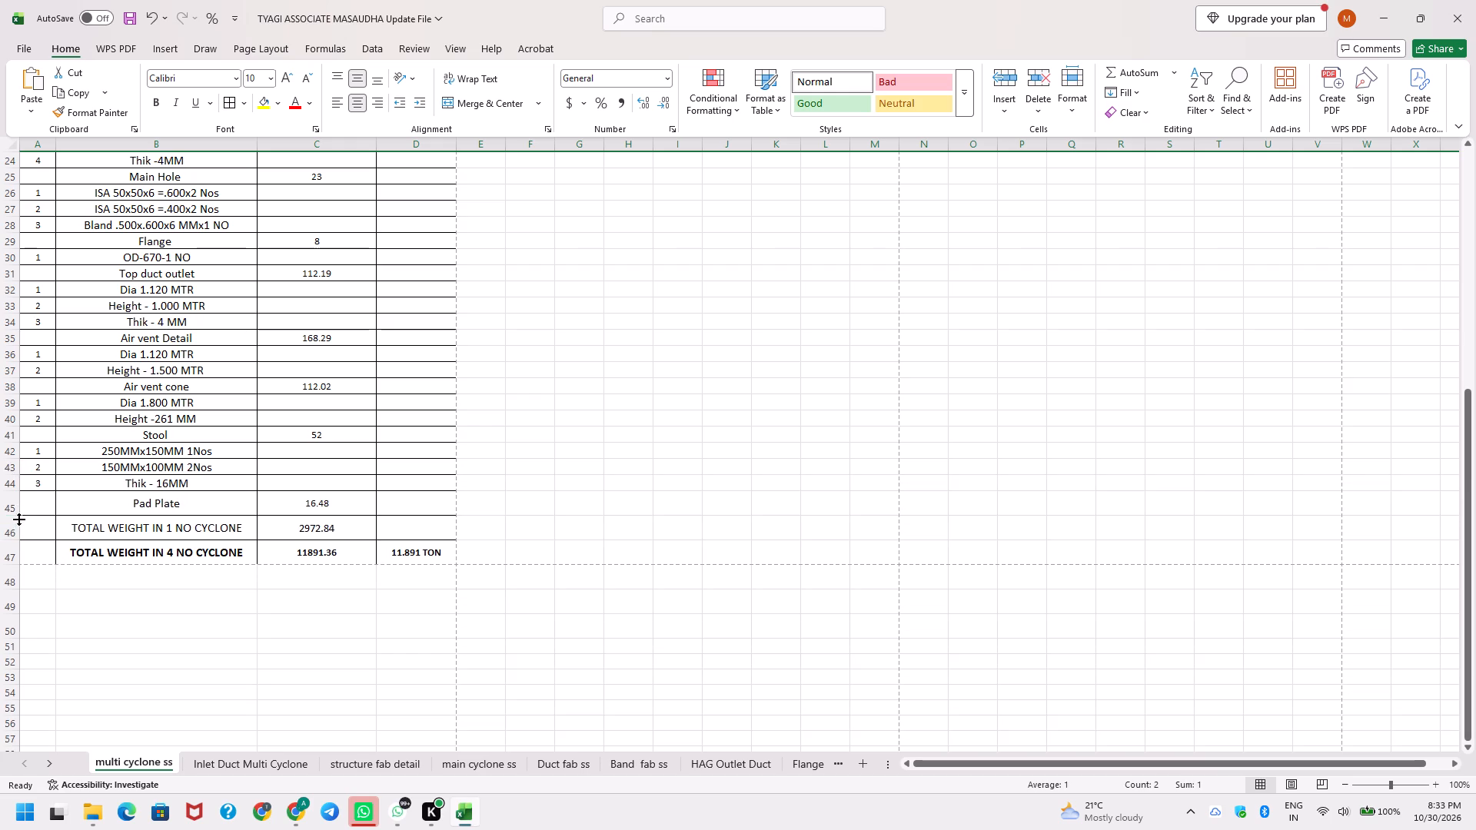
pyautogui.doubleClick(18, 518)
pyautogui.doubleClick(18, 536)
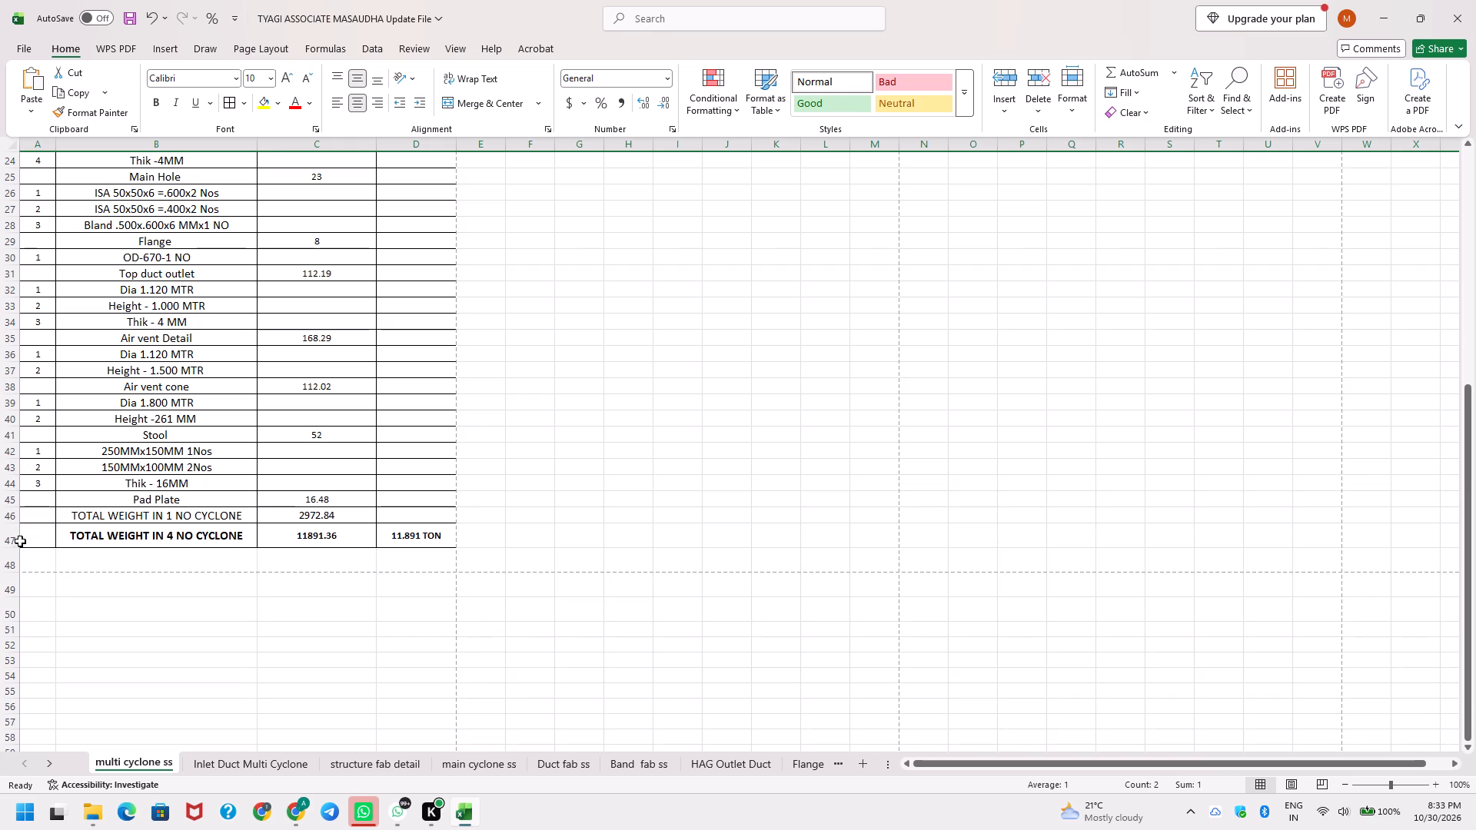
pyautogui.doubleClick(18, 548)
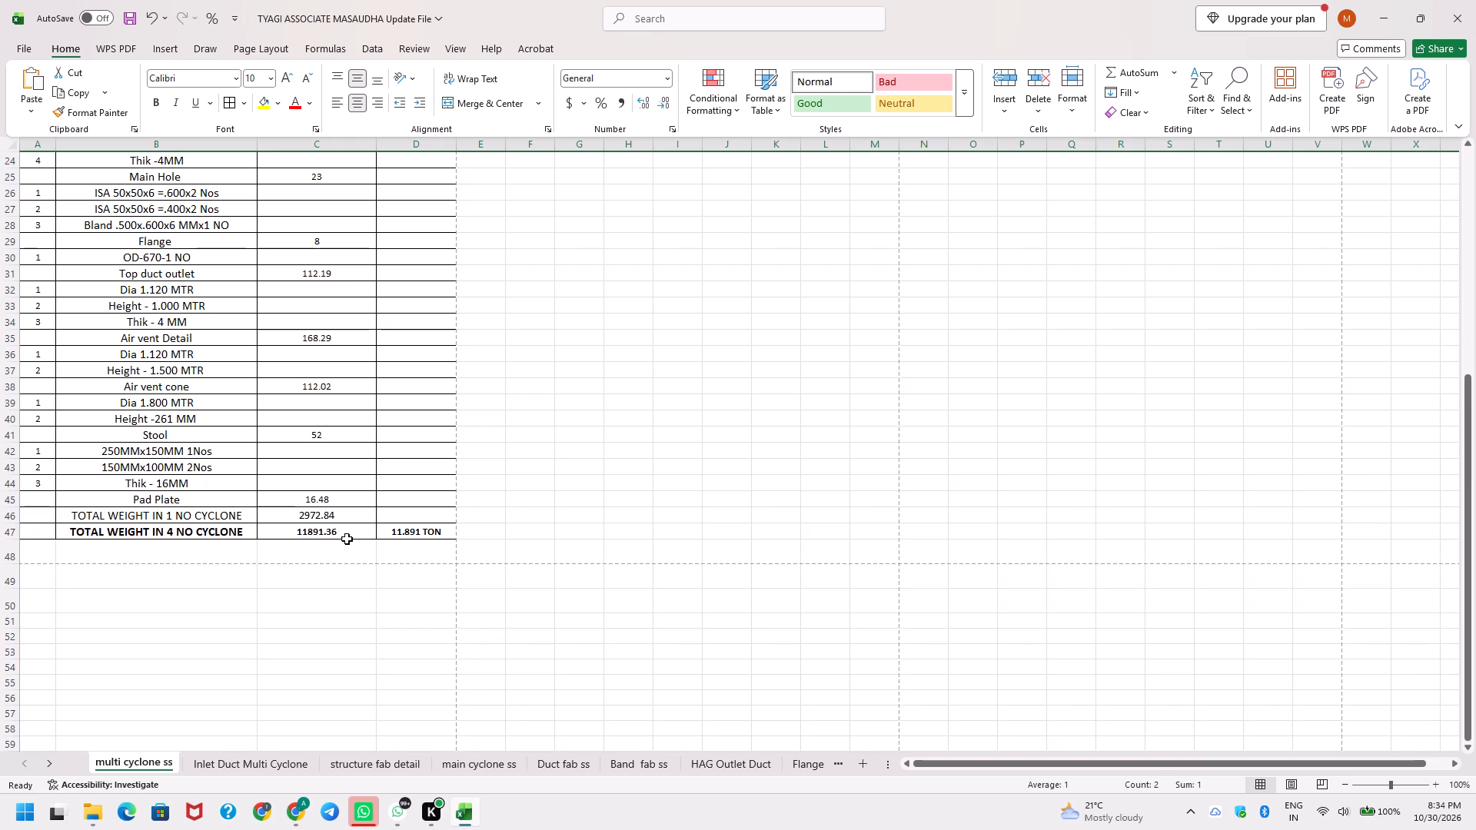
# Select the whole table A1:D47 and reduce the height of title row 1 to about 41 points.
pyautogui.click(410, 526)
pyautogui.hotkey('ctrl', 'shift', 'Up')
pyautogui.hotkey('ctrl', 'shift', 'Up')
pyautogui.hotkey('ctrl', 'shift', 'Up')
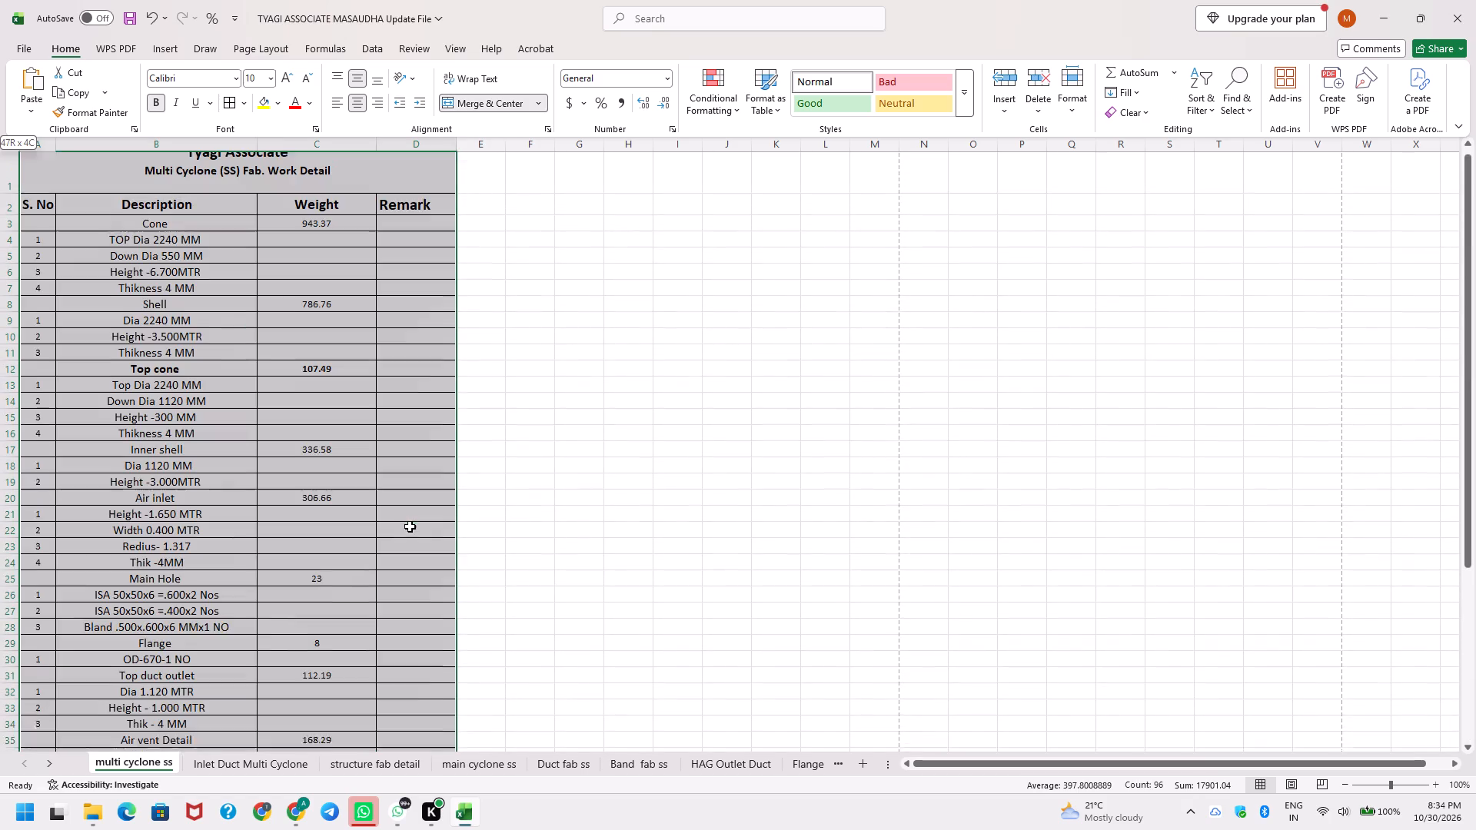
pyautogui.hotkey('ctrl', 'shift', 'Left')
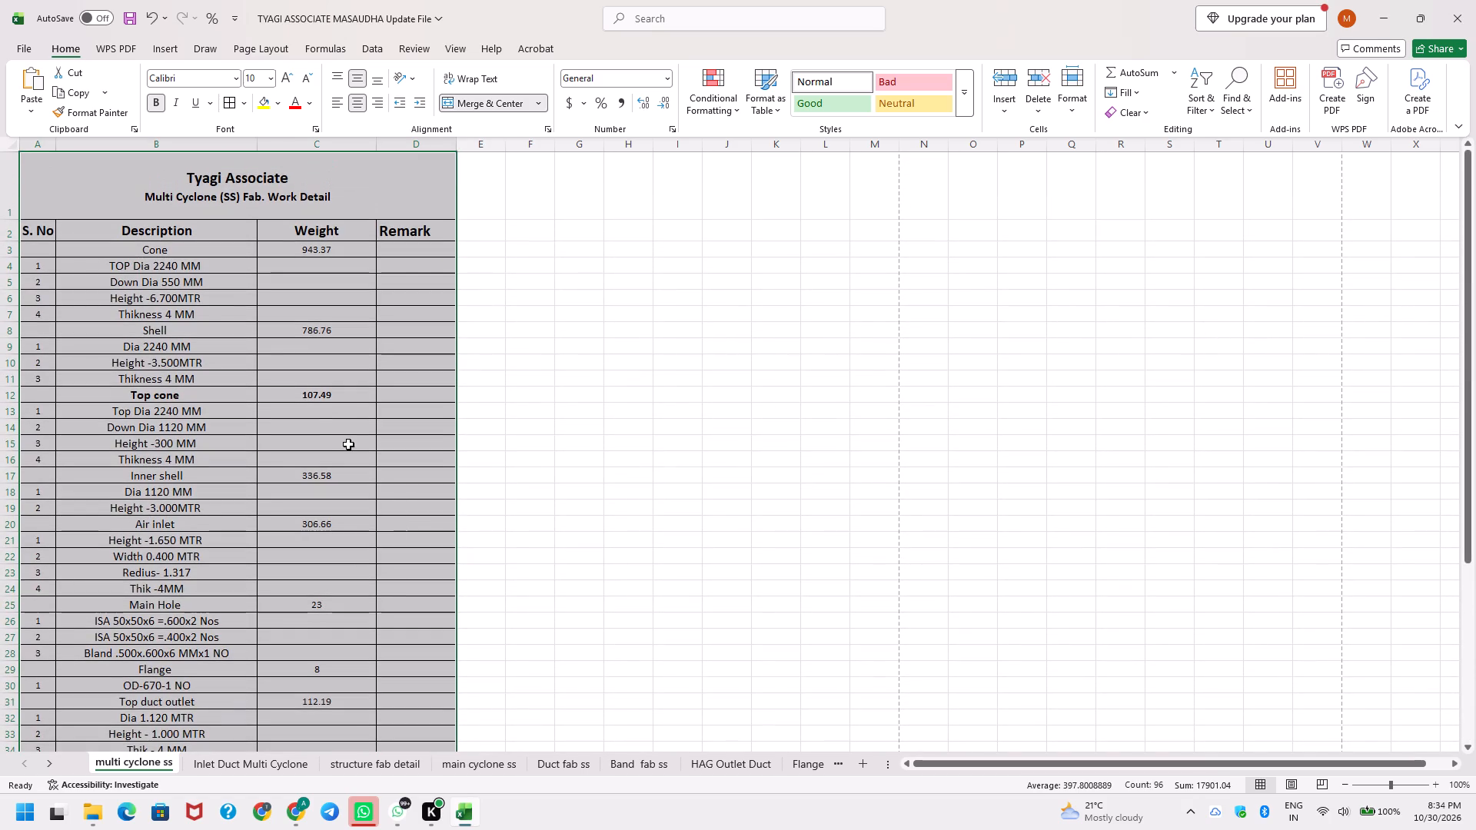
pyautogui.moveTo(10, 220); pyautogui.dragTo(10, 204)
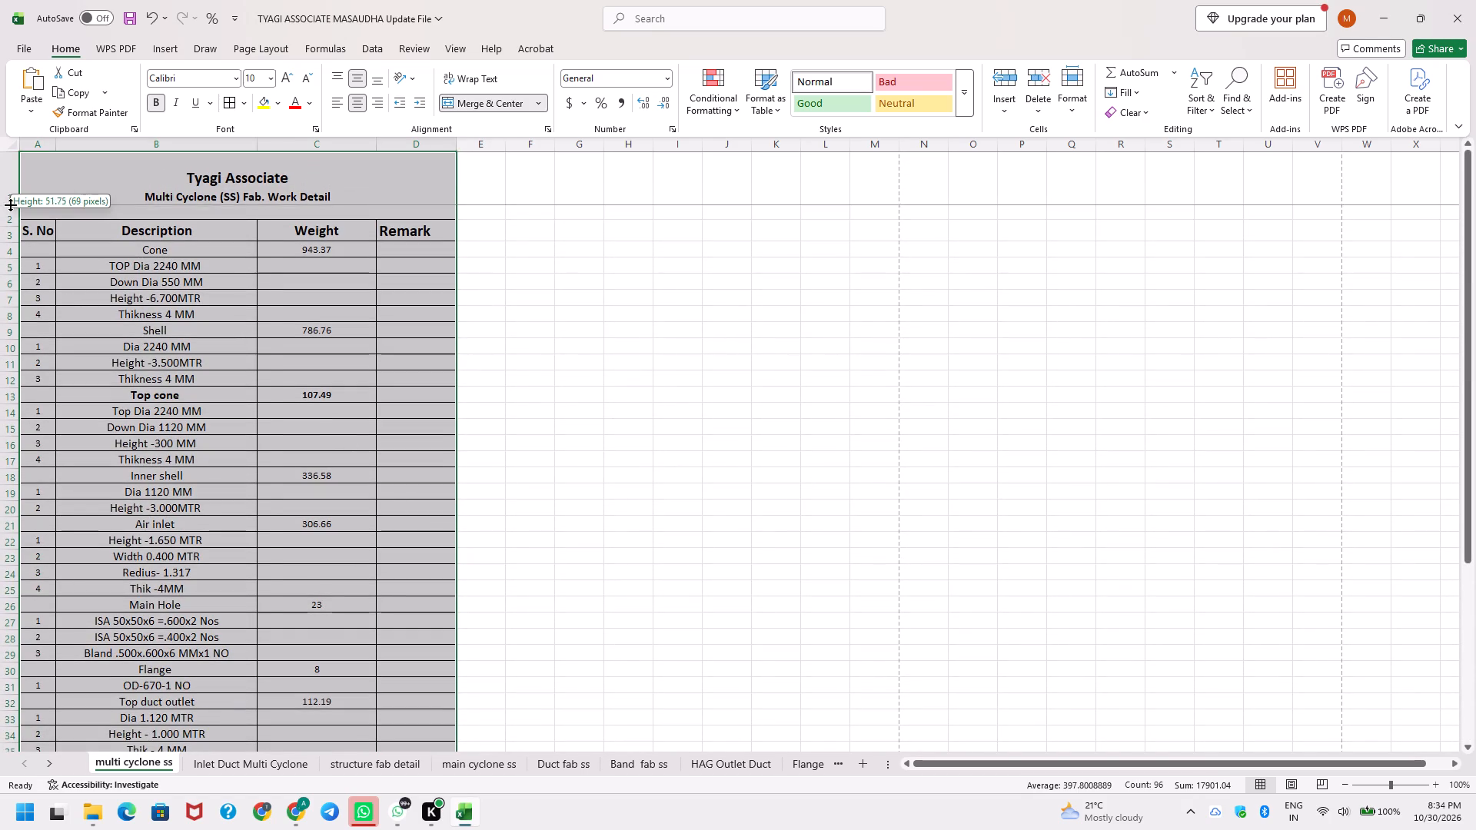
pyautogui.moveTo(10, 204); pyautogui.dragTo(10, 198)
pyautogui.click(10, 198)
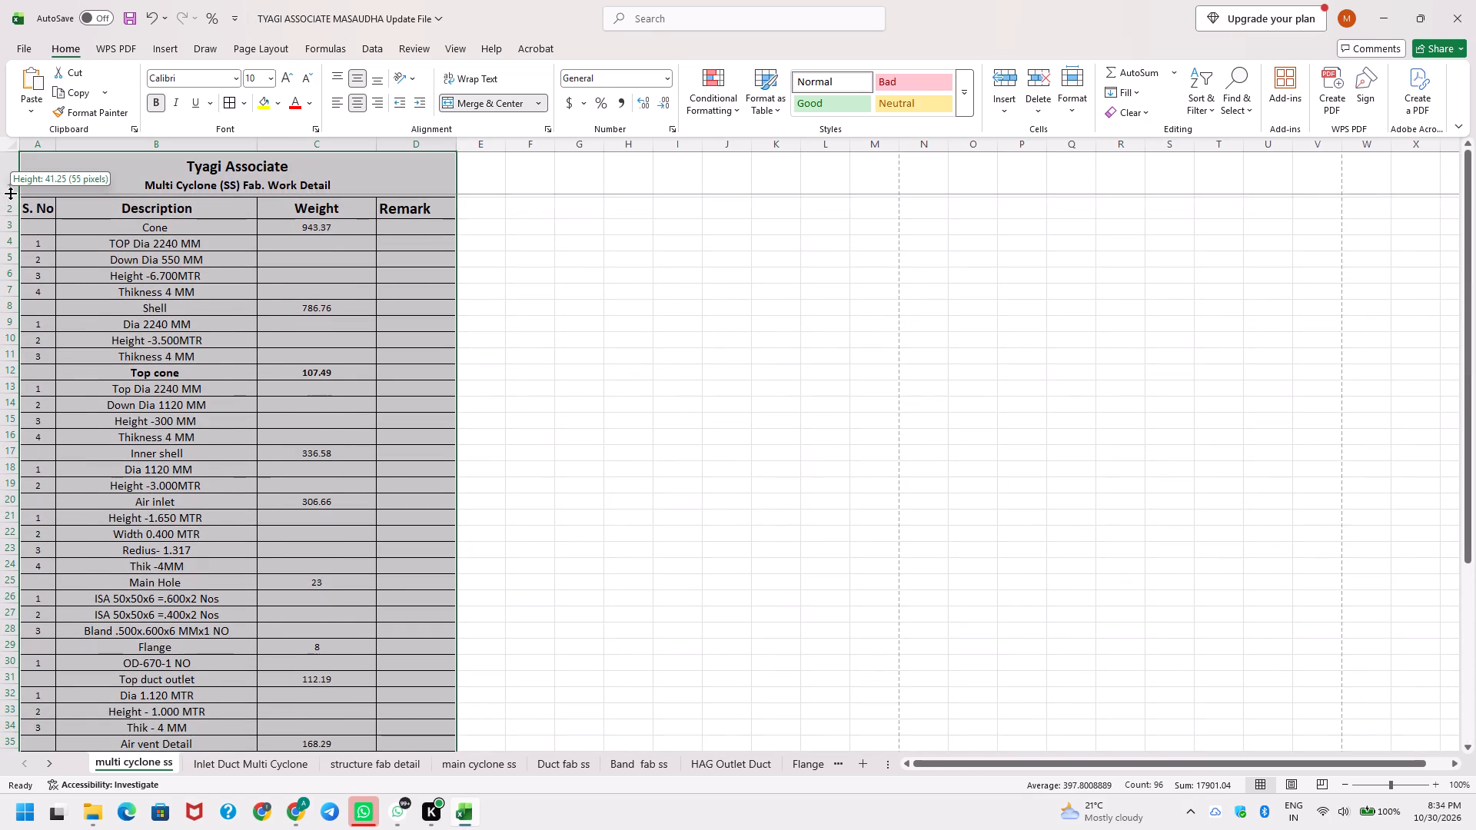
# Set the sheet's top print margin to 0.5 inch in the page setup, check the print preview and return to the sheet.
pyautogui.hotkey('ctrl', 'p')
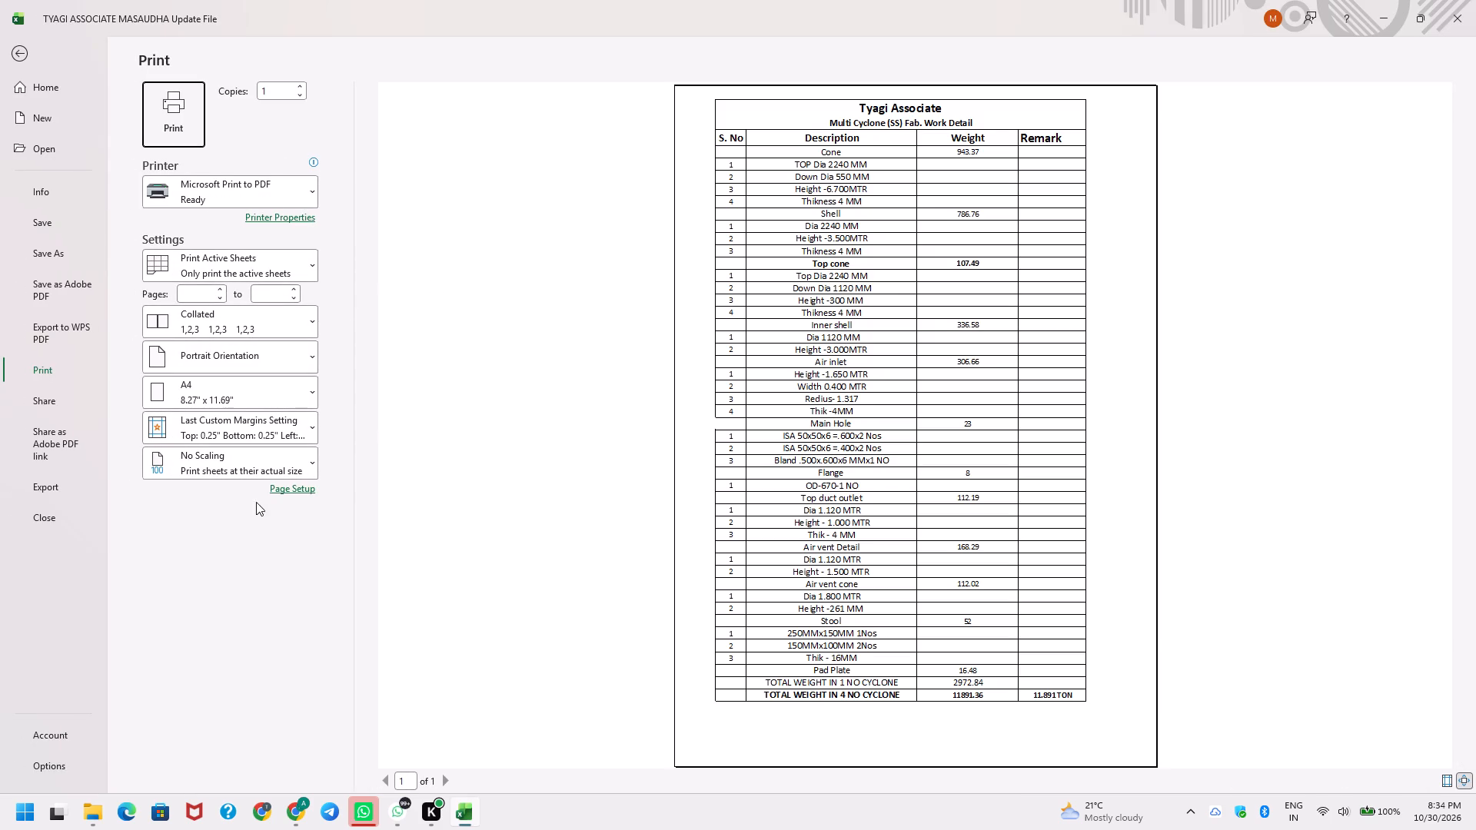
pyautogui.click(286, 488)
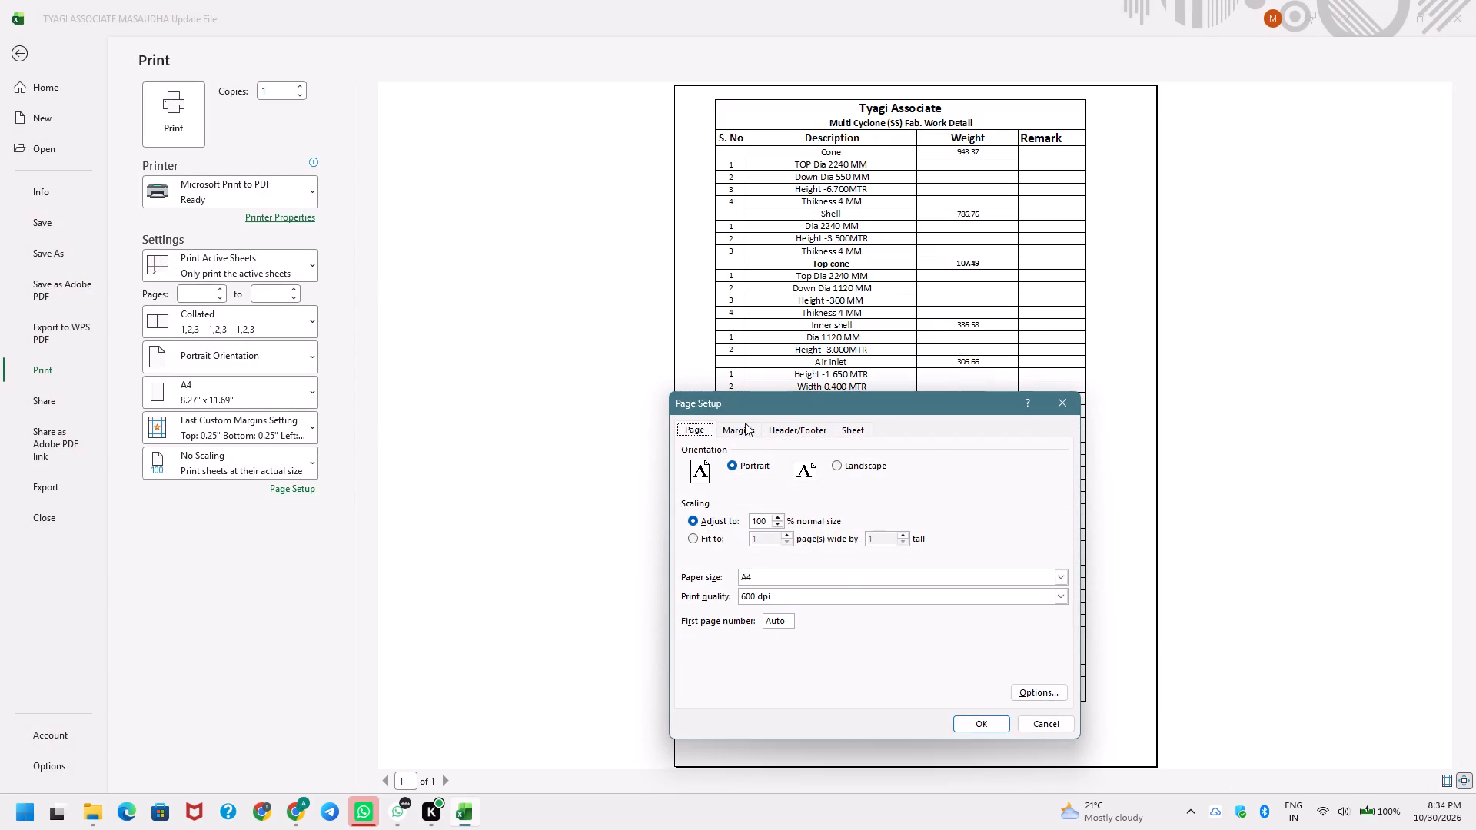
pyautogui.click(740, 423)
pyautogui.click(887, 457)
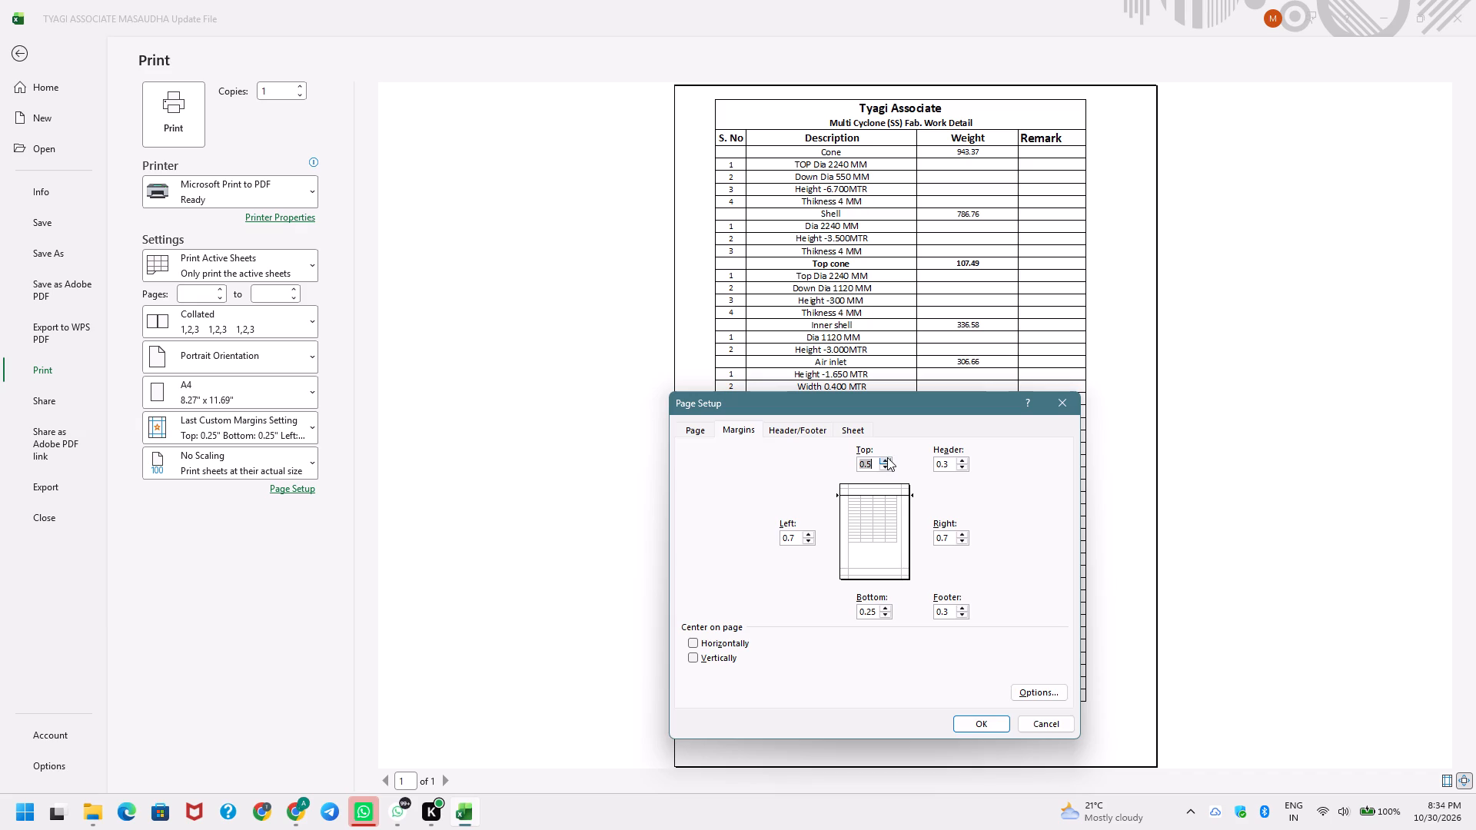
pyautogui.click(982, 720)
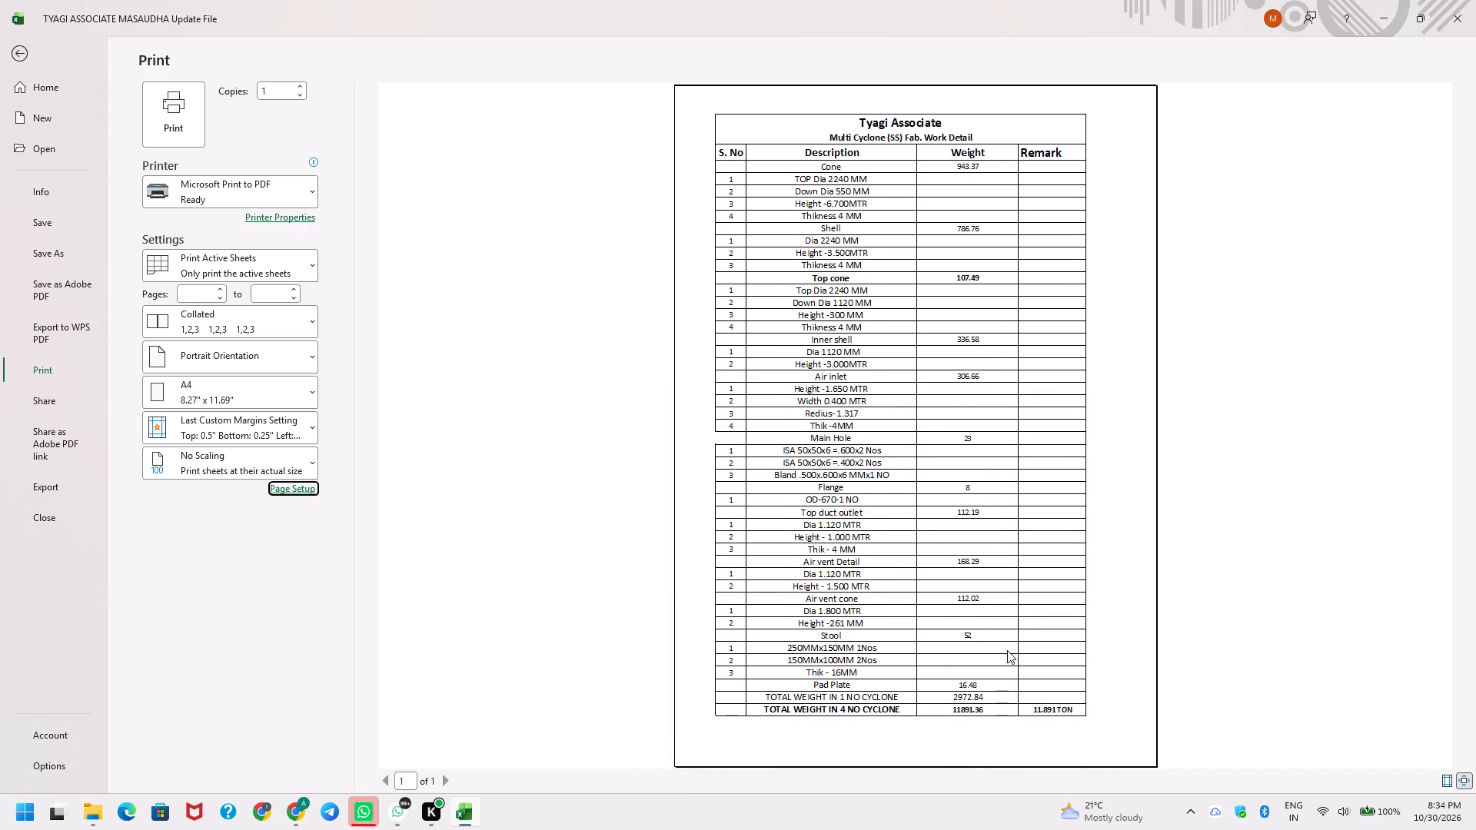
pyautogui.press('Escape')
# Select the table A1:D47 again and check its layout and borders in the print preview.
pyautogui.scroll(-1, 498, 626)
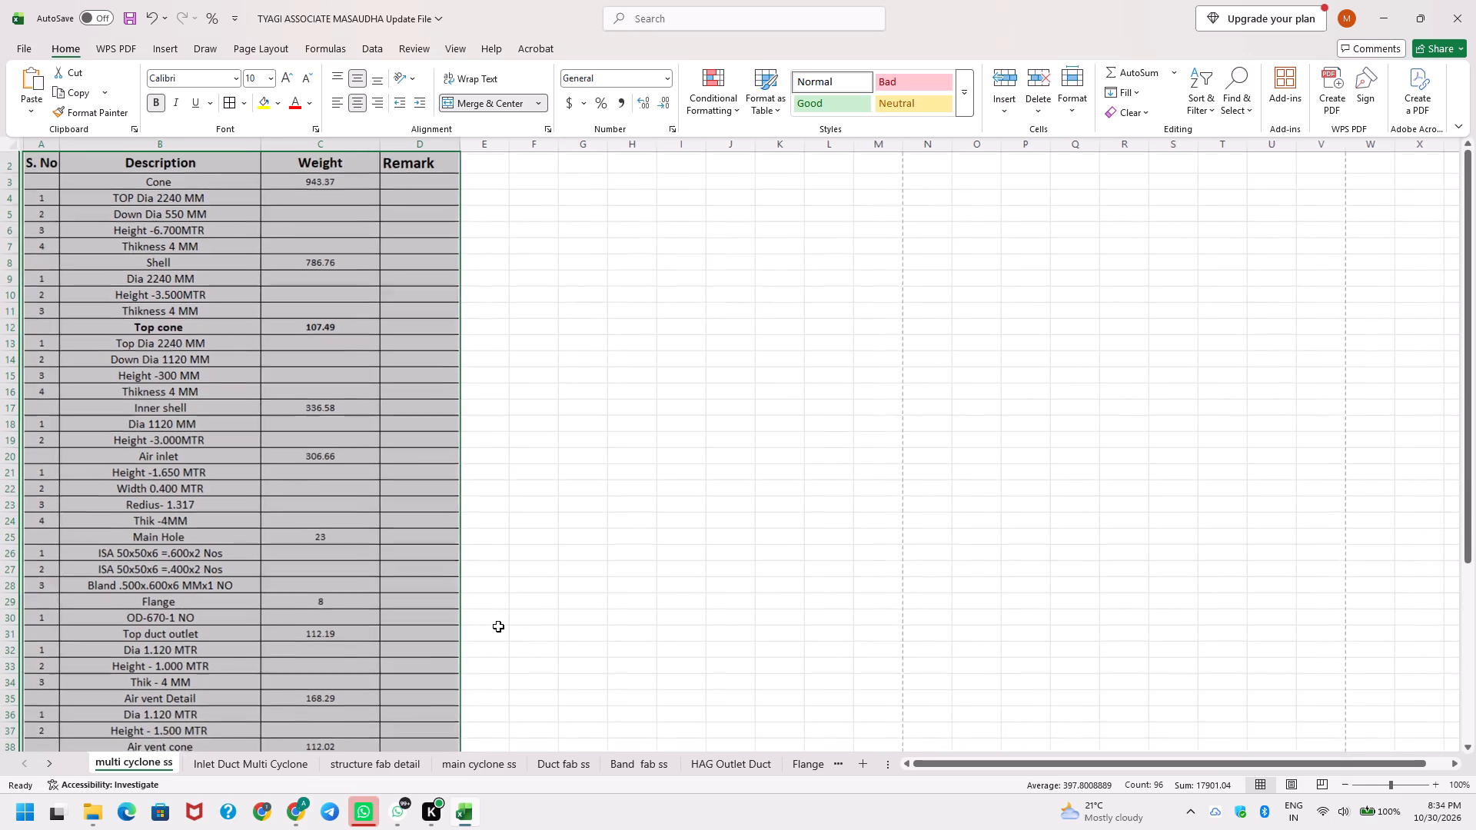
pyautogui.click(120, 575)
pyautogui.hscroll(1, 120, 575)
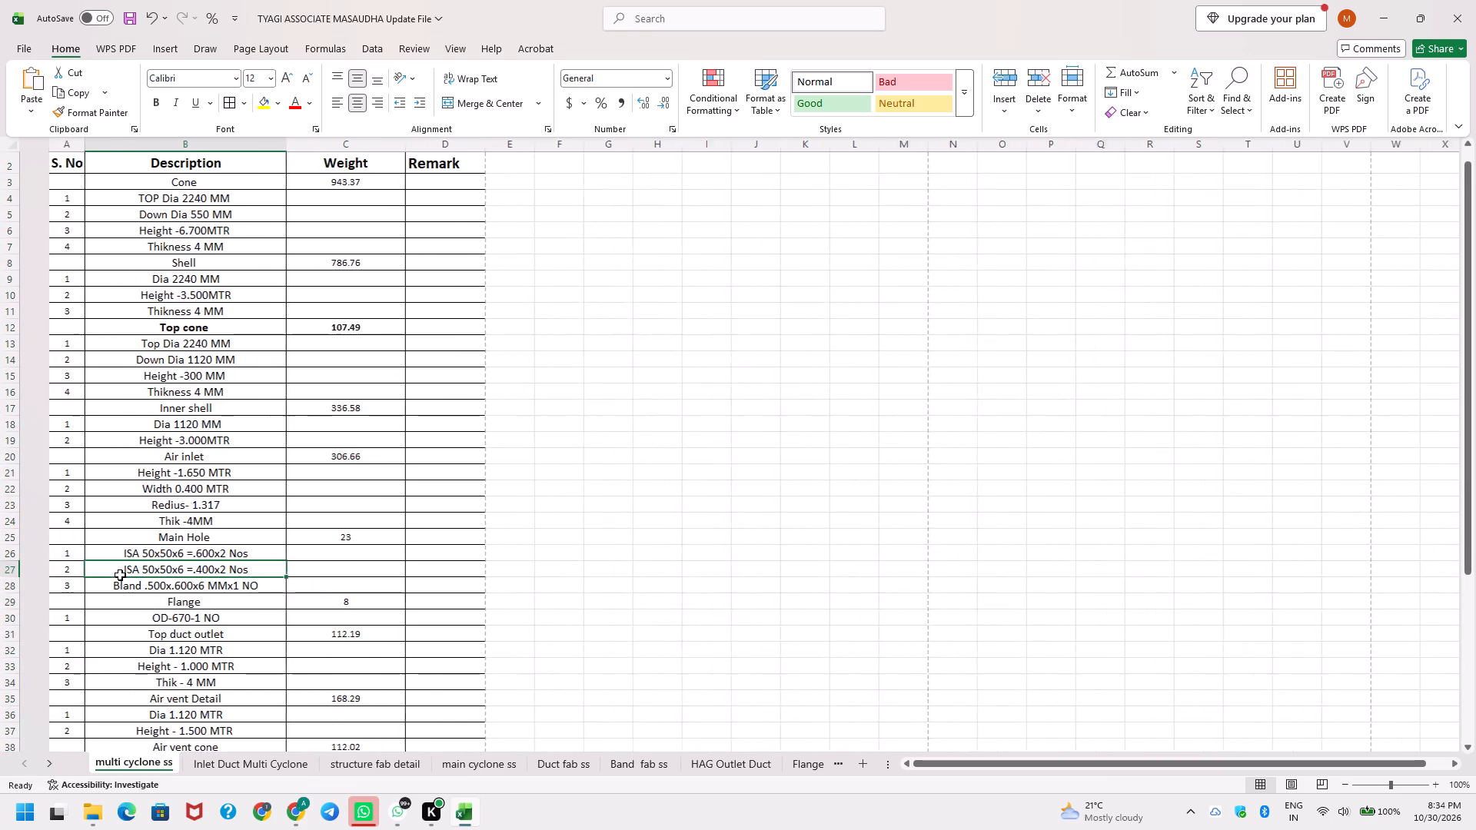
pyautogui.hscroll(2, 120, 575)
pyautogui.scroll(-1, 301, 658)
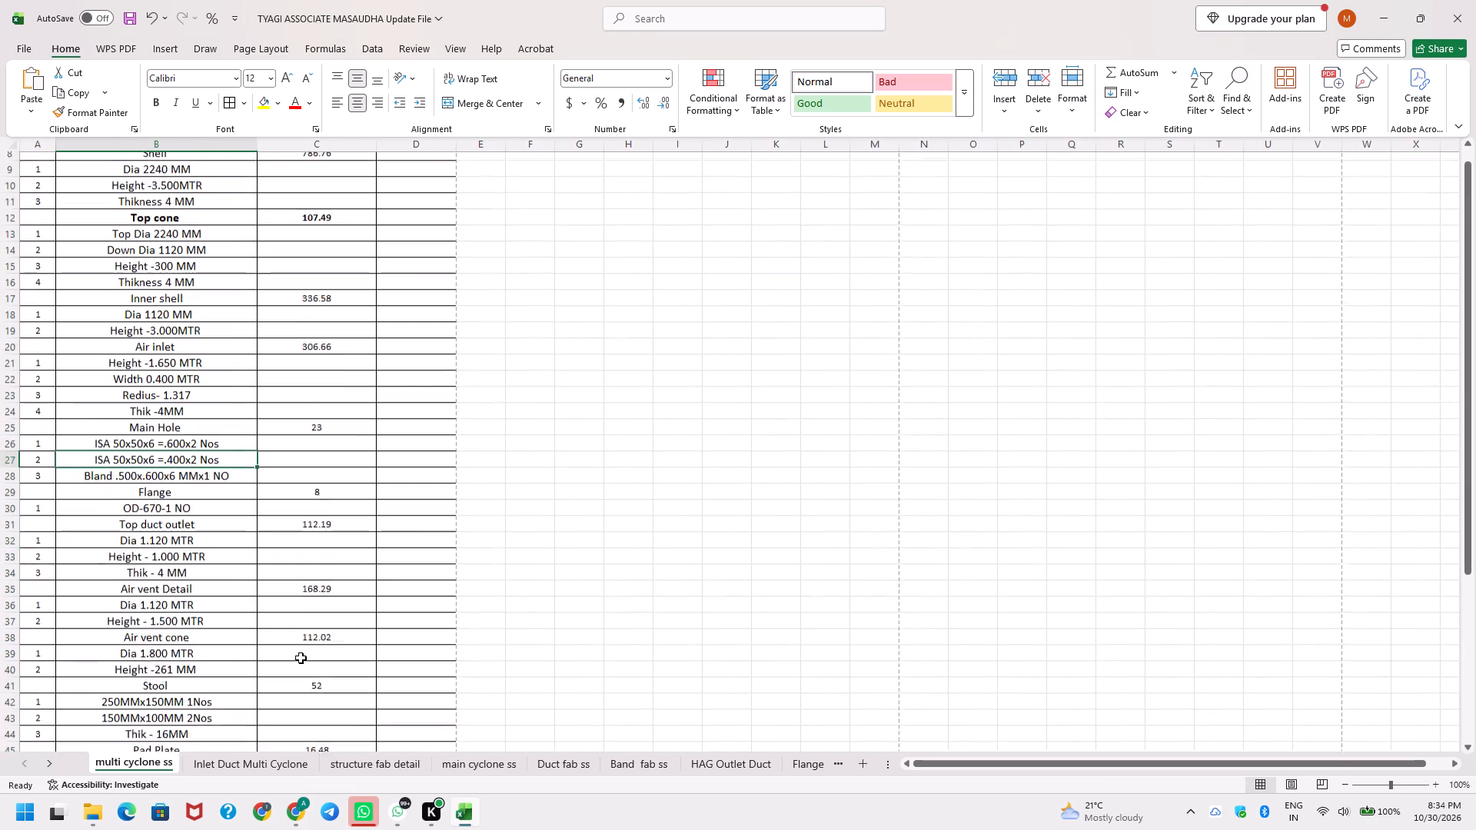
pyautogui.scroll(-1, 301, 658)
pyautogui.scroll(-1, 388, 688)
pyautogui.click(418, 650)
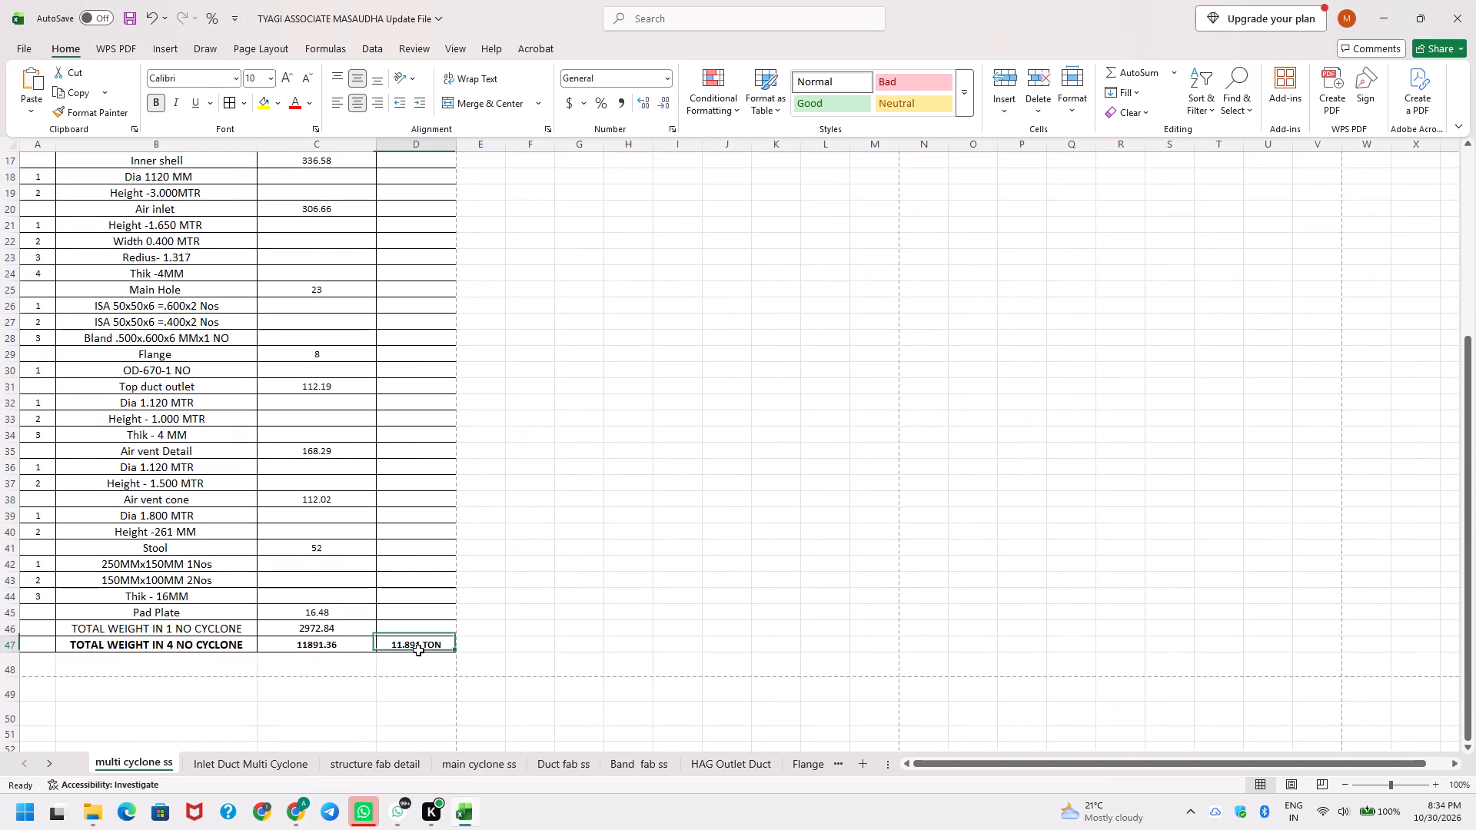
pyautogui.hotkey('ctrl', 'shift', 'Up')
pyautogui.hotkey('ctrl', 'shift', 'Left')
pyautogui.hotkey('ctrl', 'shift', 'Left')
pyautogui.hotkey('ctrl', 'shift', 'Up')
pyautogui.hotkey('ctrl', 'shift', 'Up')
pyautogui.hotkey('ctrl', 'p')
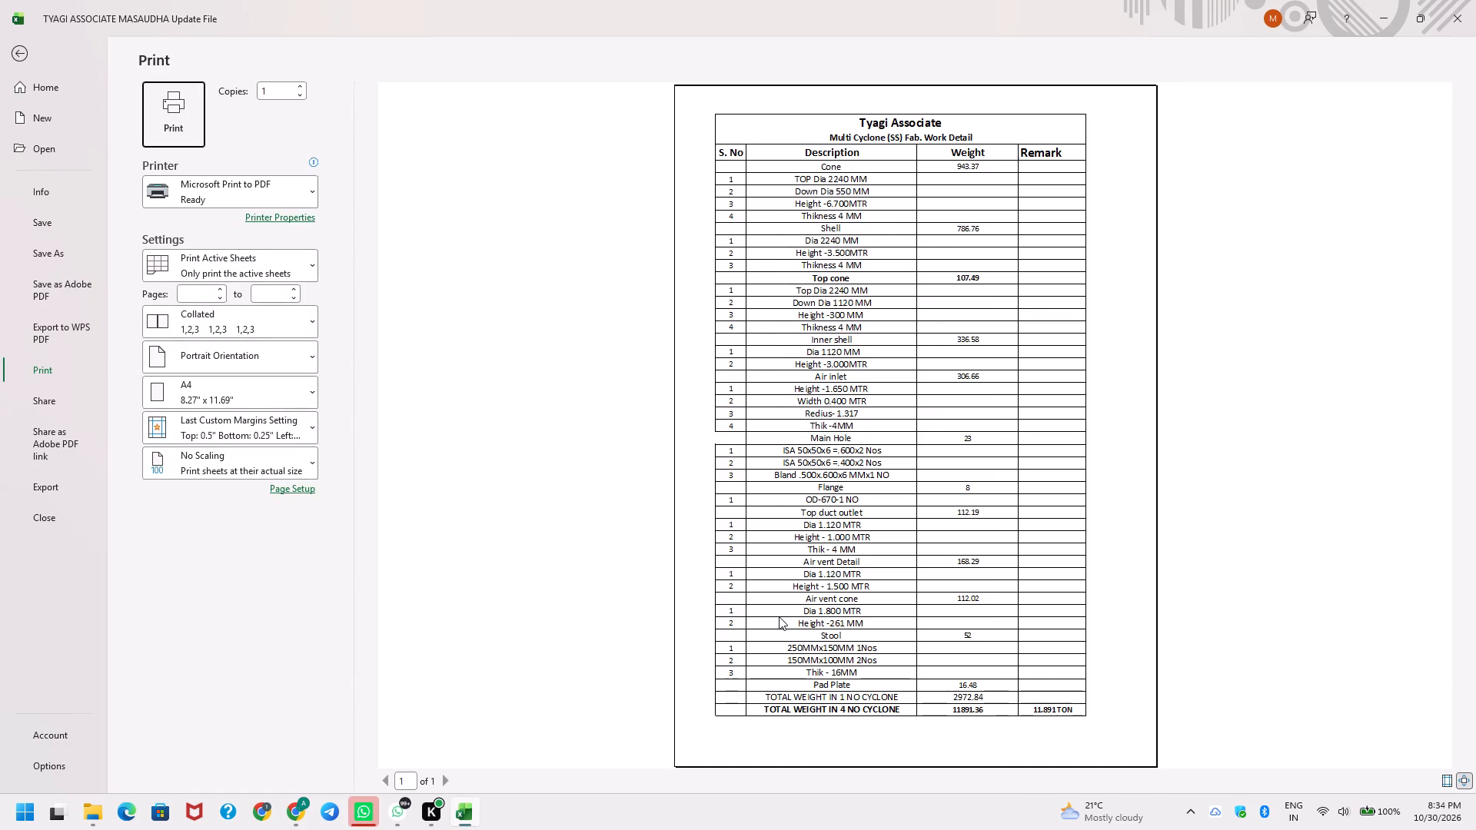
pyautogui.press('Escape')
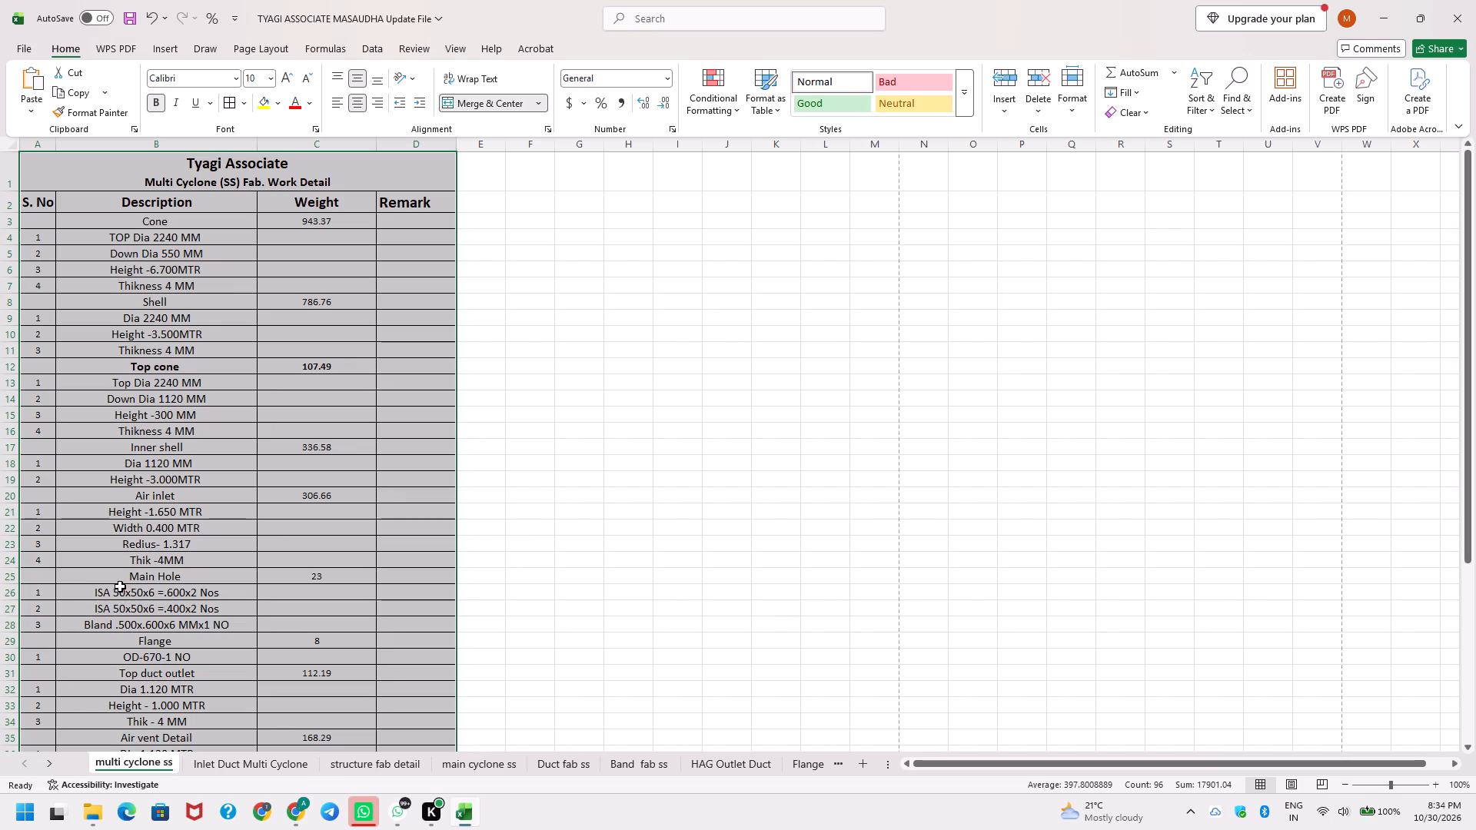
# Apply all borders to the blank serial-number cell A25 in the Main Hole row.
pyautogui.click(39, 586)
pyautogui.click(39, 583)
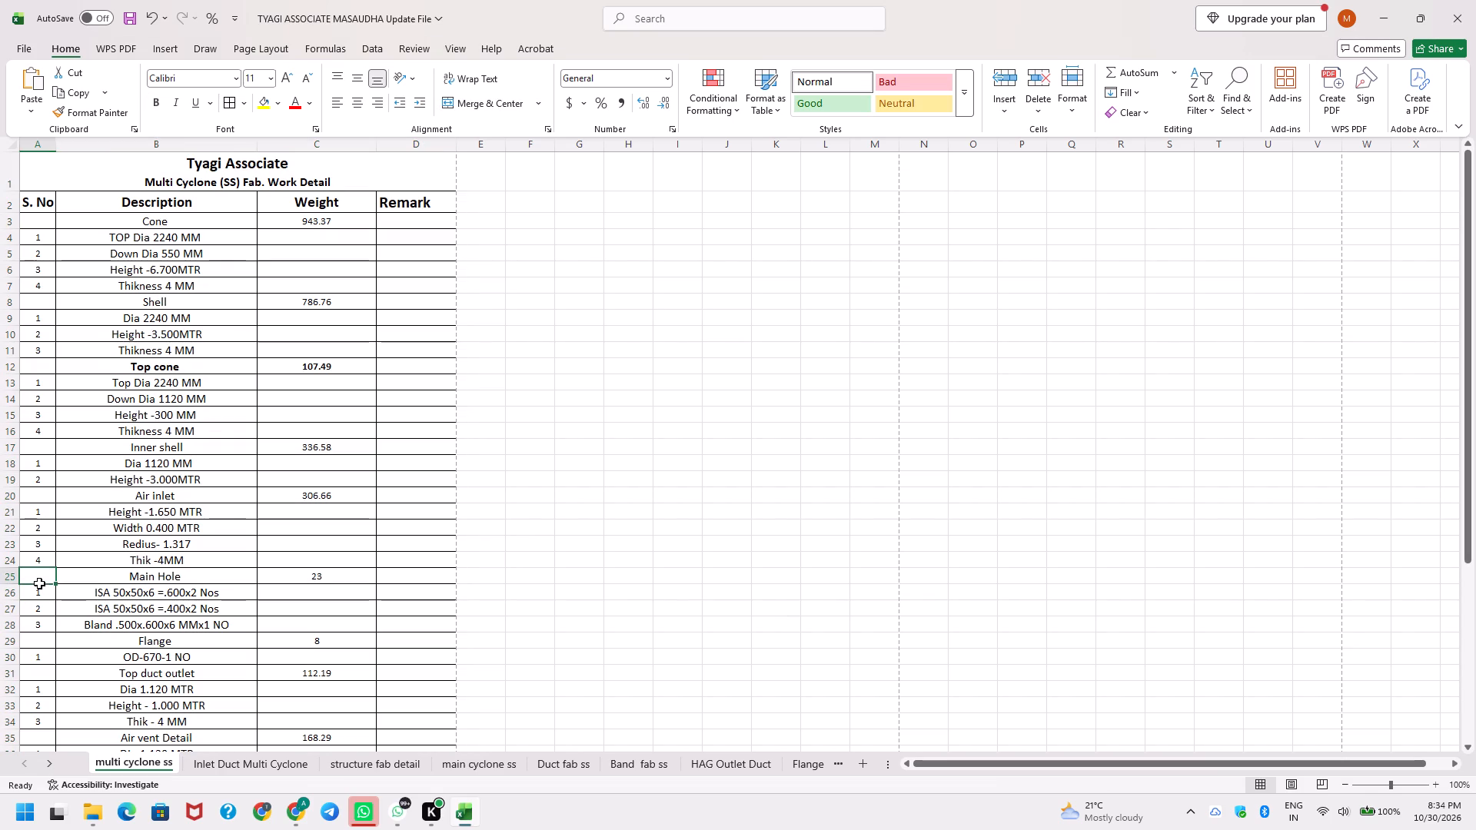
pyautogui.write('hba')
# Select the table A1:D47 and print the active sheet with Microsoft Print to PDF.
pyautogui.scroll(-2, 105, 612)
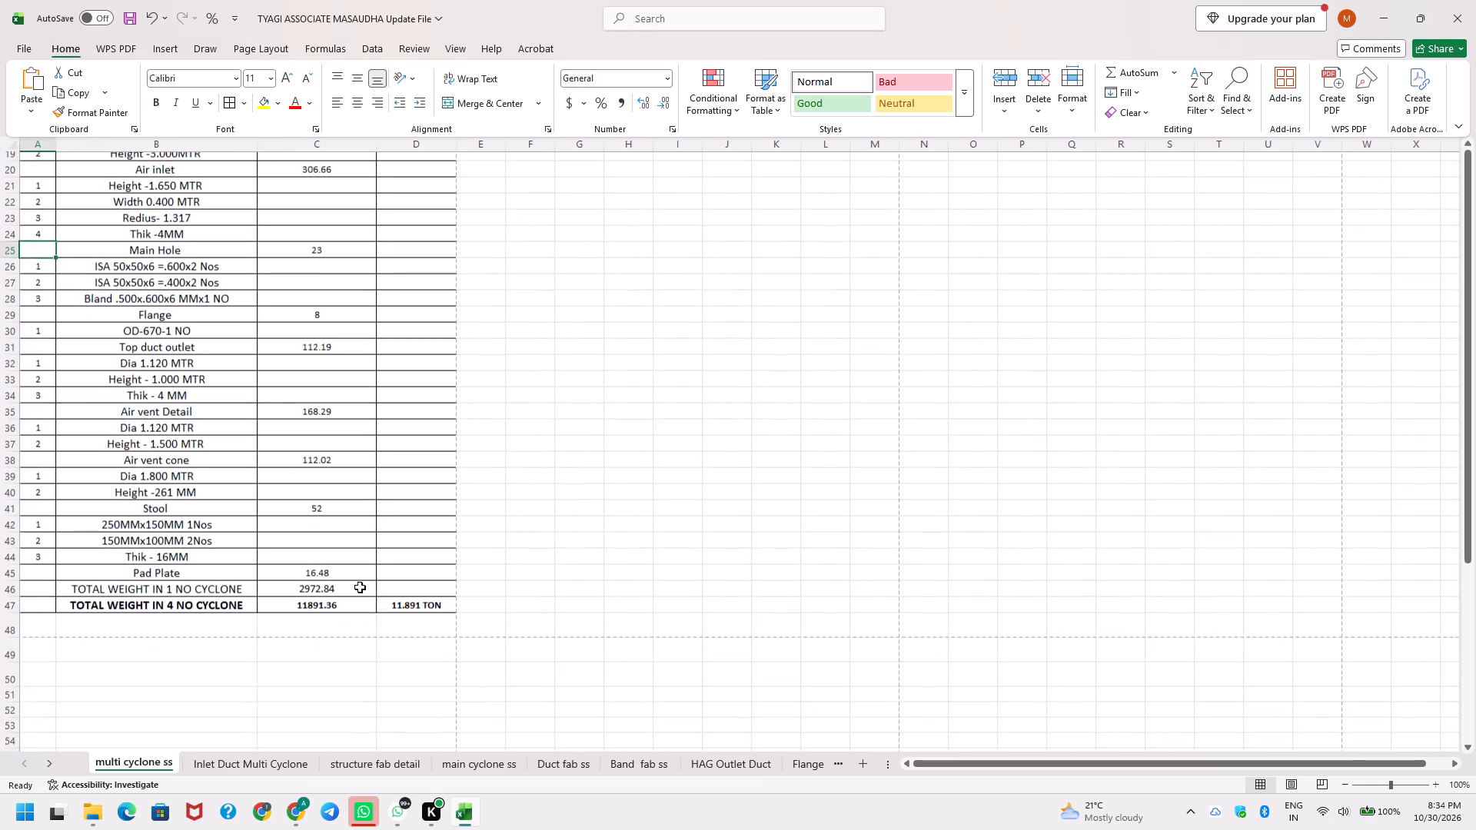
pyautogui.click(409, 615)
pyautogui.hotkey('ctrl', 'shift', 'Up')
pyautogui.hotkey('ctrl', 'shift', 'Up')
pyautogui.hotkey('ctrl', 'shift', 'Up')
pyautogui.hotkey('ctrl', 'shift', 'Left')
pyautogui.hotkey('ctrl', 'p')
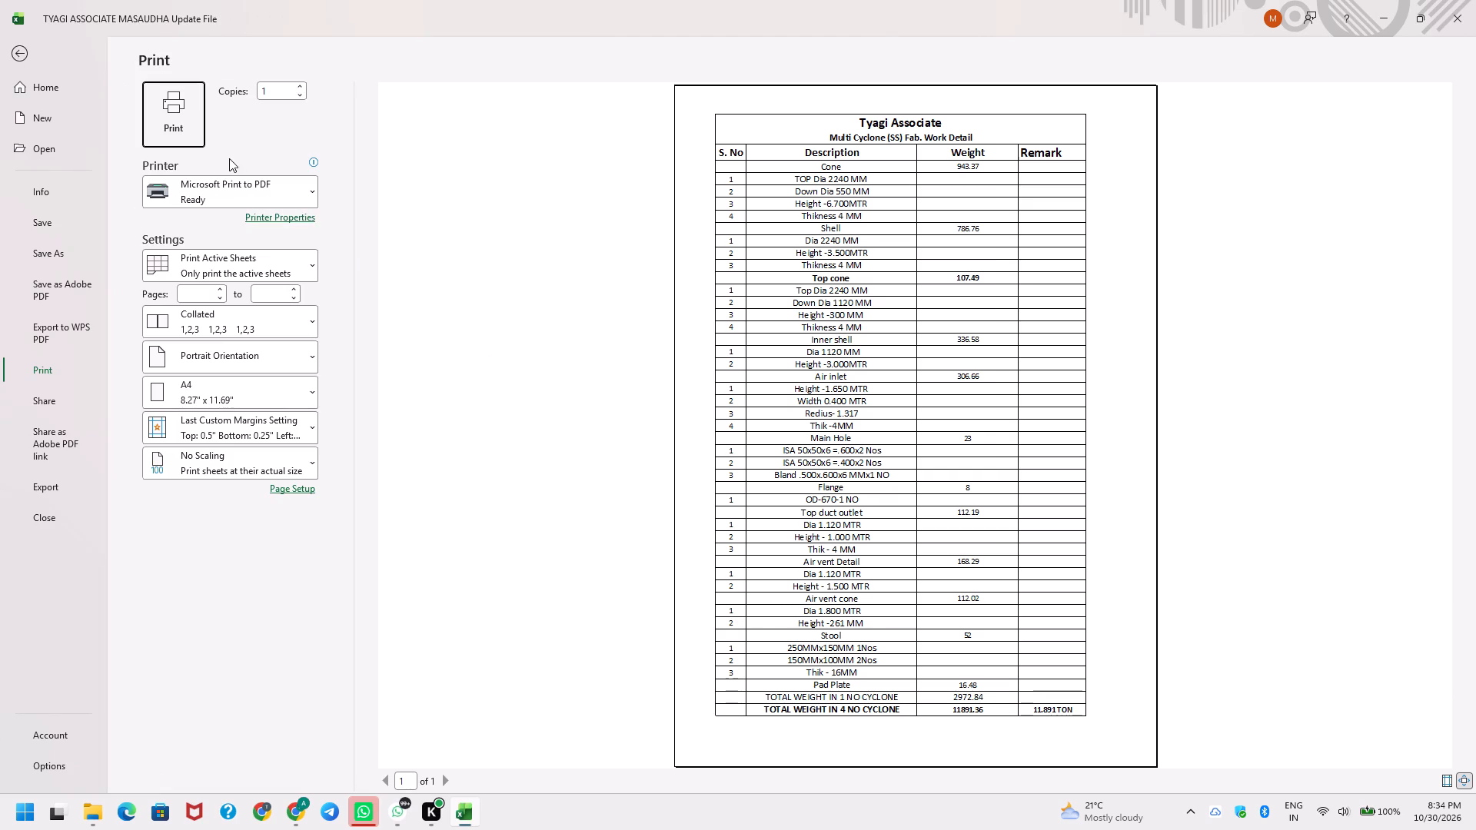
pyautogui.click(192, 138)
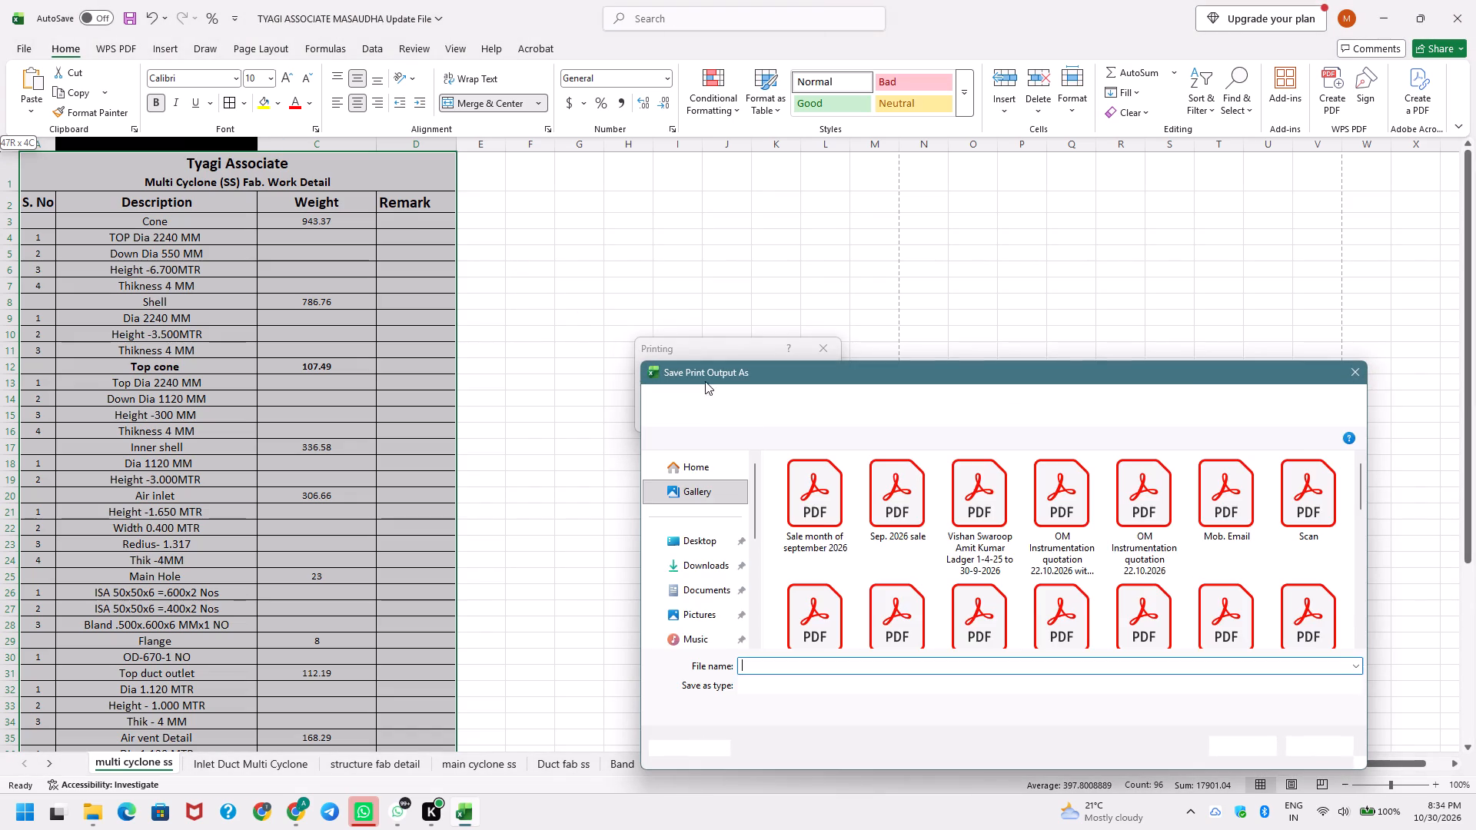
# Save the print output to the Desktop as a PDF named "SS Multy Cyclone".
pyautogui.click(700, 538)
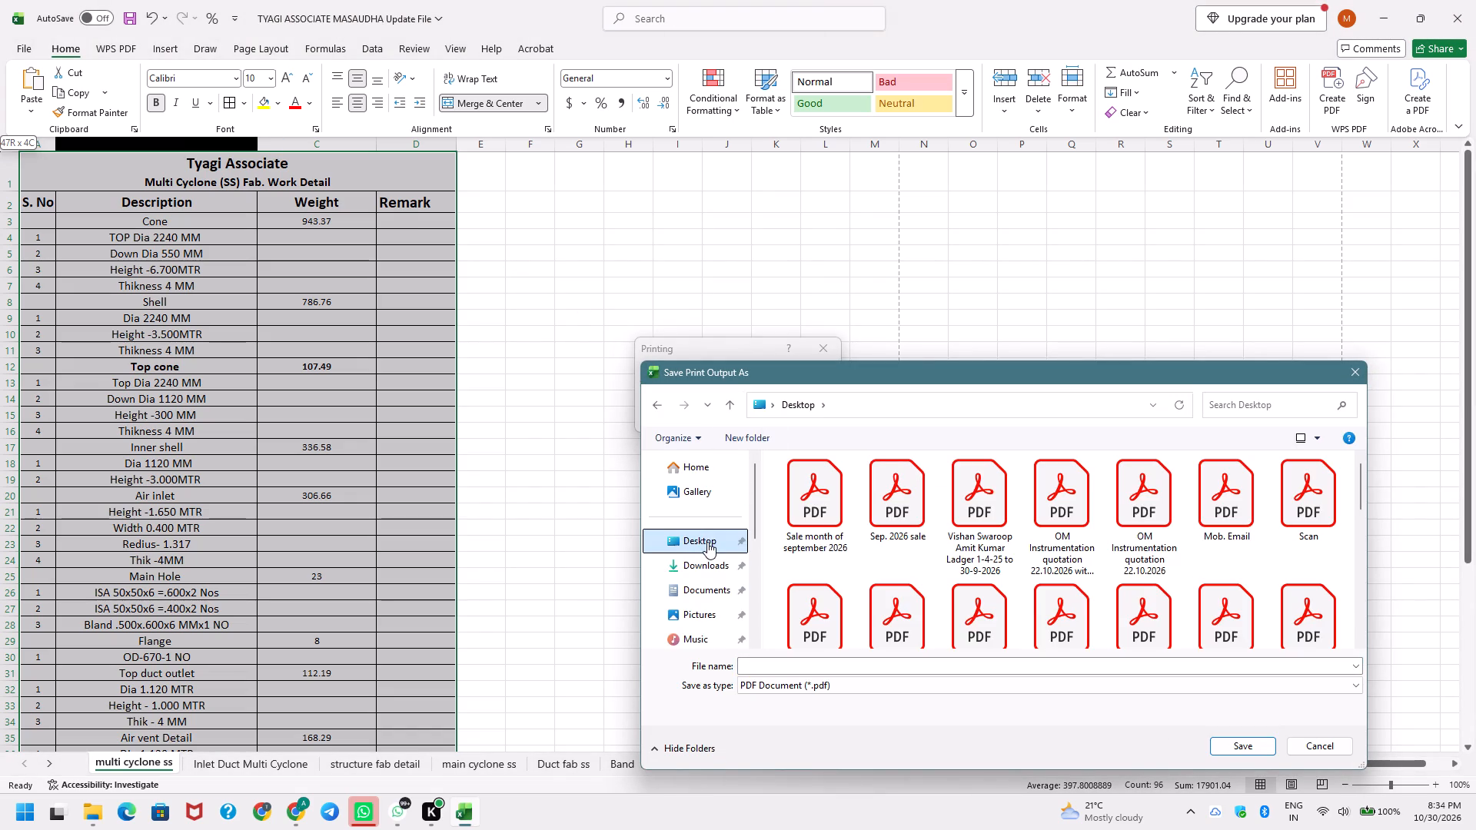
pyautogui.scroll(-3, 707, 542)
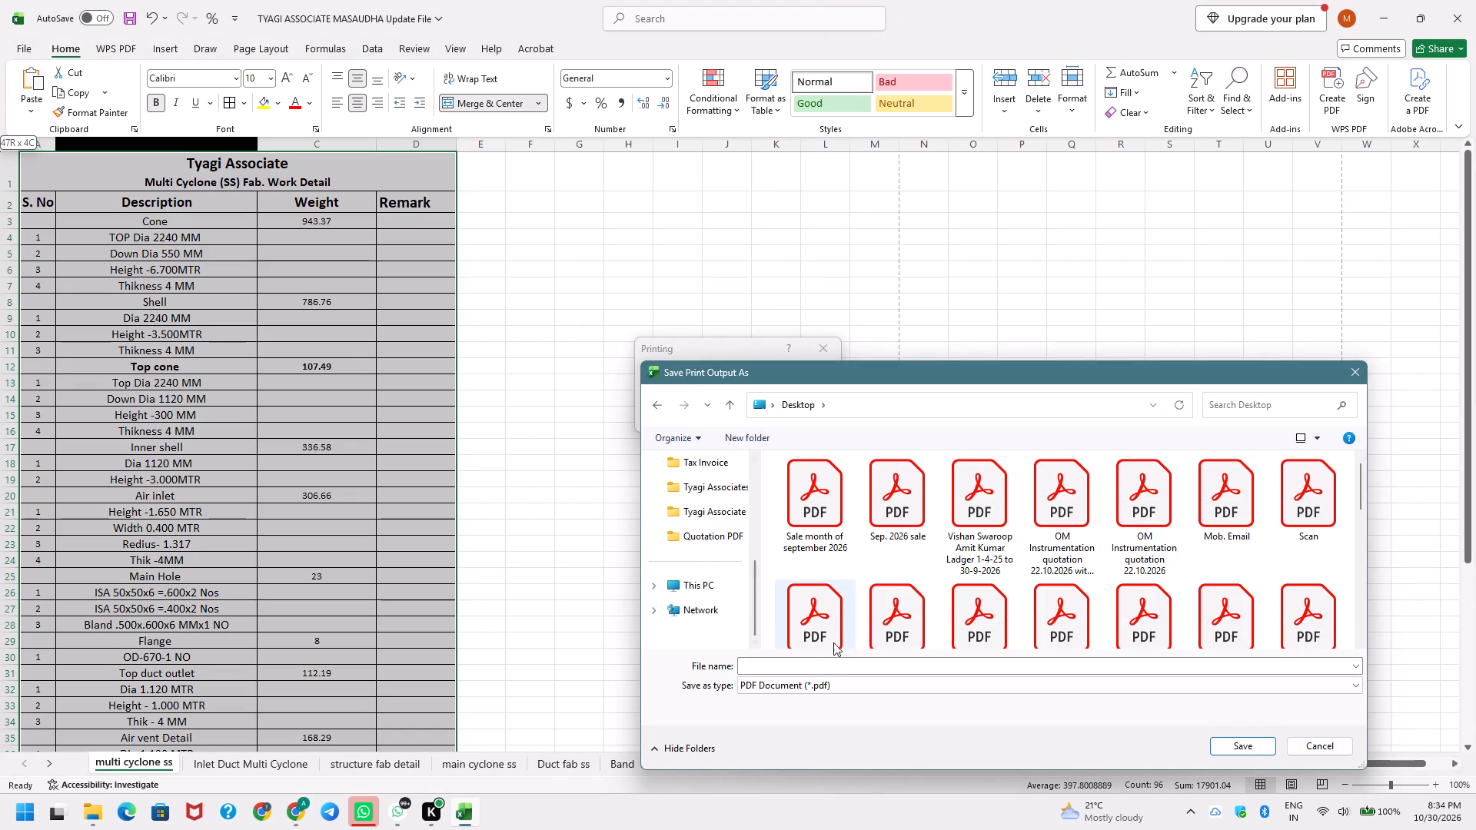
pyautogui.click(818, 670)
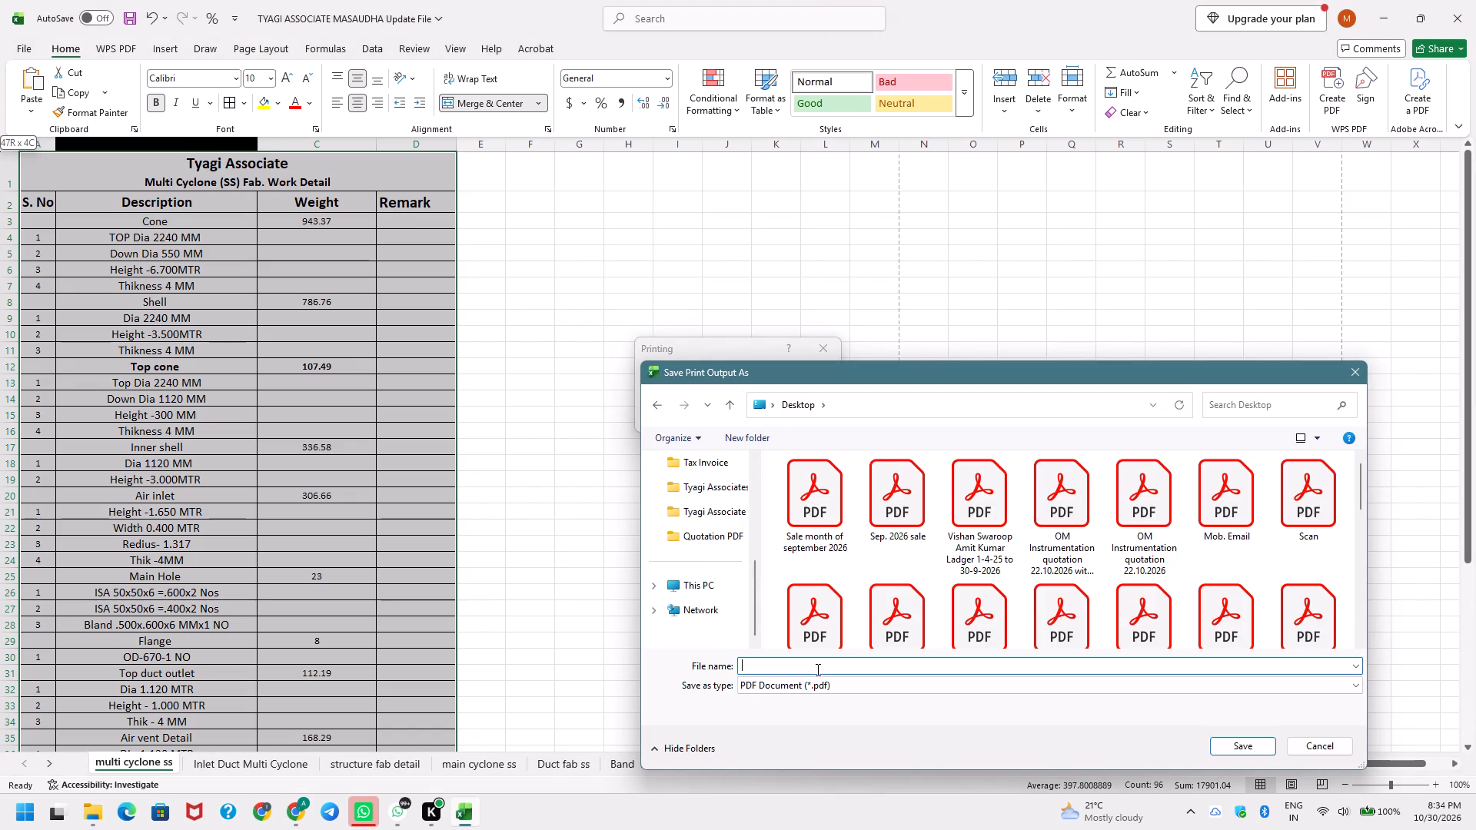
pyautogui.write('Multy')
pyautogui.press('space')
pyautogui.write('Cyclone')
pyautogui.press('space')
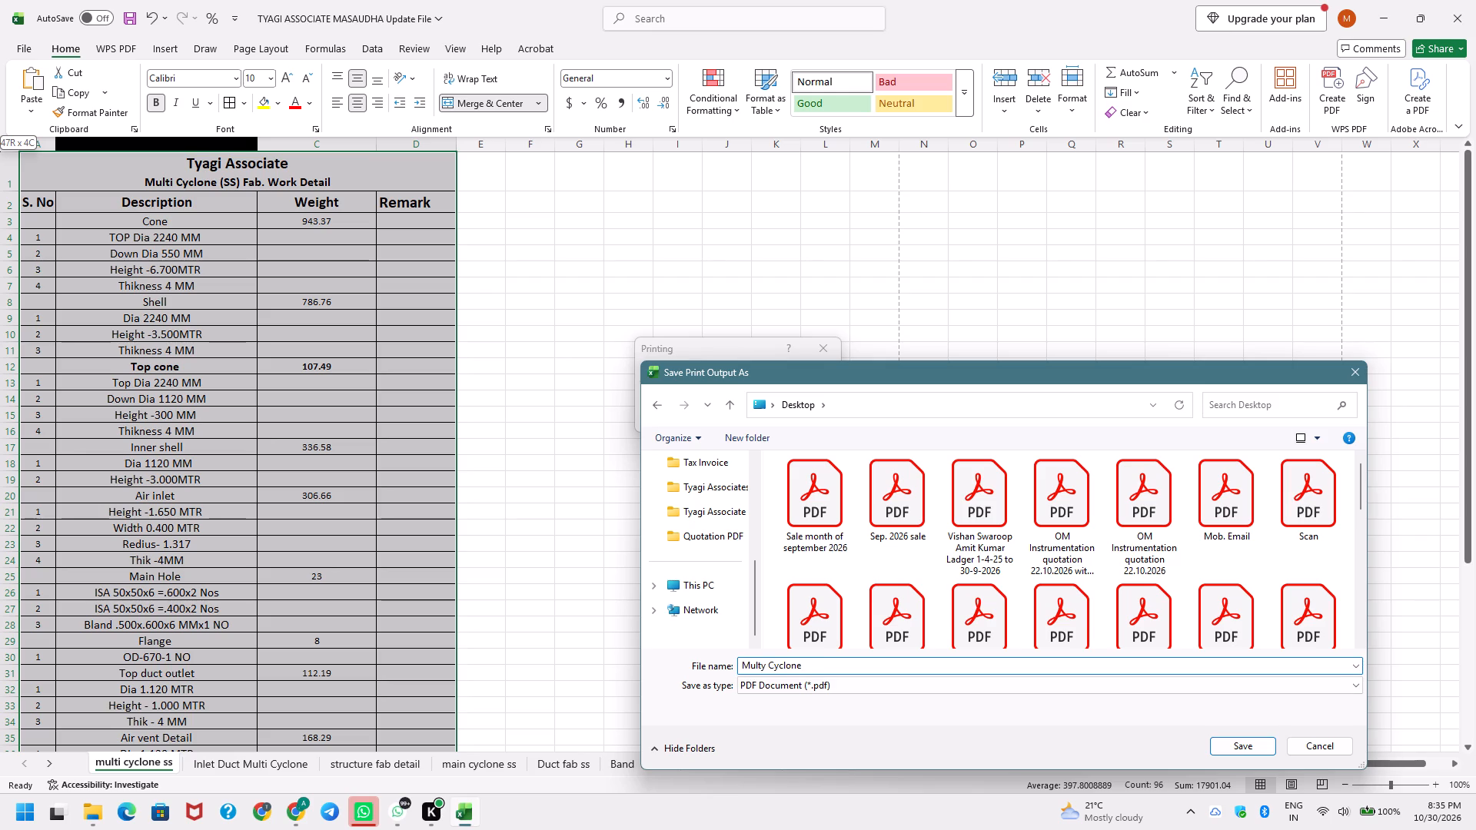
pyautogui.hotkey('ctrl', 'Left')
pyautogui.hotkey('ctrl', 'Left')
pyautogui.write('SS')
pyautogui.press('space')
pyautogui.press('Return')
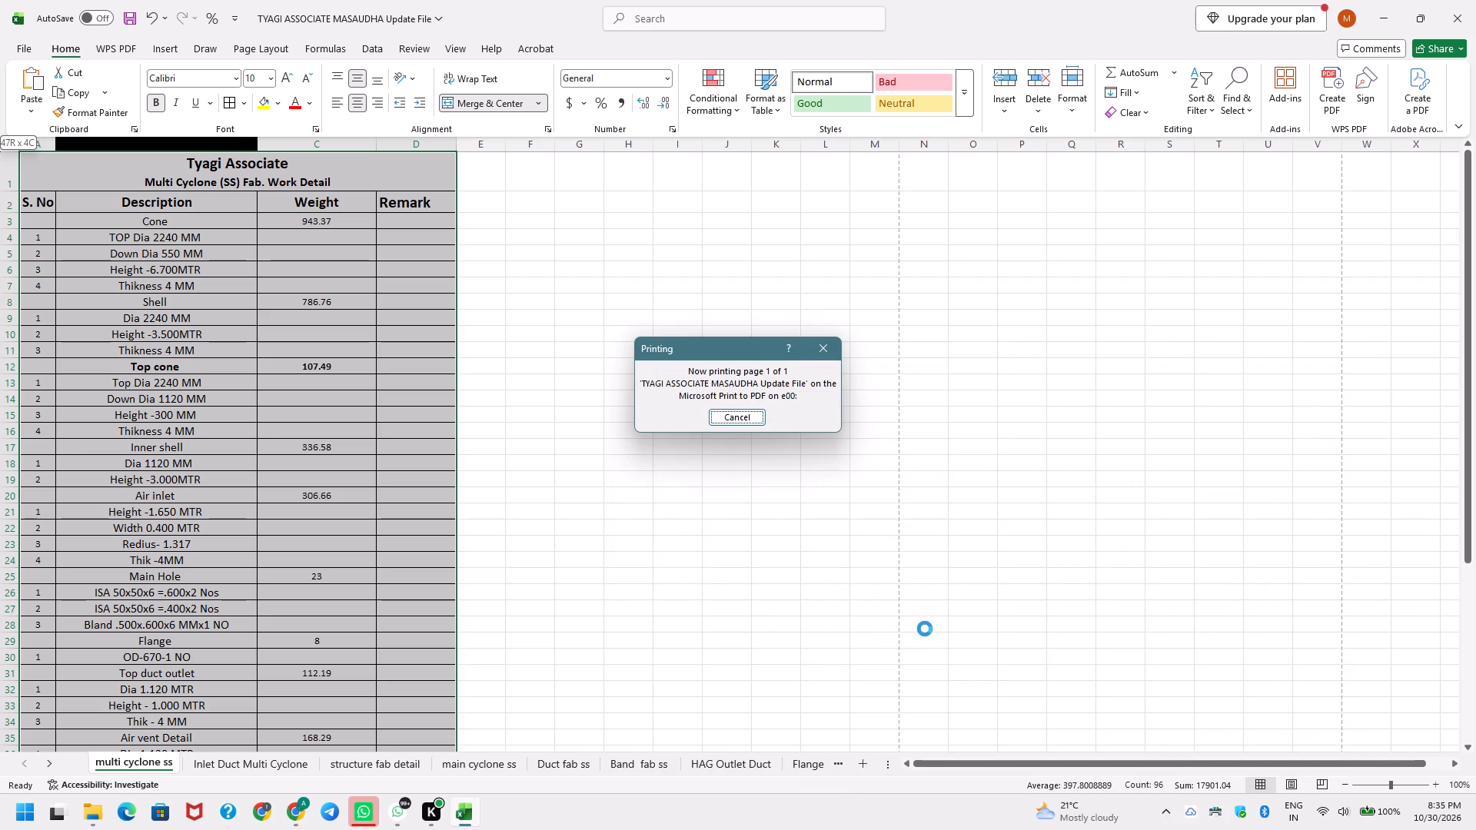
# On the Inlet Duct Multi Cyclone sheet, delete column D containing the 3.848 TON note beside the total.
pyautogui.hotkey('ctrl', 'pagedown')
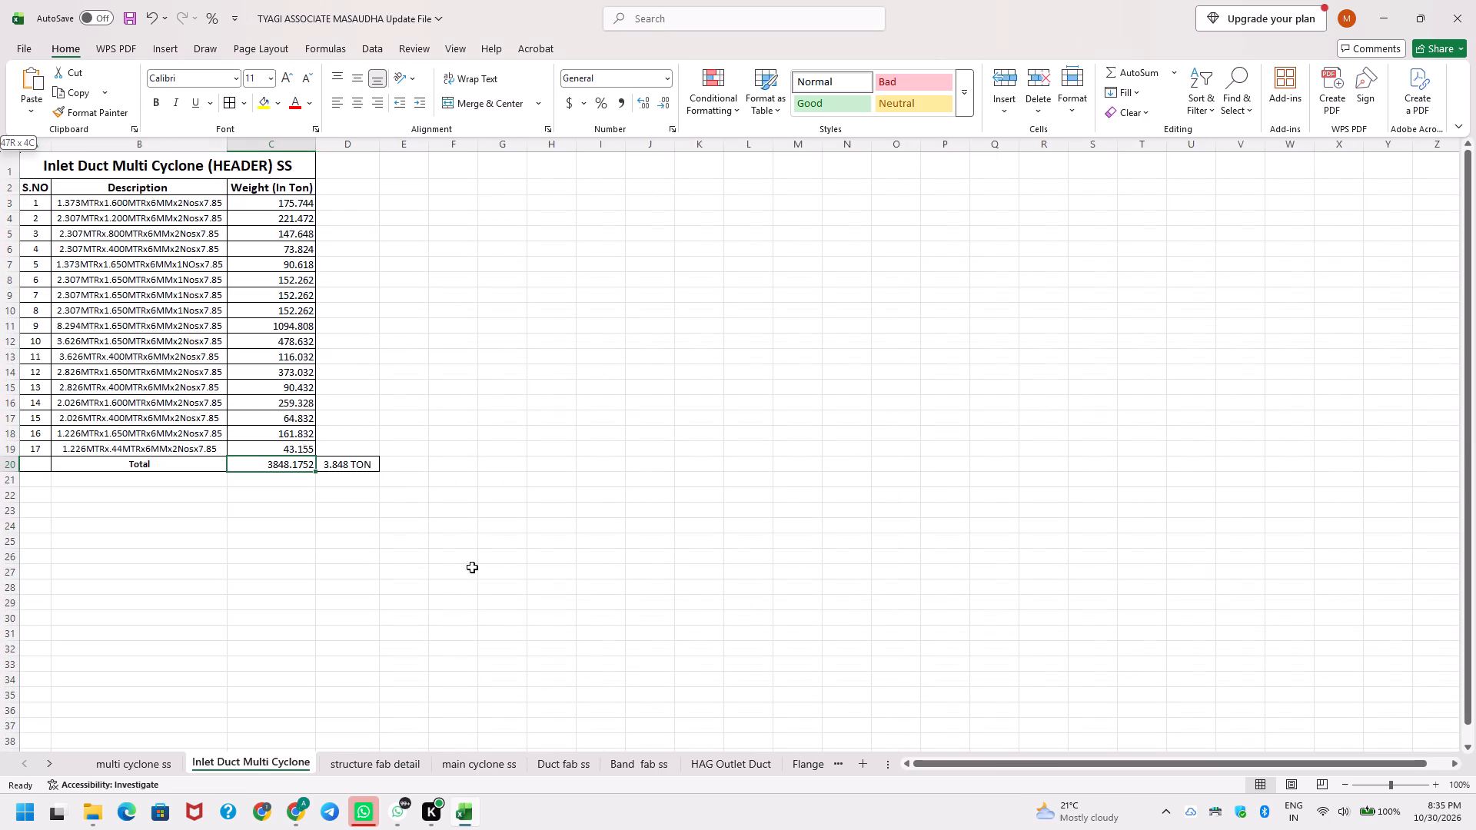
pyautogui.click(335, 458)
pyautogui.hotkey('ctrl', 'space')
pyautogui.hotkey('ctrl', '-')
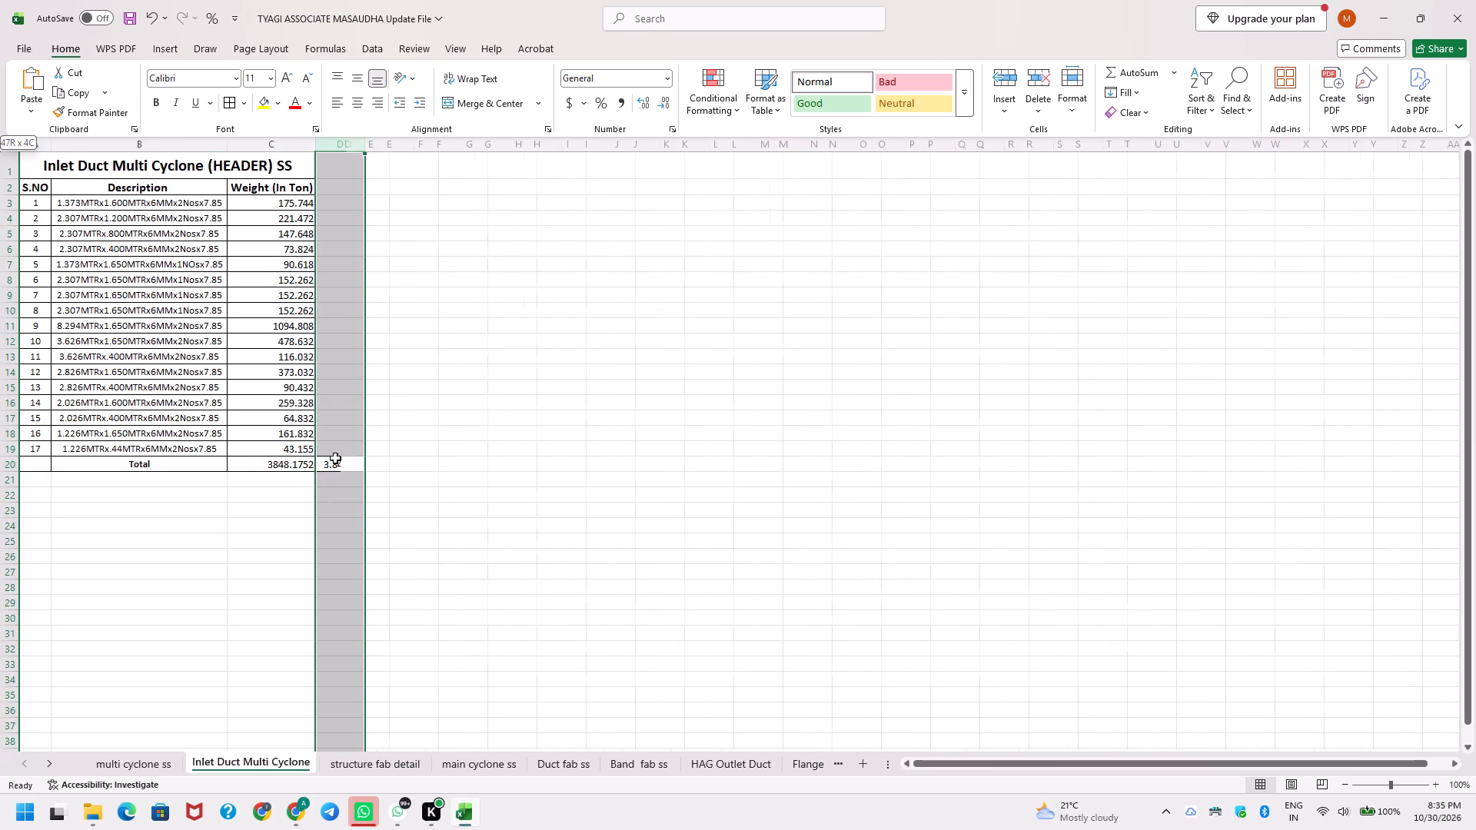
# Select the inlet duct table A1:C20, check its page layout in the print preview and return to the sheet.
pyautogui.press('Left')
pyautogui.hotkey('ctrl', 'shift', 'Up')
pyautogui.hotkey('ctrl', 'shift', 'Left')
pyautogui.hotkey('ctrl', 'shift', 'Up')
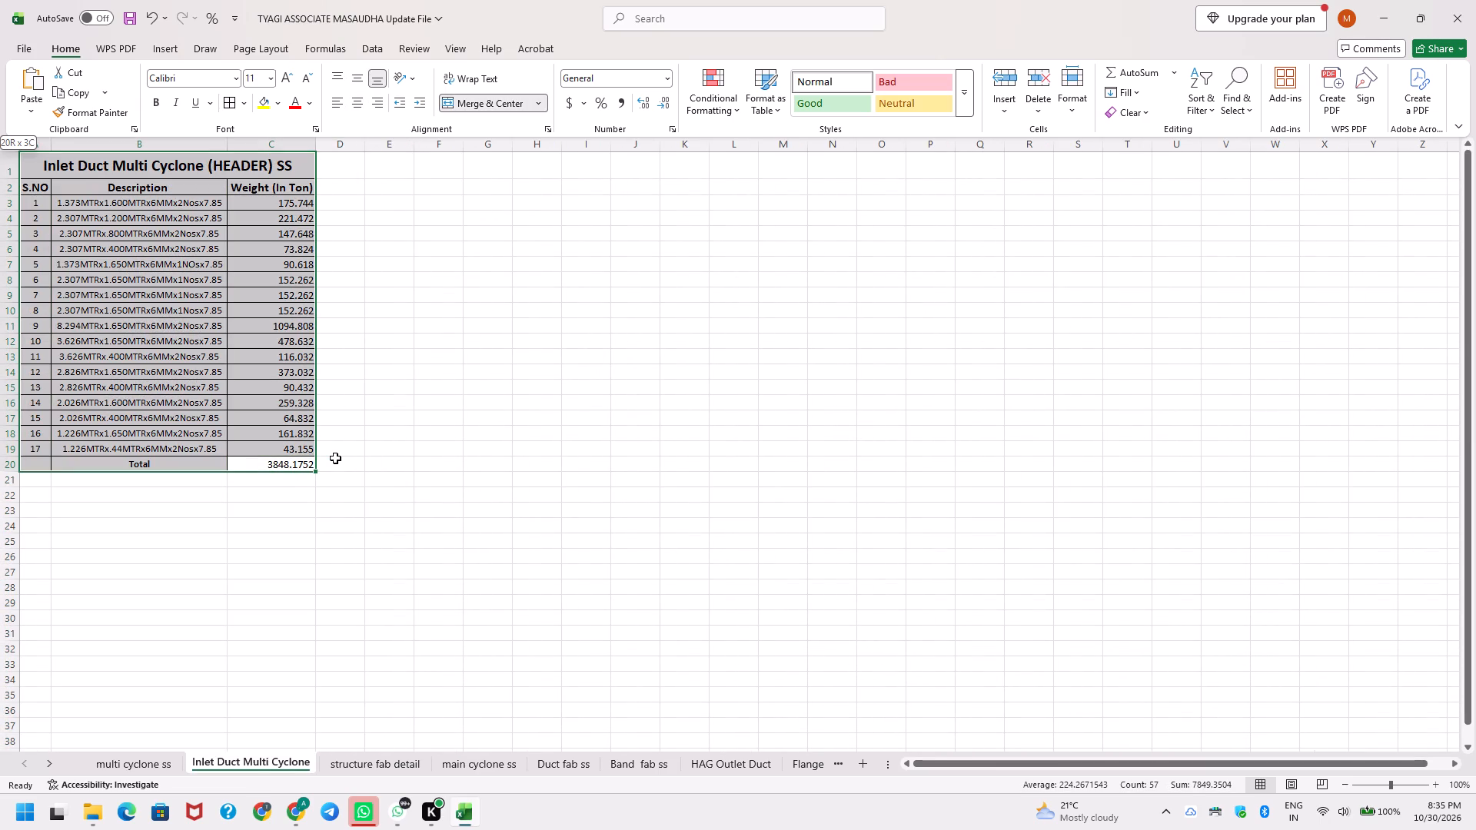
pyautogui.hotkey('ctrl', 'p')
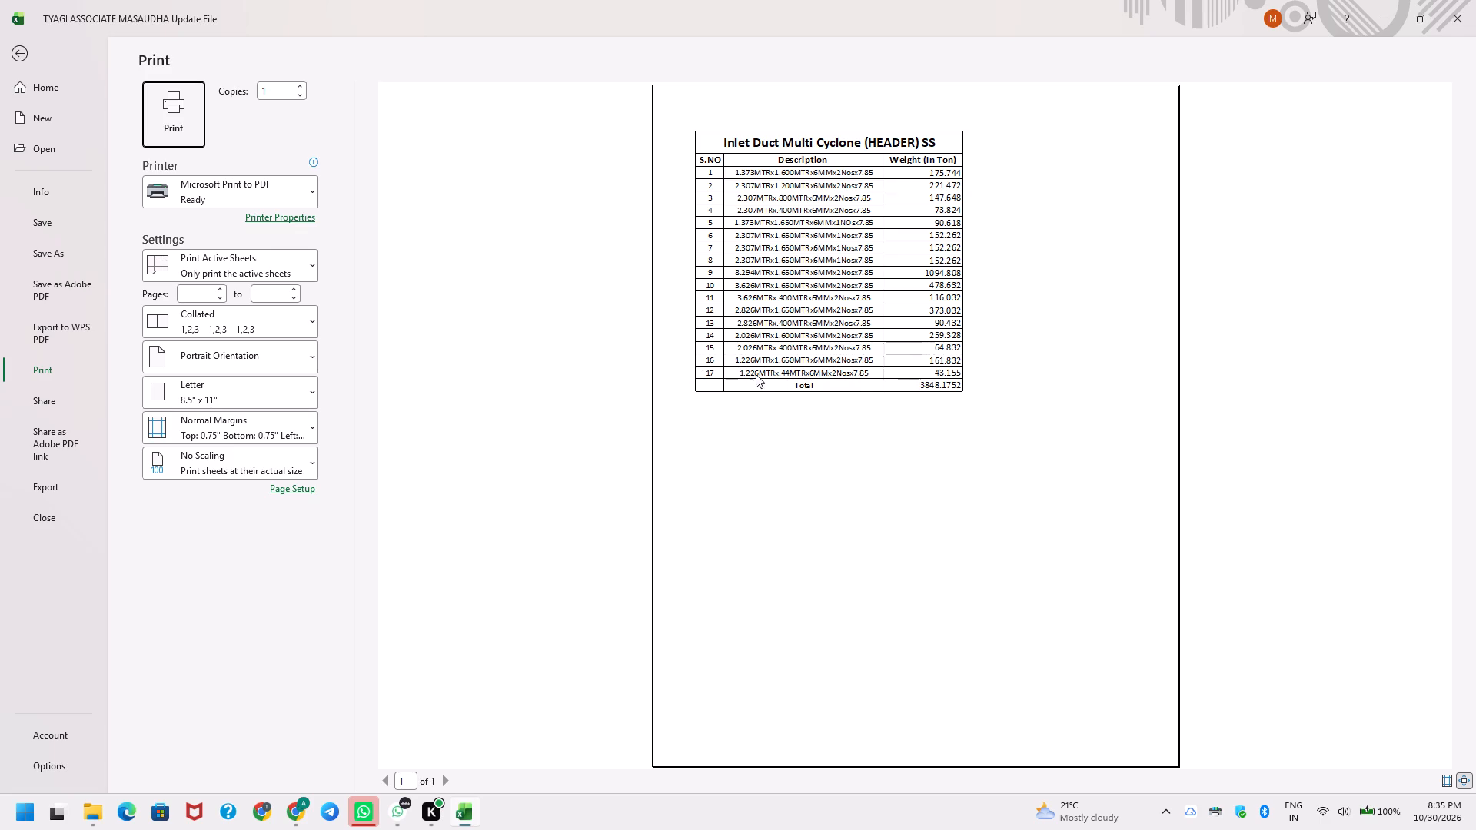
pyautogui.press('Escape')
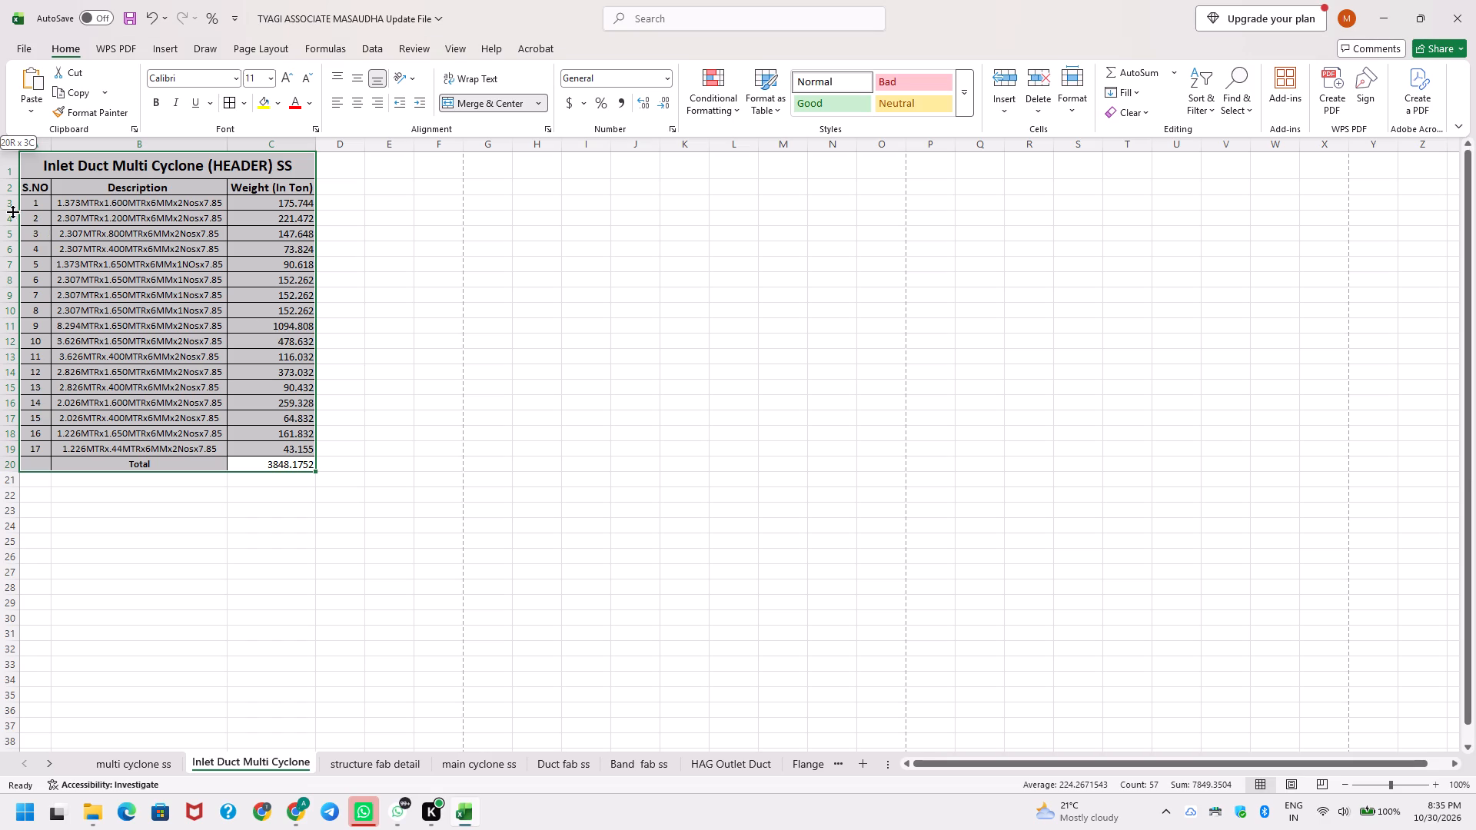
# Increase the heights of rows 2 to 7, from the column headings through serial number 5, making row 3 the tallest.
pyautogui.moveTo(12, 211); pyautogui.dragTo(13, 234)
pyautogui.moveTo(13, 235); pyautogui.dragTo(13, 233)
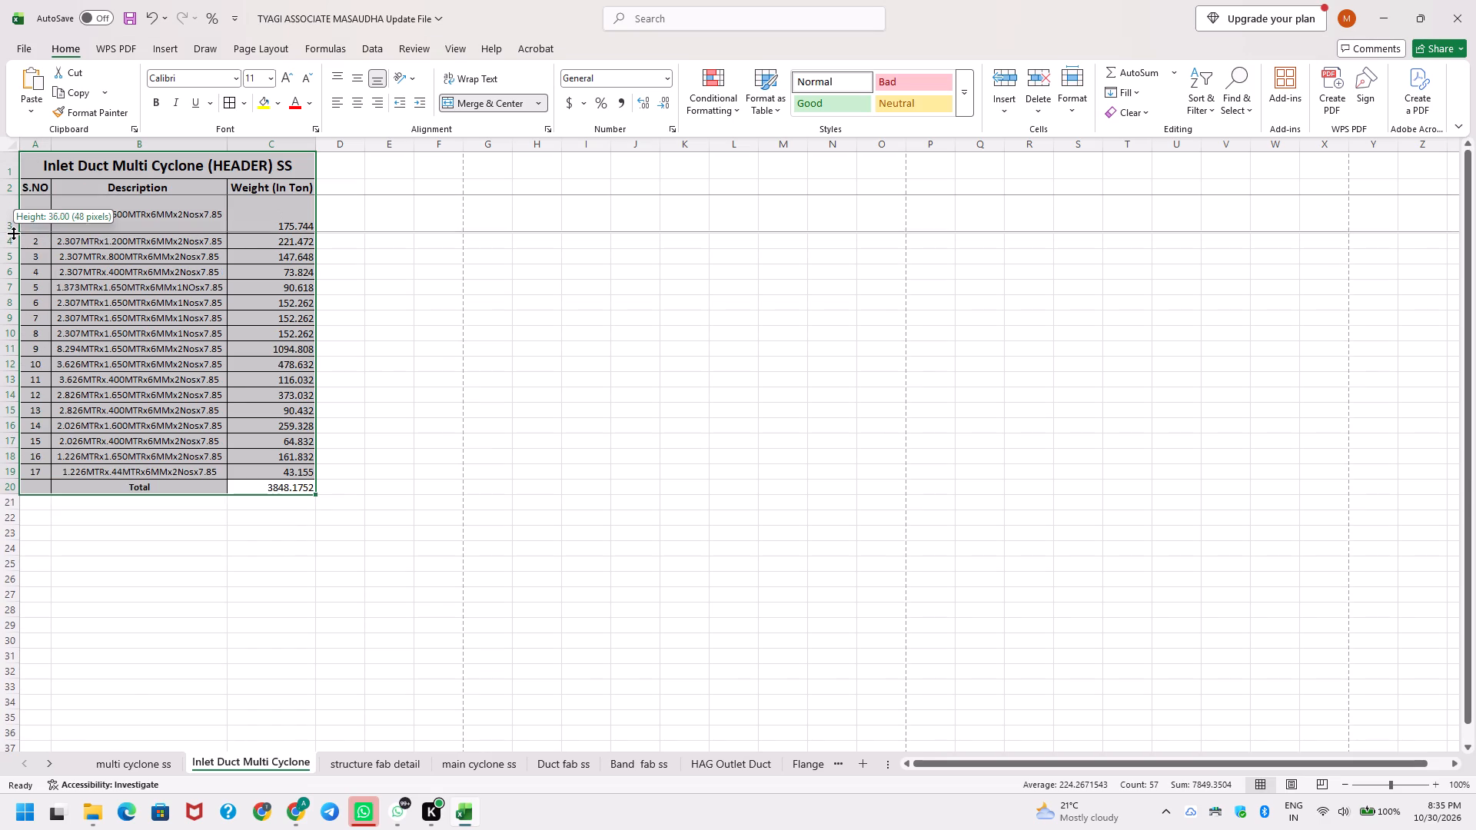
pyautogui.moveTo(13, 233); pyautogui.dragTo(13, 227)
pyautogui.moveTo(9, 243); pyautogui.dragTo(8, 251)
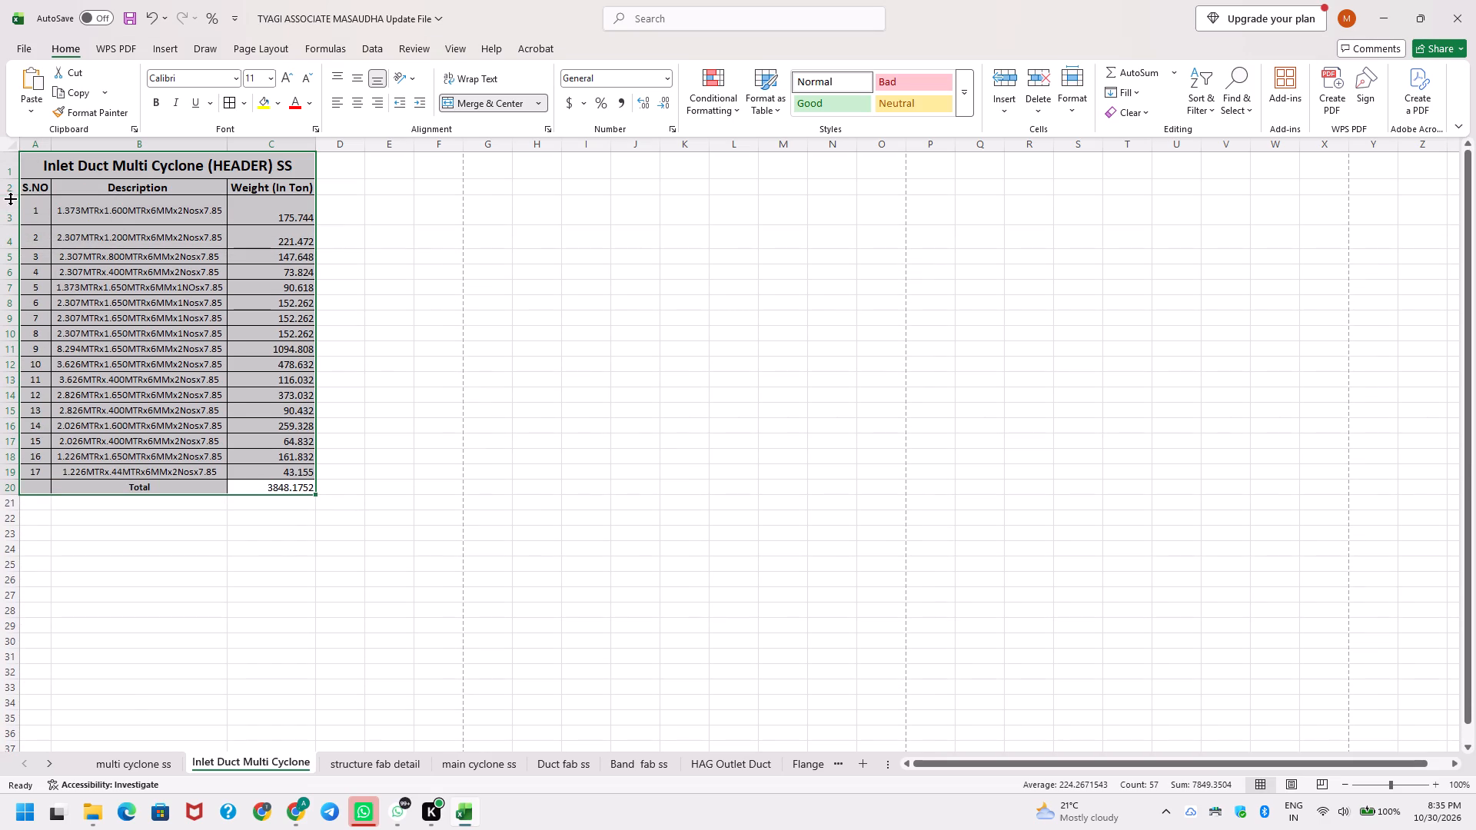
pyautogui.moveTo(11, 196); pyautogui.dragTo(10, 204)
pyautogui.click(15, 270)
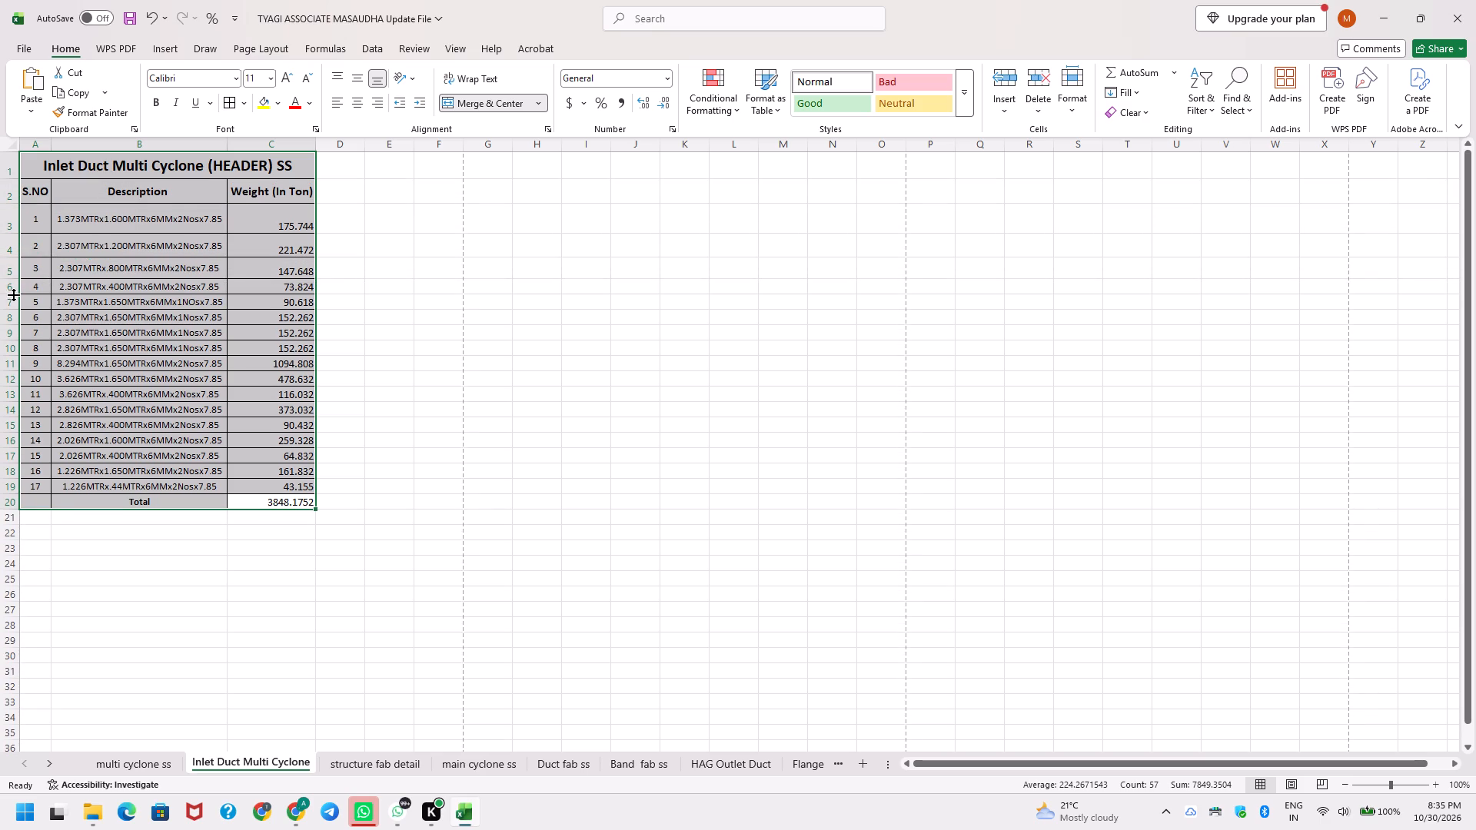
pyautogui.click(12, 295)
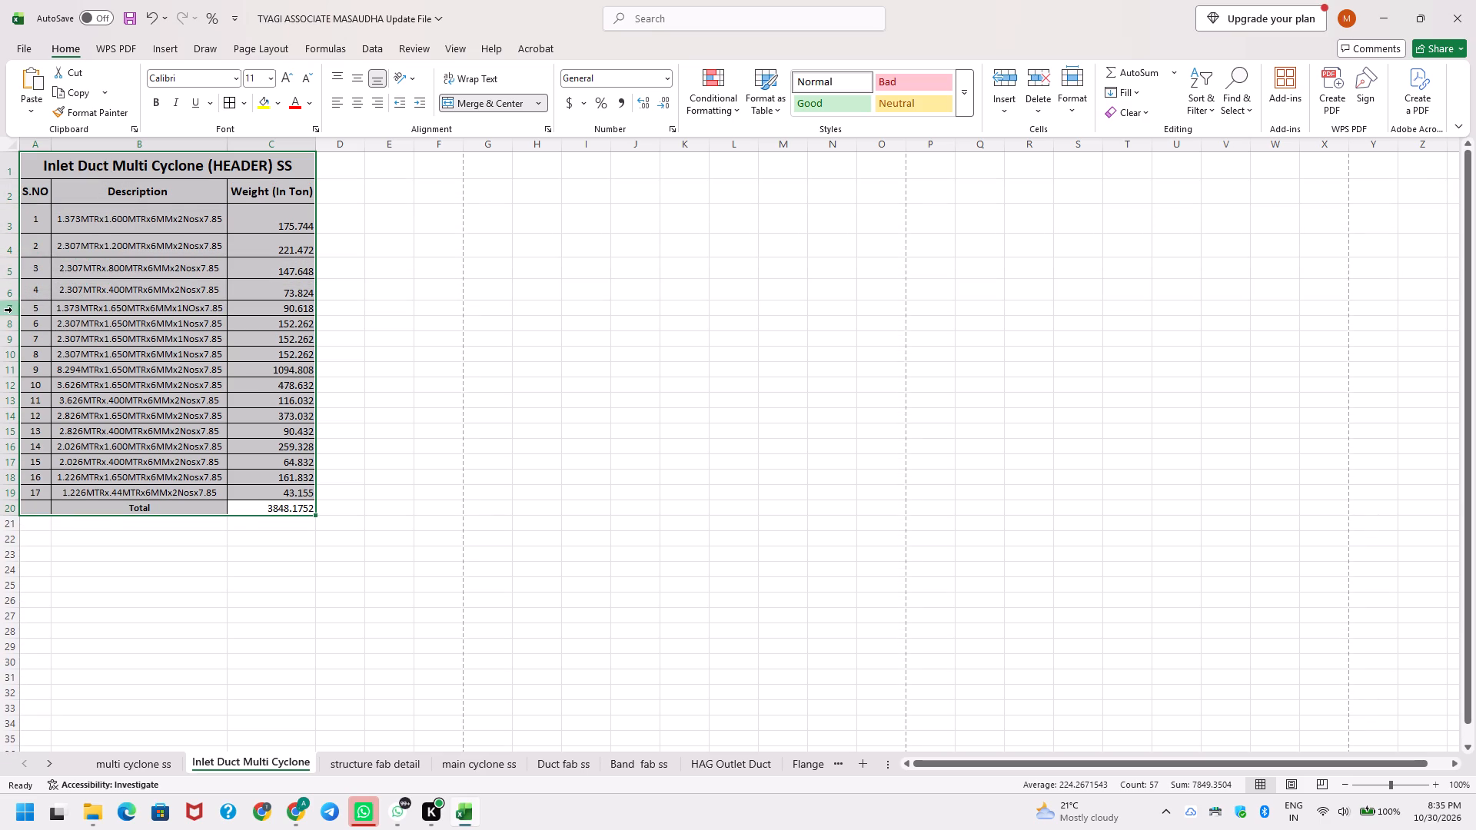
pyautogui.click(12, 315)
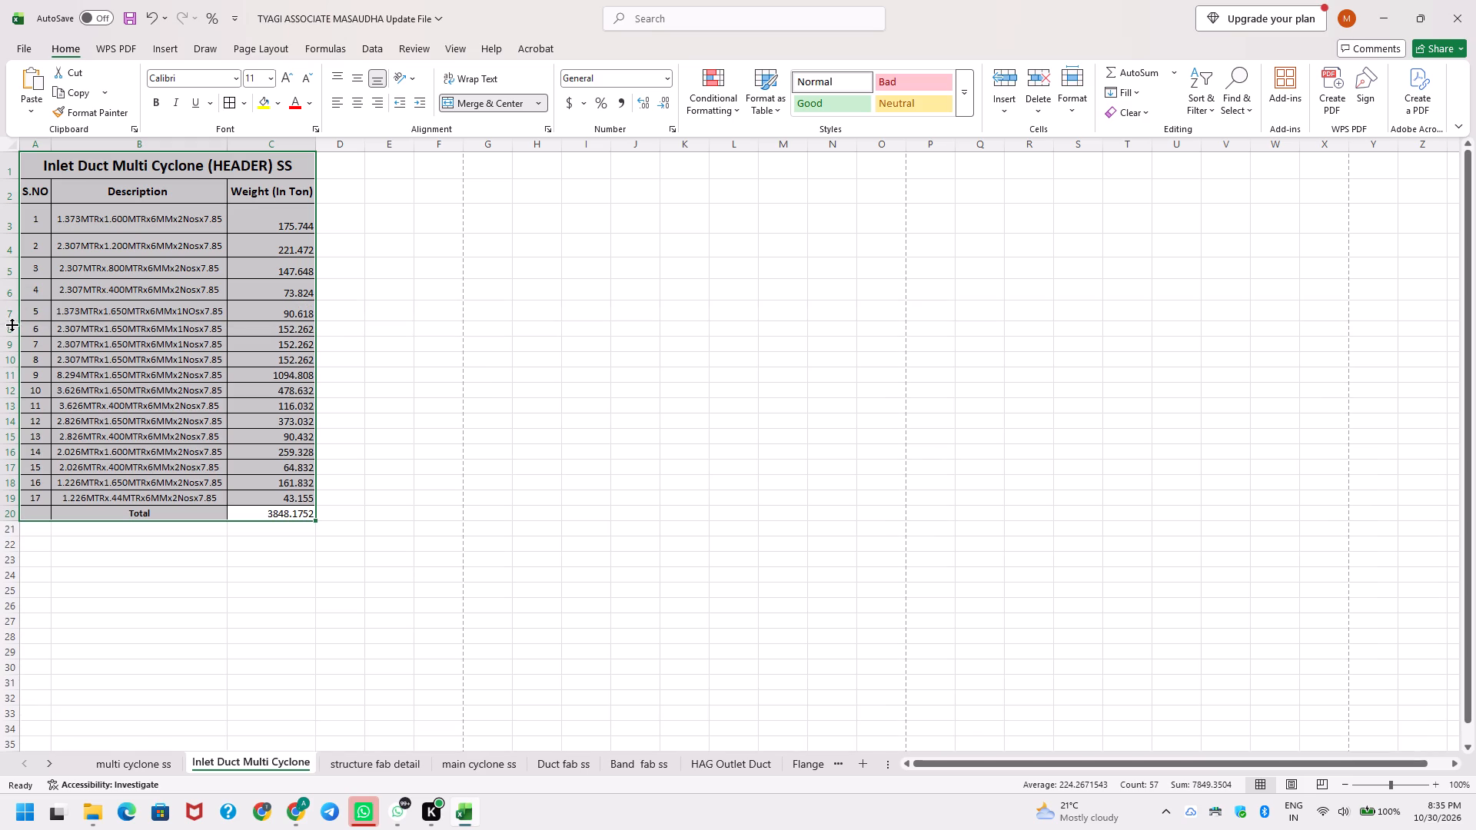
pyautogui.click(15, 320)
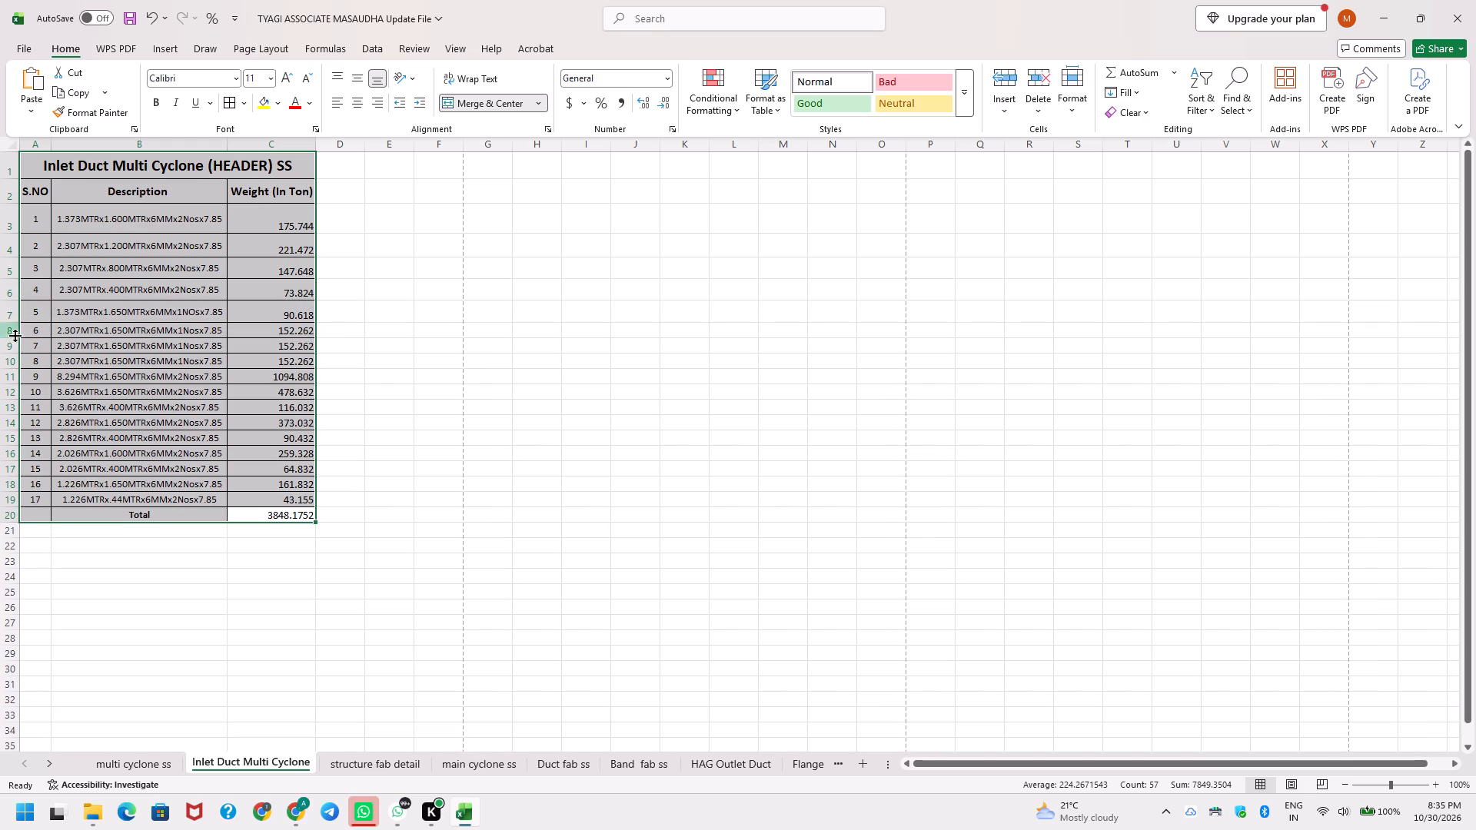
# Increase the heights of rows 8 to 11, serial numbers 6 to 9, to about 24 points each.
pyautogui.click(16, 337)
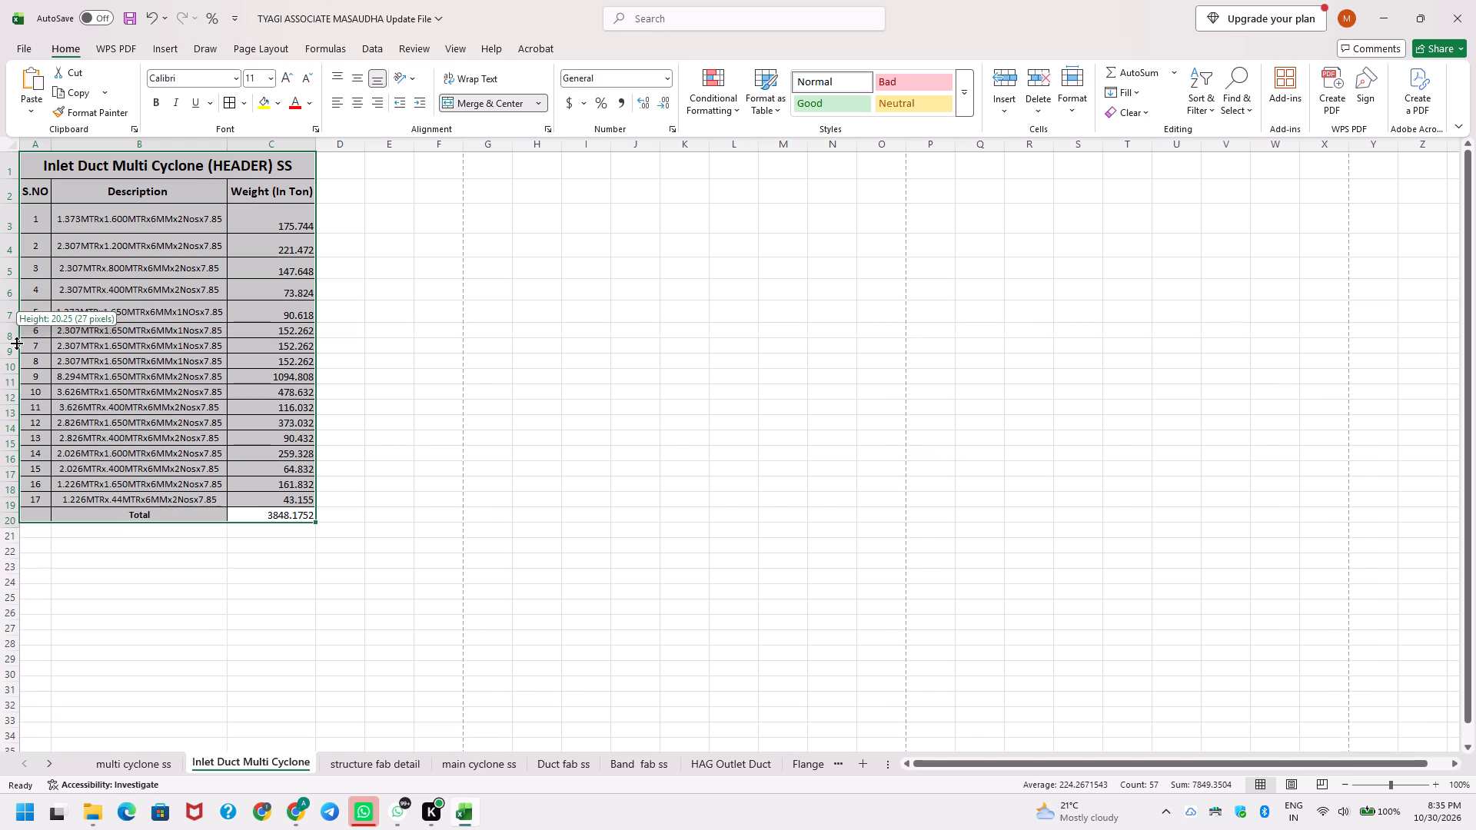
pyautogui.click(16, 343)
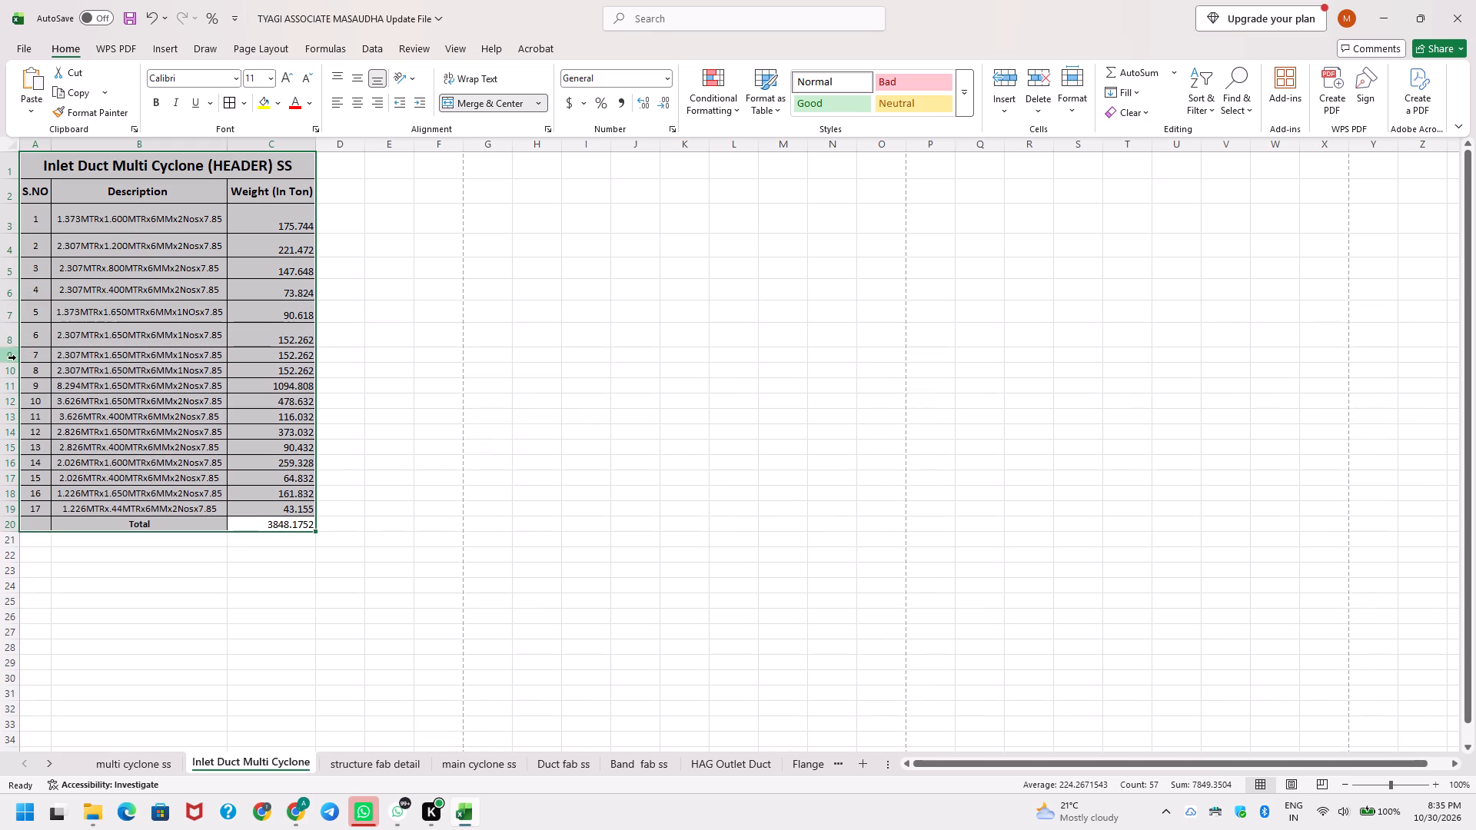
pyautogui.moveTo(15, 362); pyautogui.dragTo(15, 370)
pyautogui.click(15, 370)
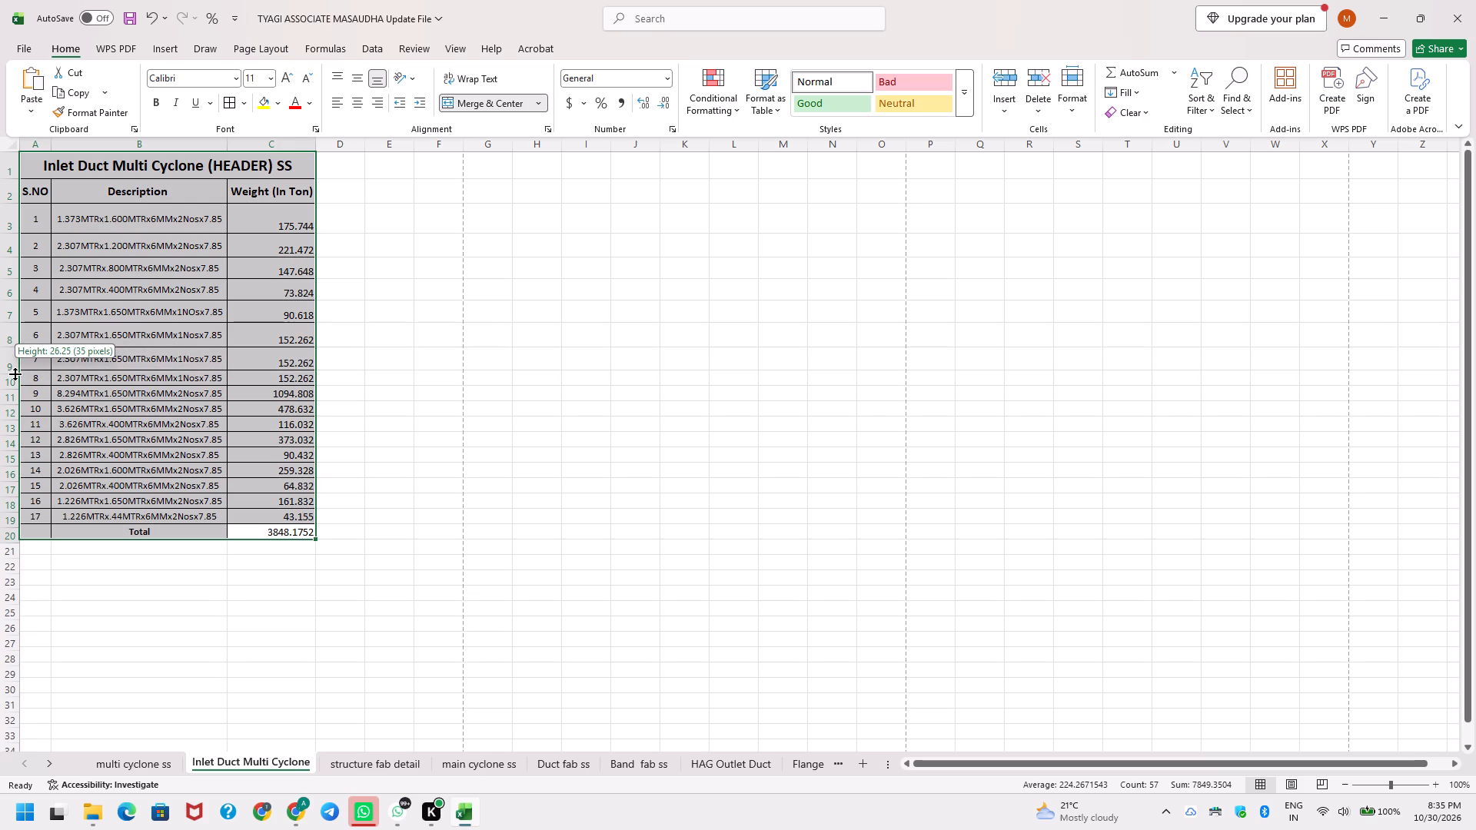
pyautogui.click(14, 389)
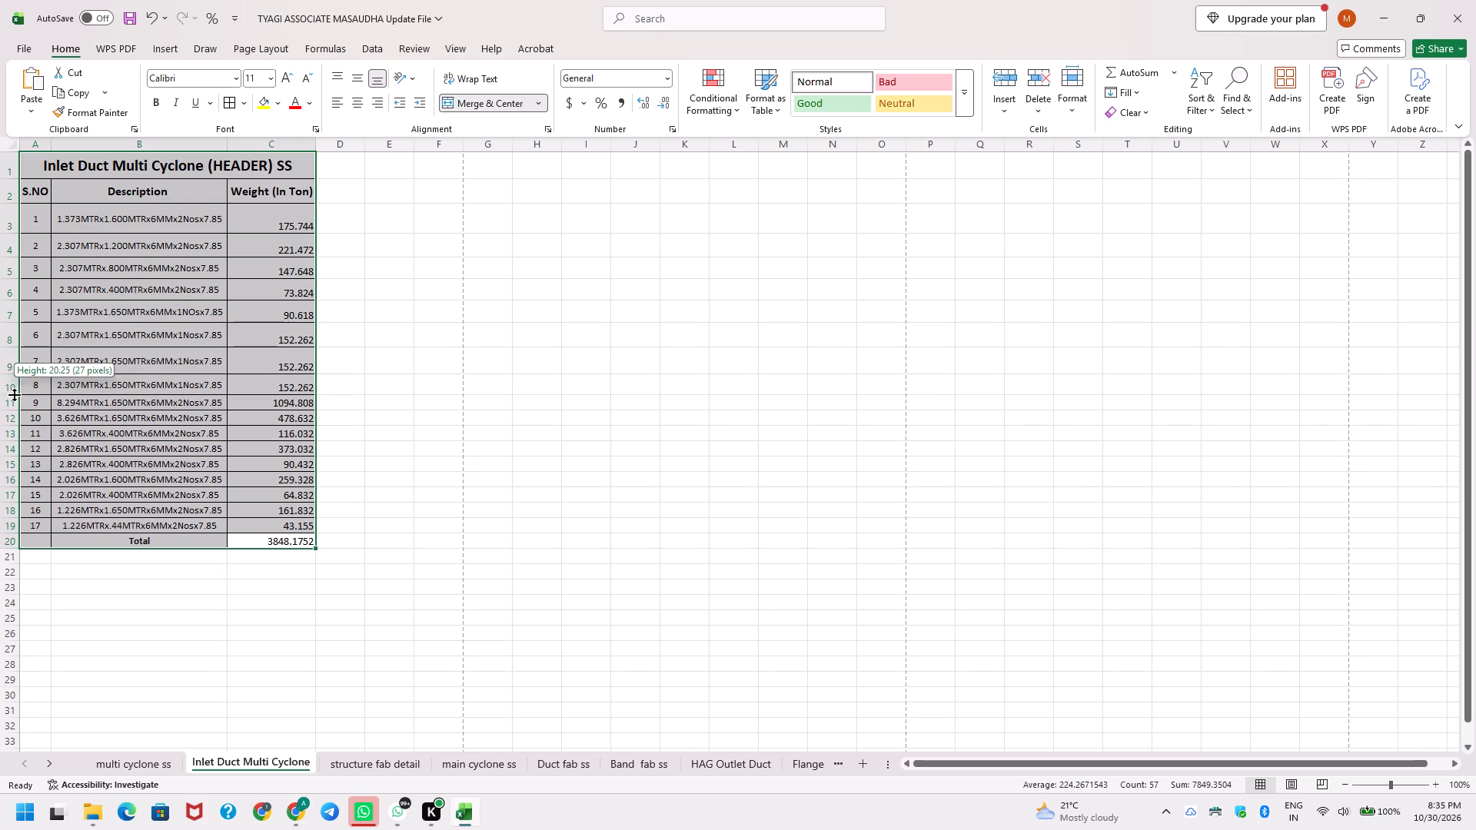
pyautogui.click(14, 394)
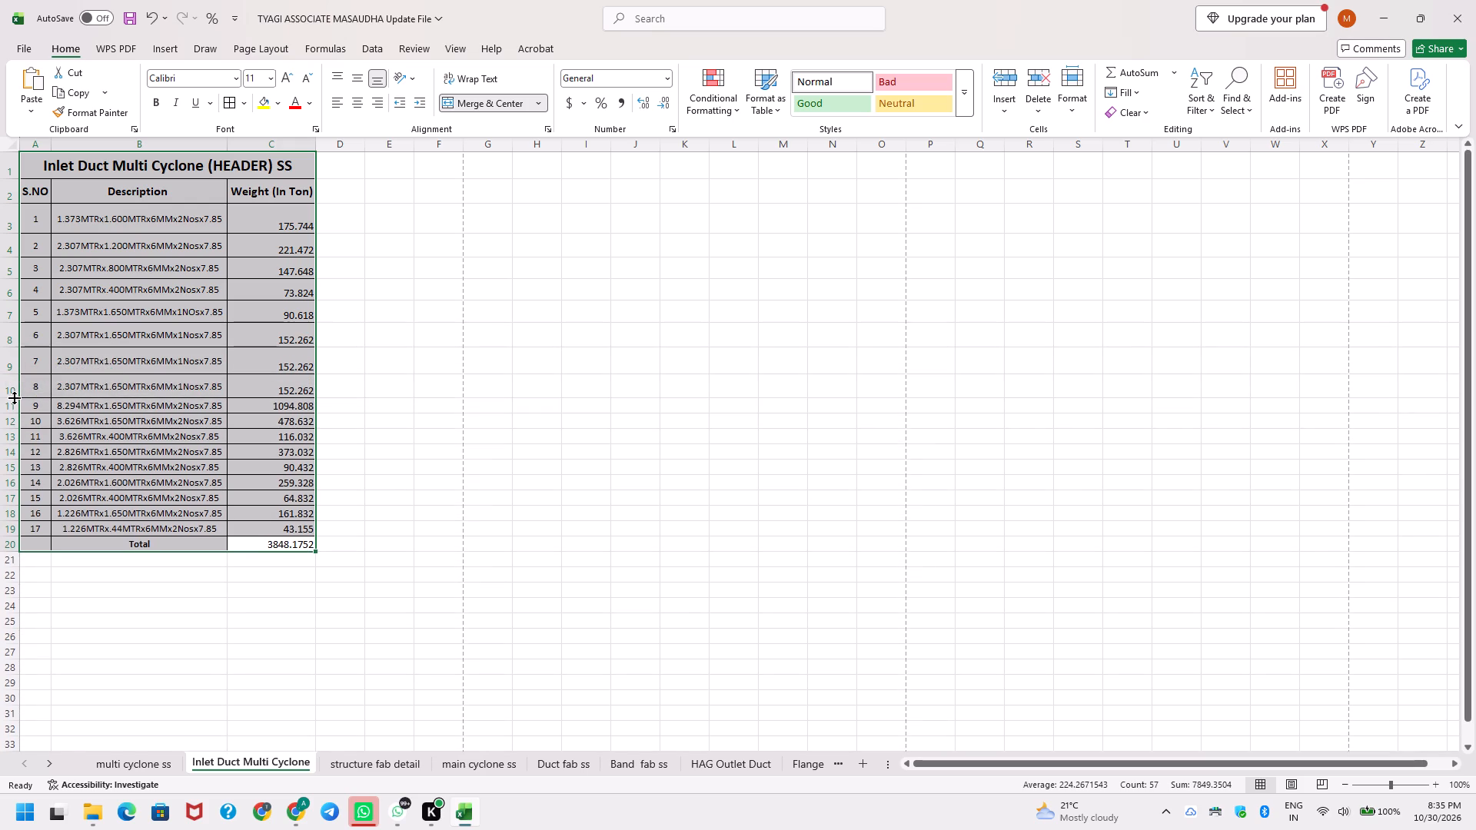
pyautogui.moveTo(13, 410); pyautogui.dragTo(13, 417)
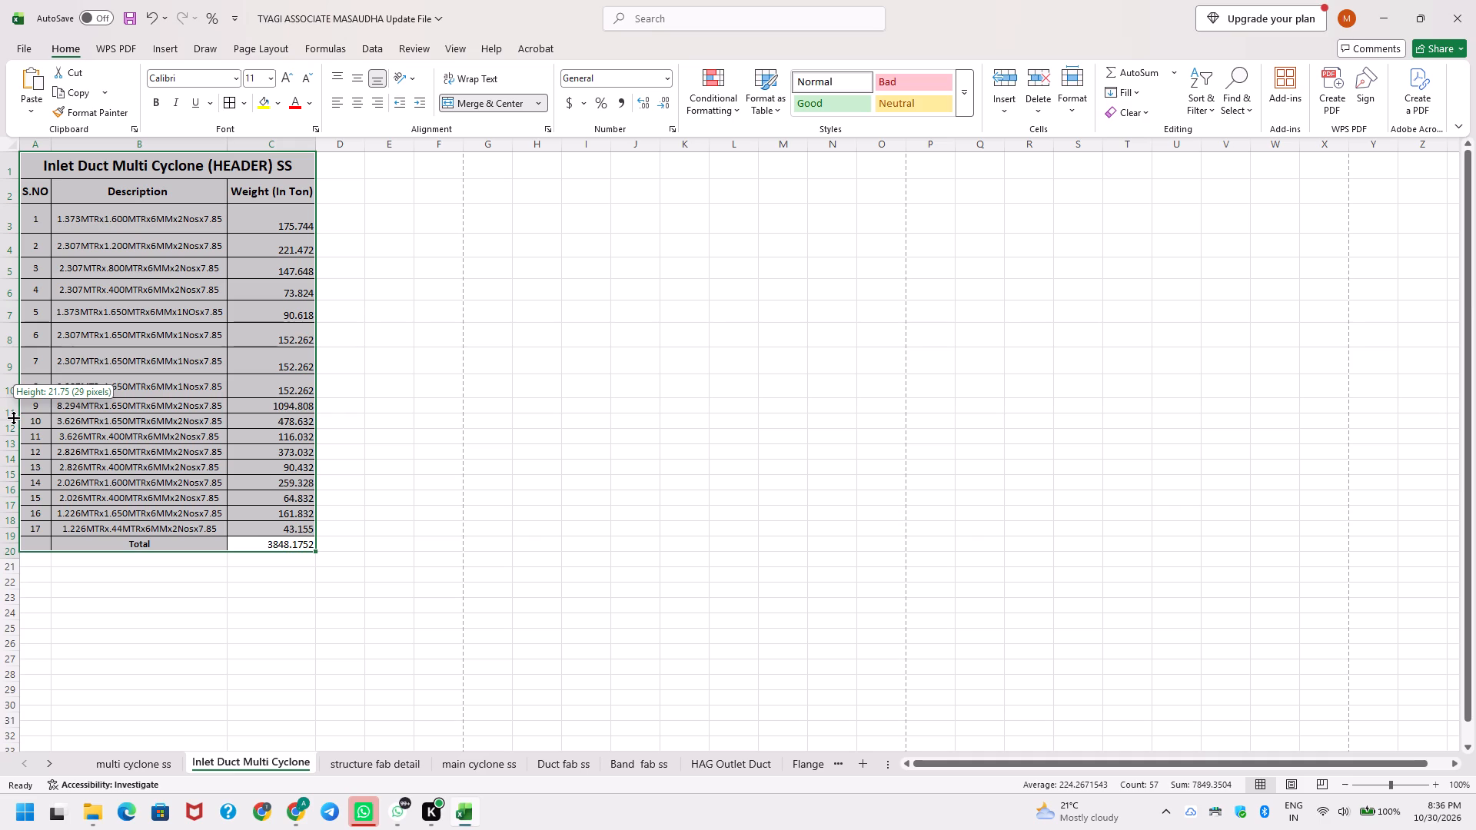
pyautogui.click(12, 418)
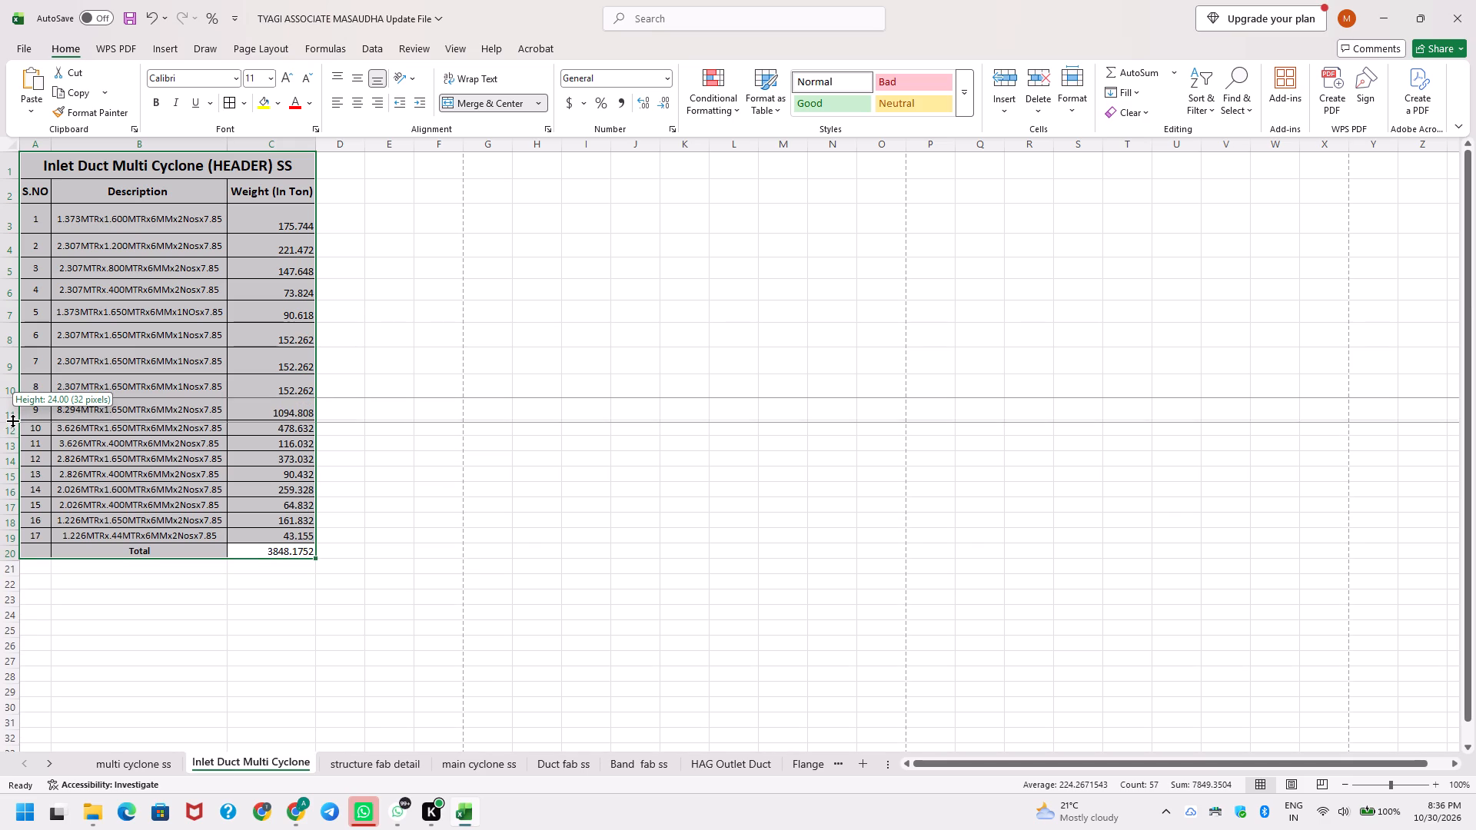
# Increase the heights of rows 12 and 13, serial numbers 10 and 11, to about 24 points each.
pyautogui.moveTo(12, 435); pyautogui.dragTo(12, 442)
pyautogui.click(12, 442)
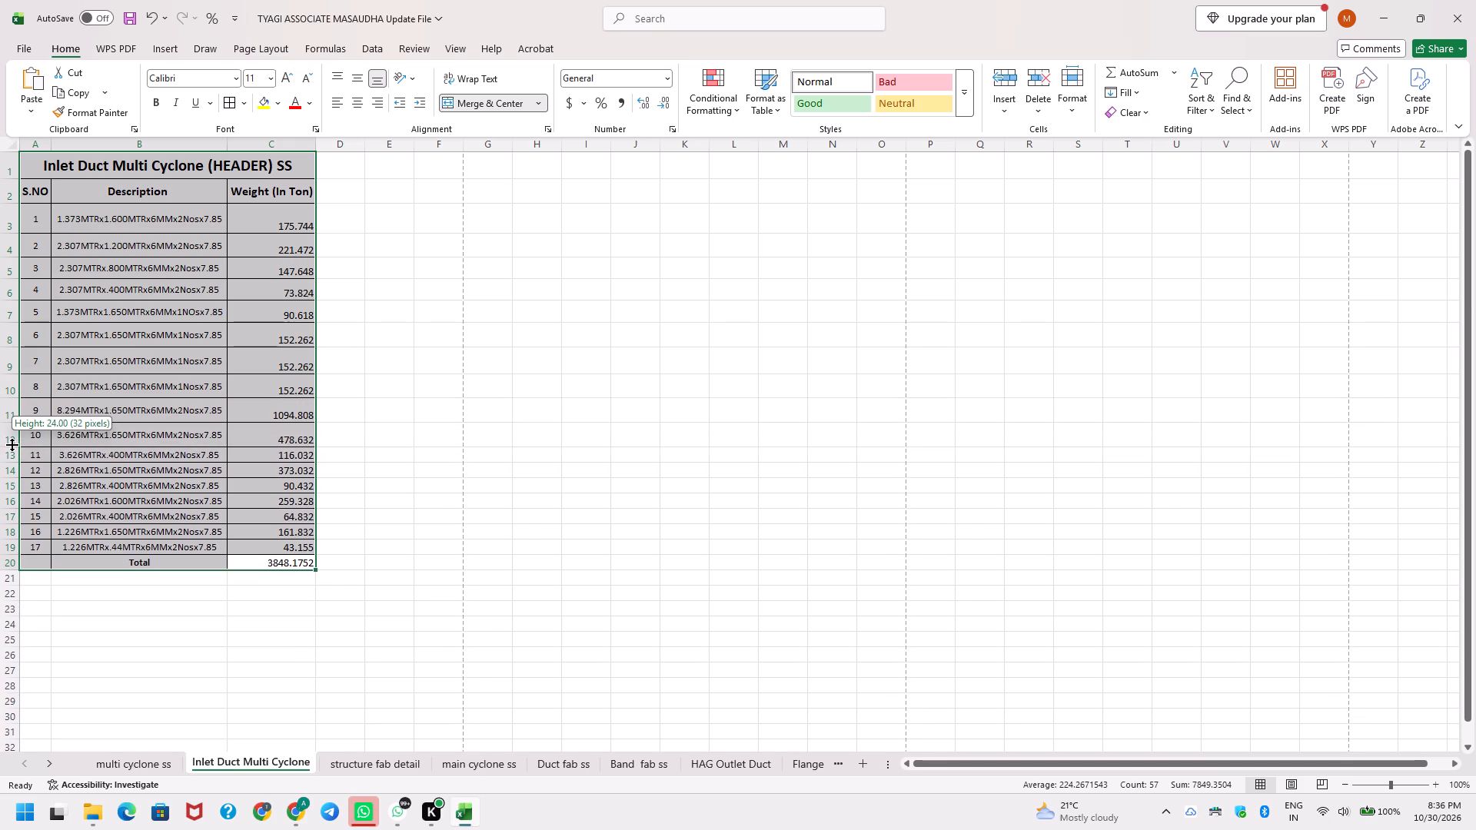
pyautogui.click(12, 463)
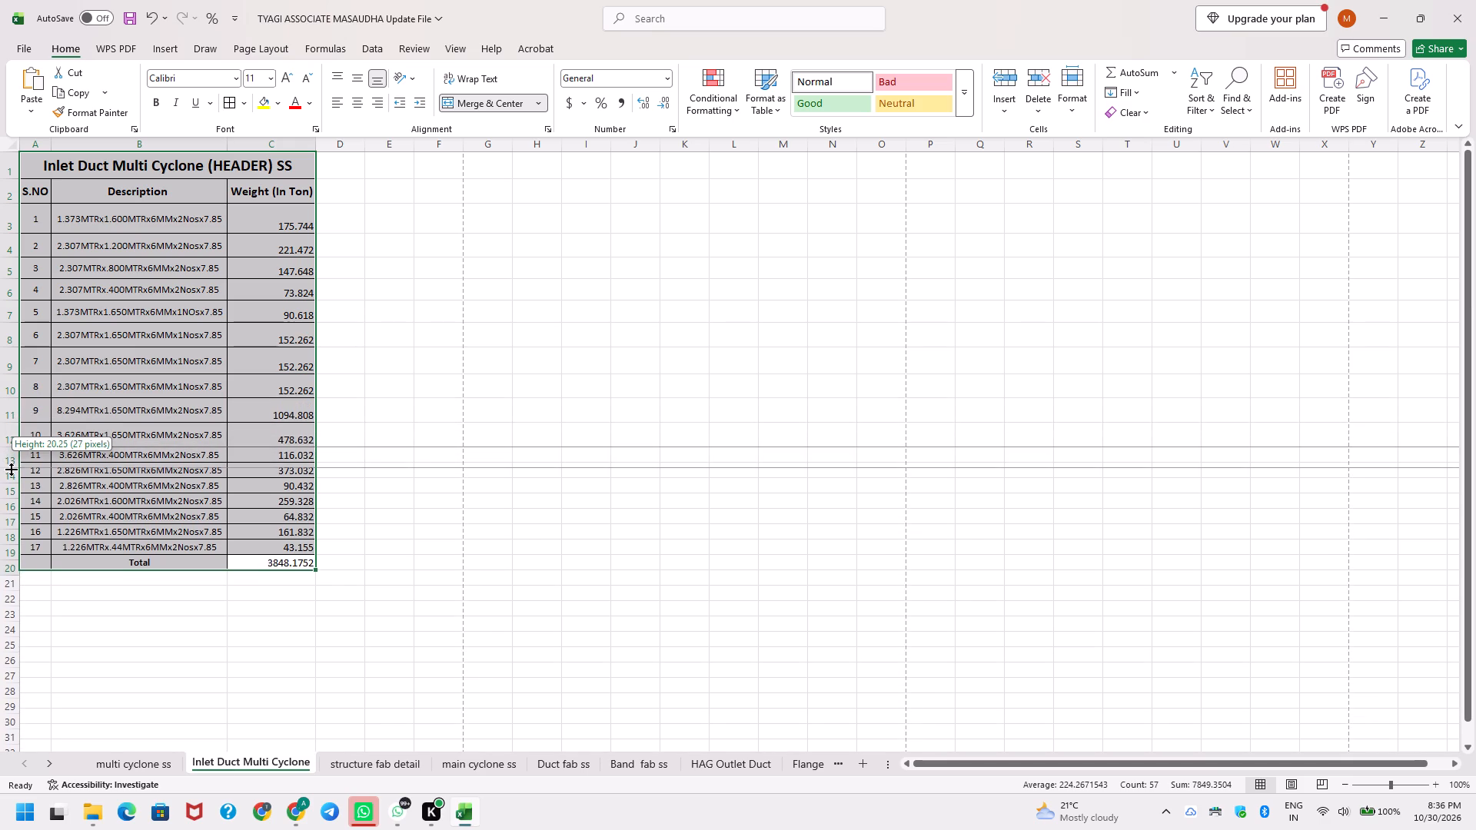
pyautogui.click(11, 469)
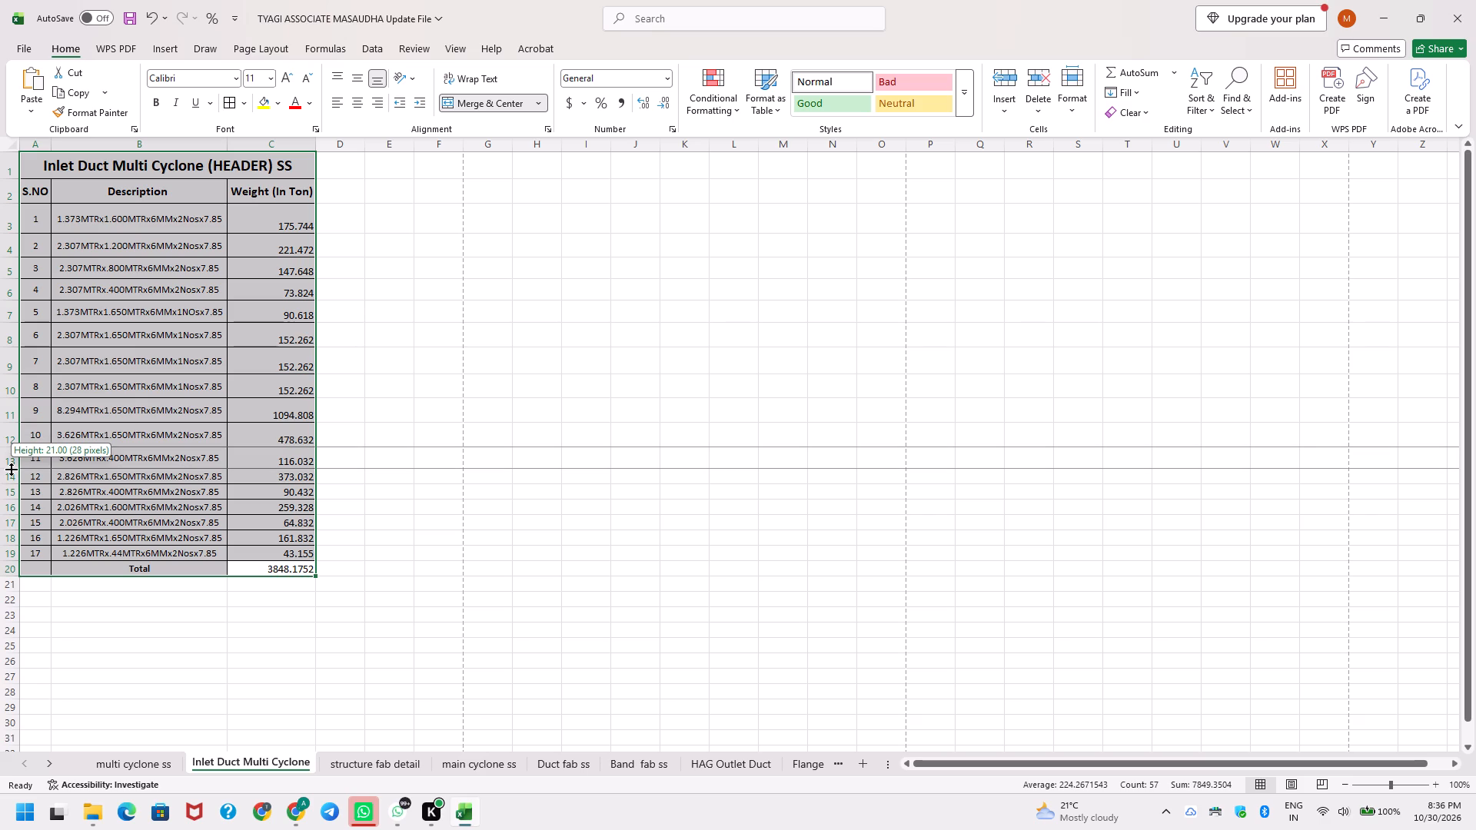
pyautogui.click(11, 469)
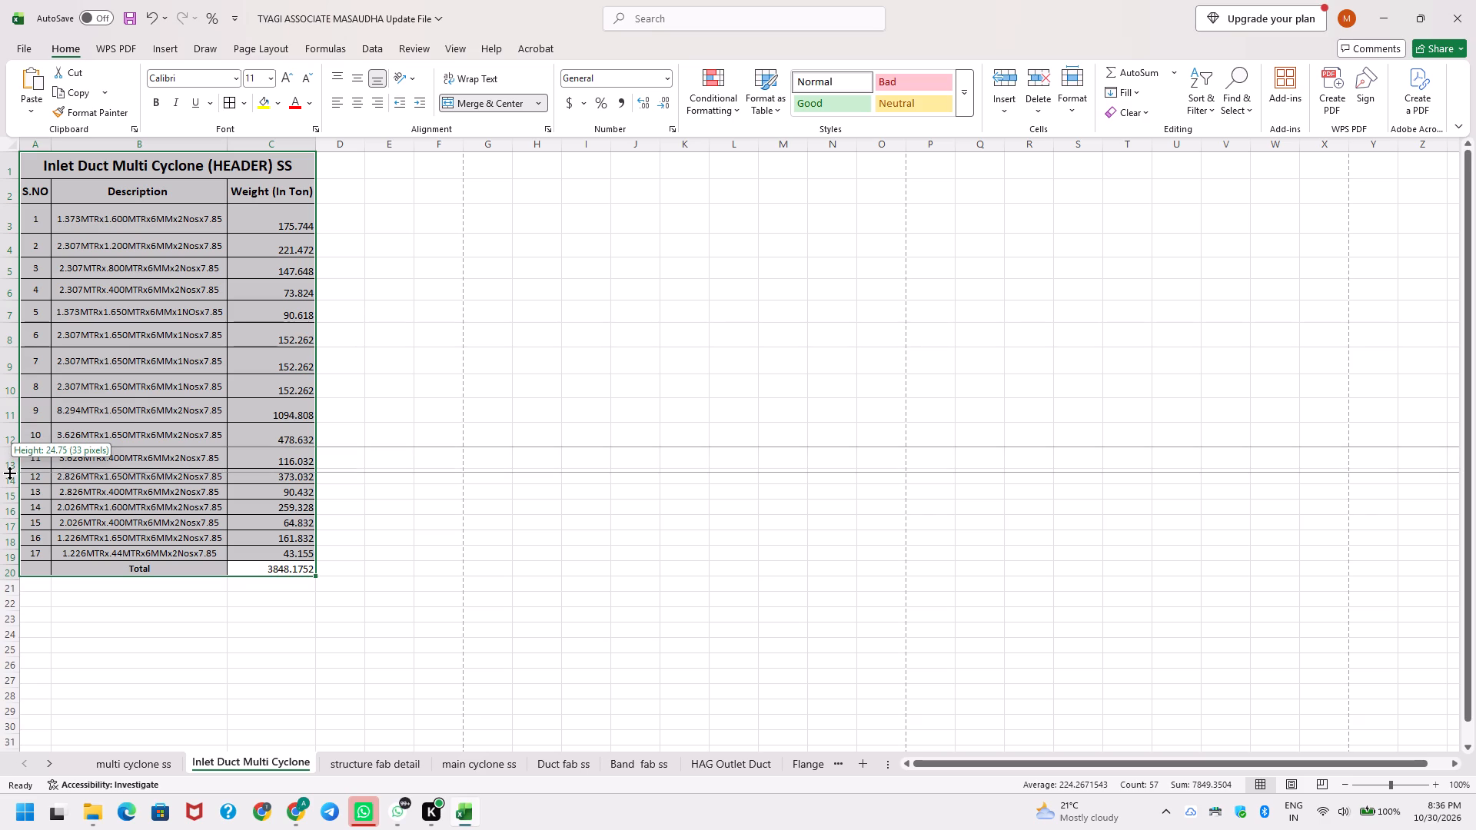
# Increase the heights of rows 14 to 20, from serial number 12 through the Total row, to about 20 points each, and save the workbook.
pyautogui.click(9, 488)
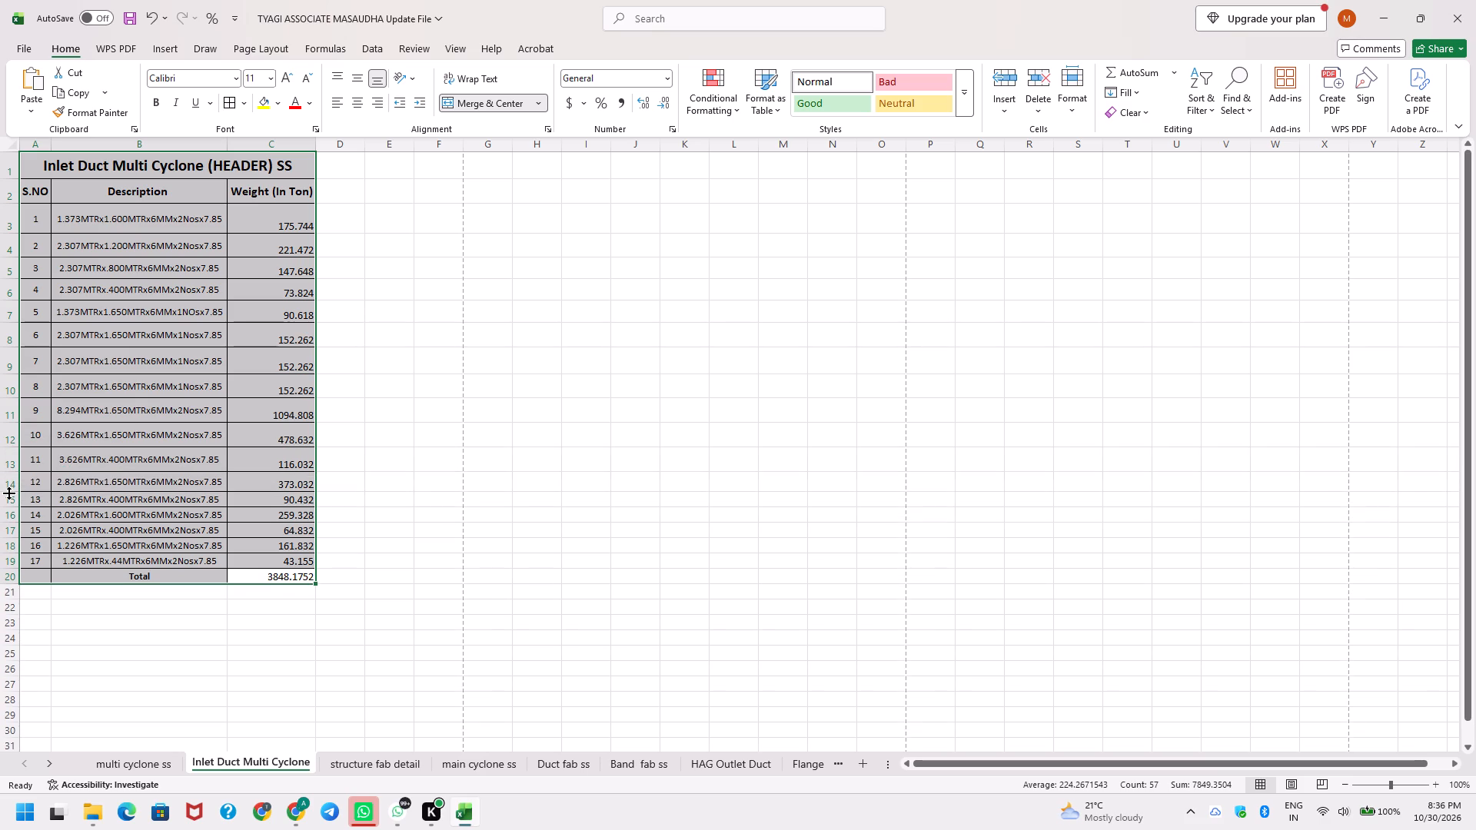
pyautogui.click(8, 493)
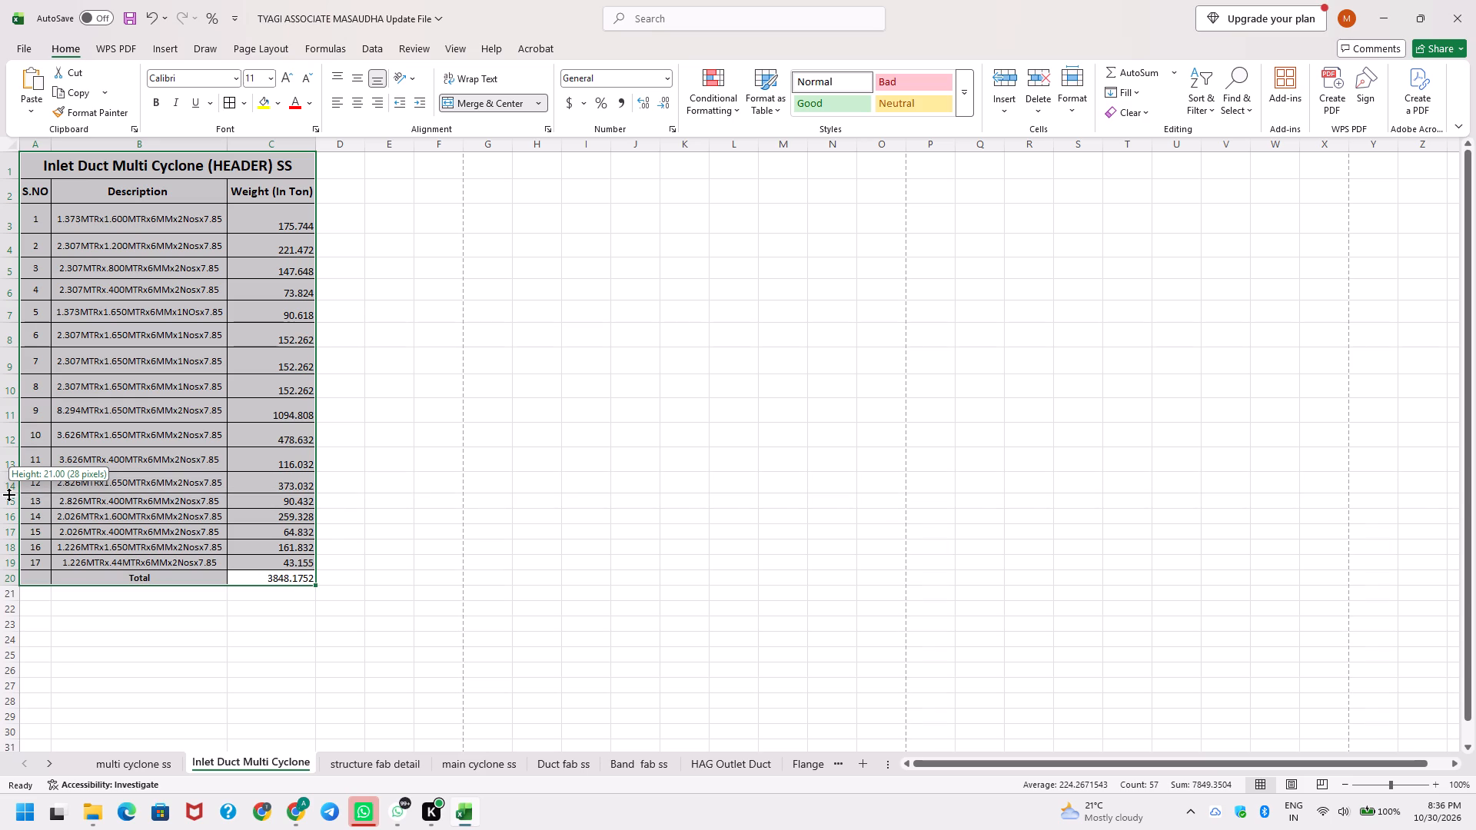
pyautogui.click(9, 505)
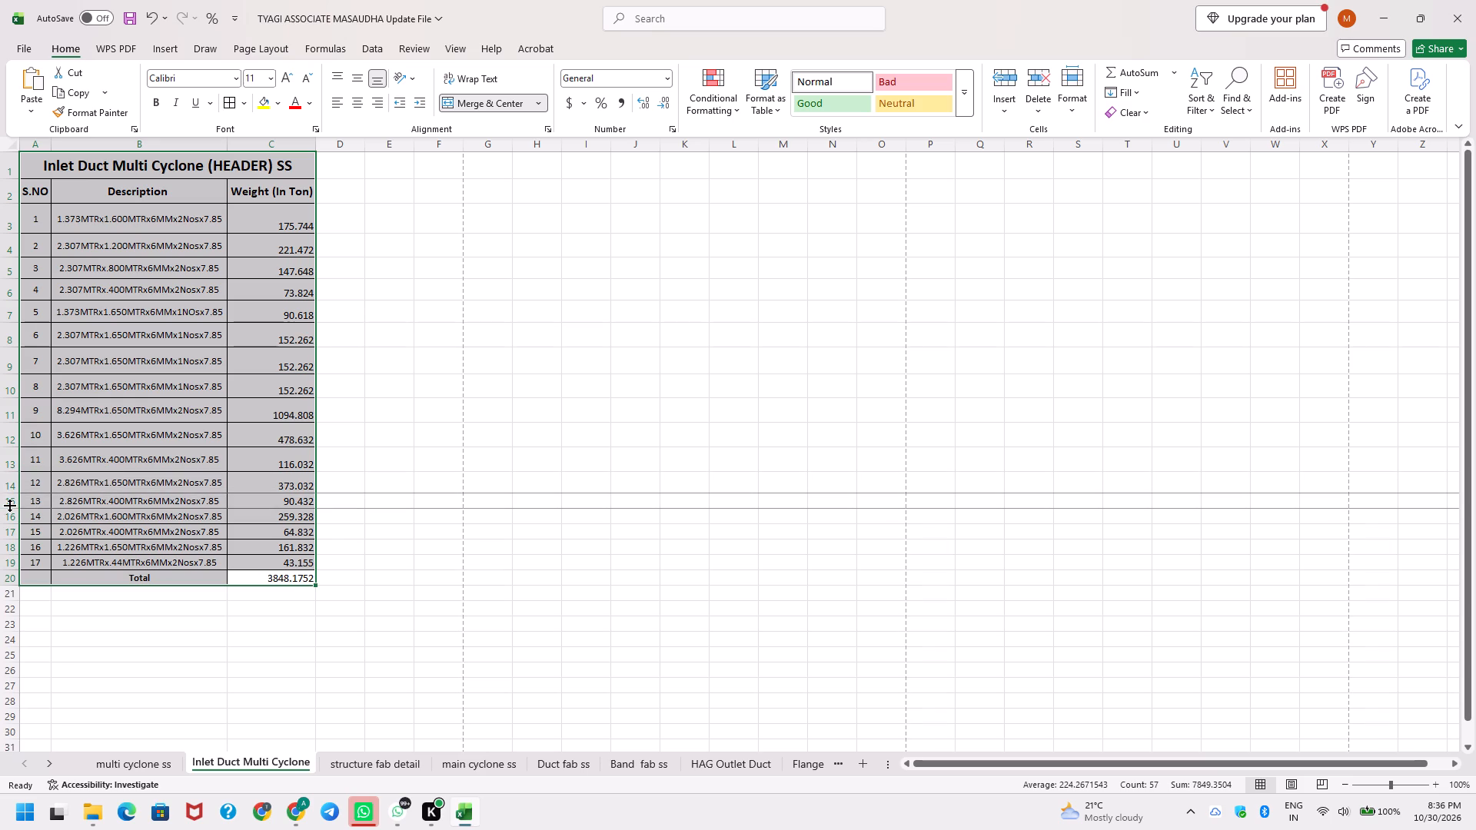
pyautogui.click(10, 509)
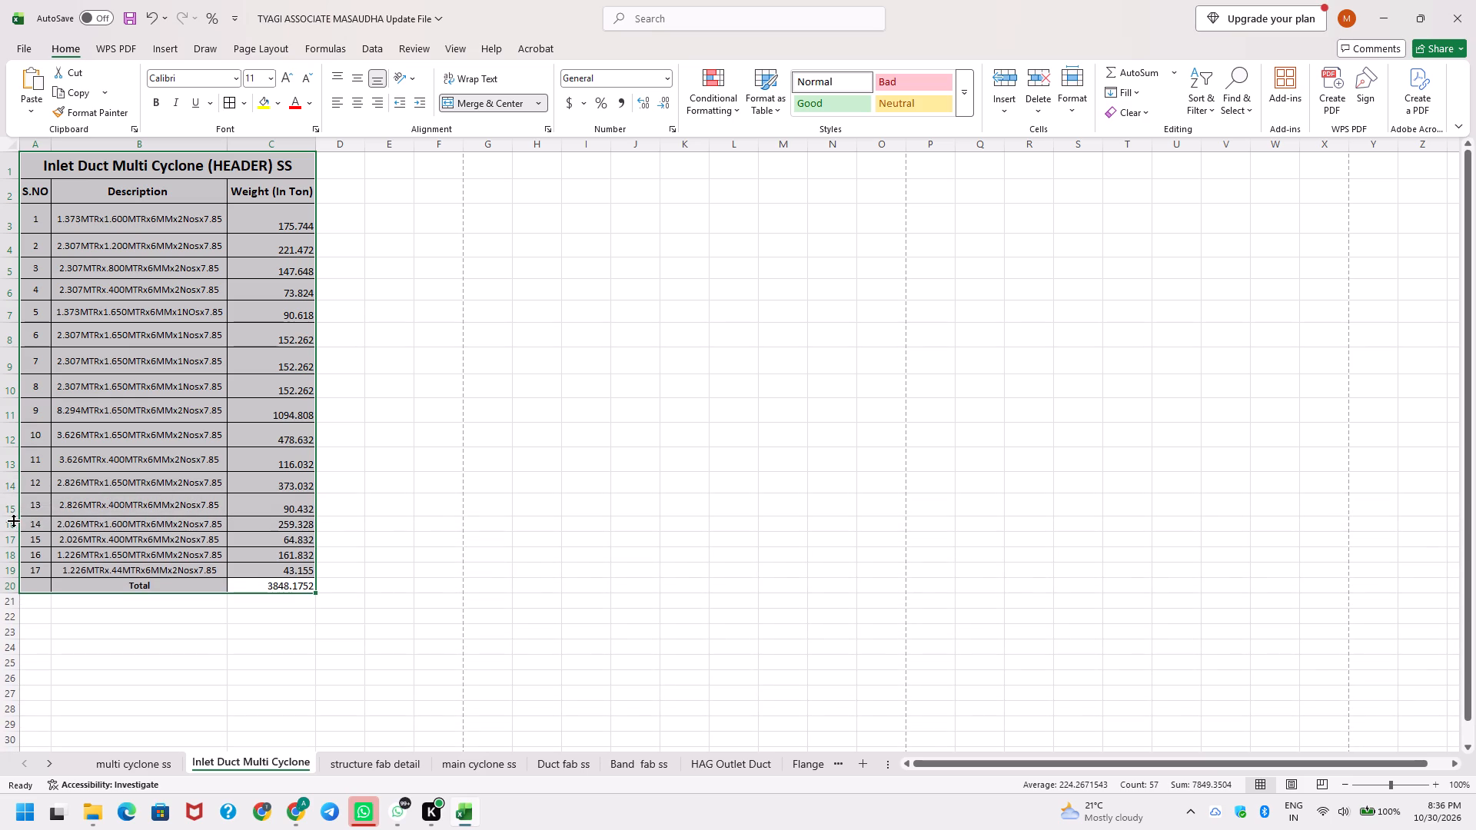
pyautogui.click(14, 530)
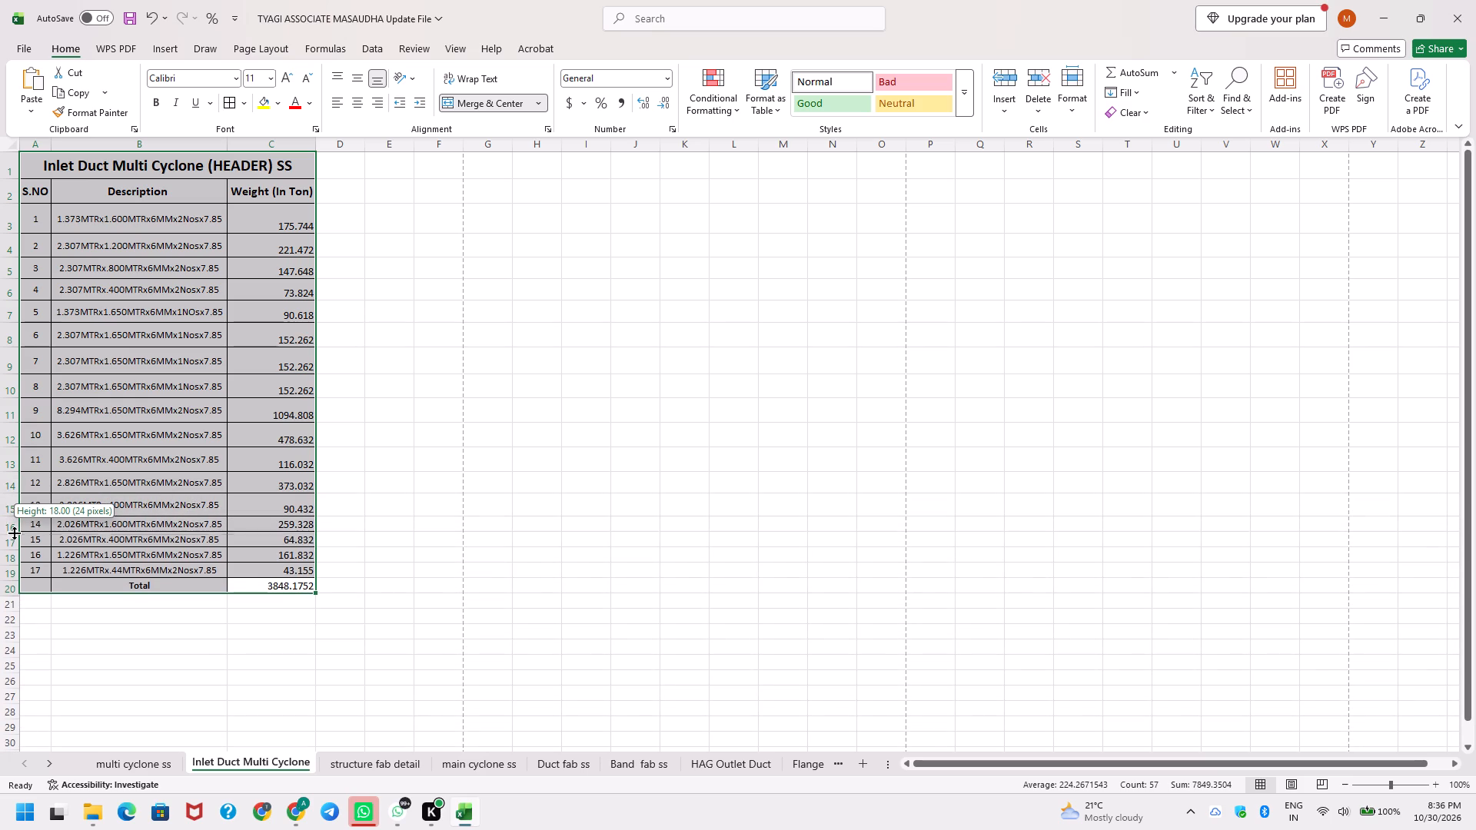
pyautogui.click(14, 533)
pyautogui.click(14, 536)
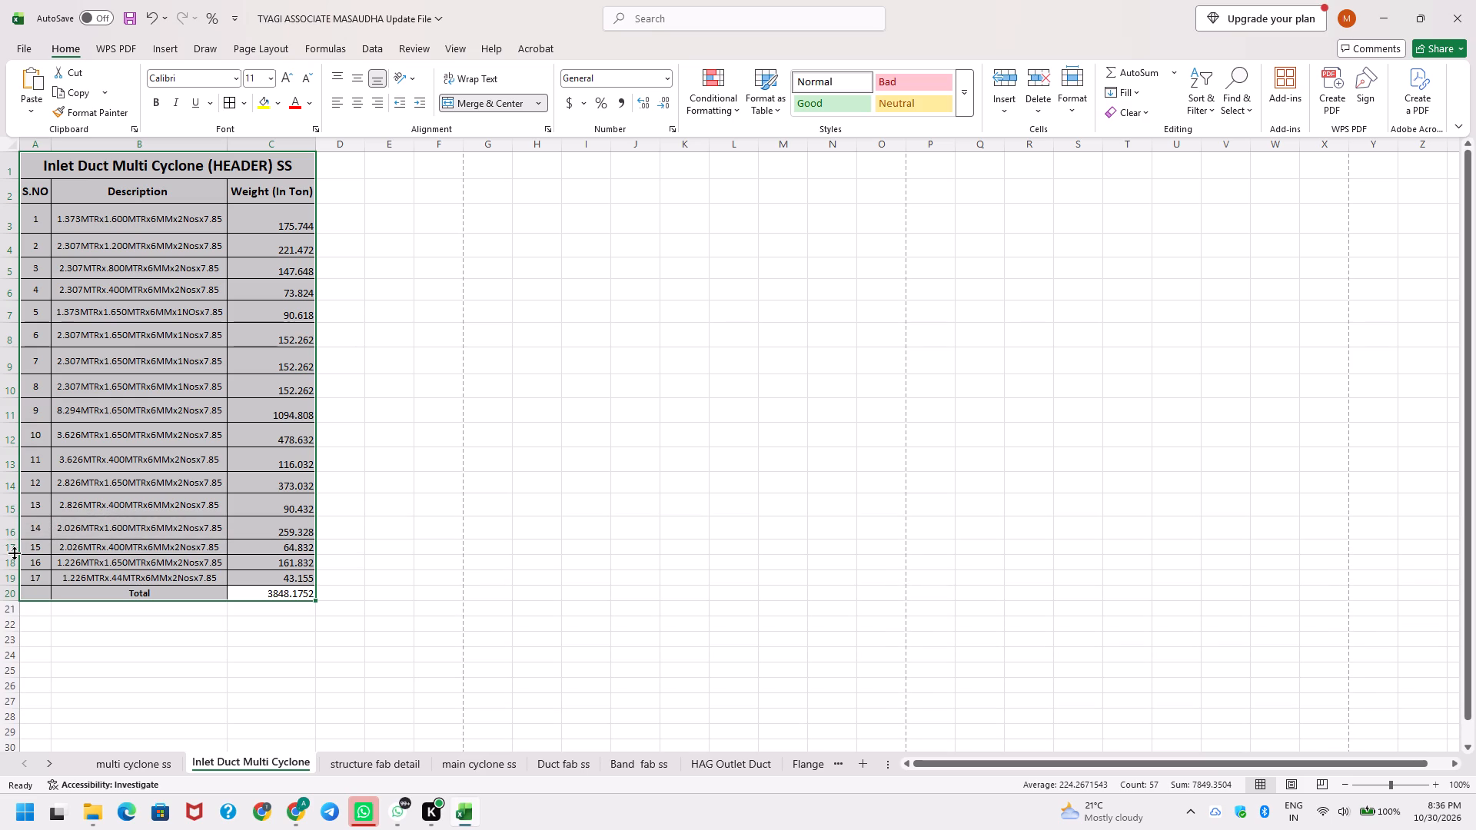
pyautogui.click(14, 553)
pyautogui.click(14, 557)
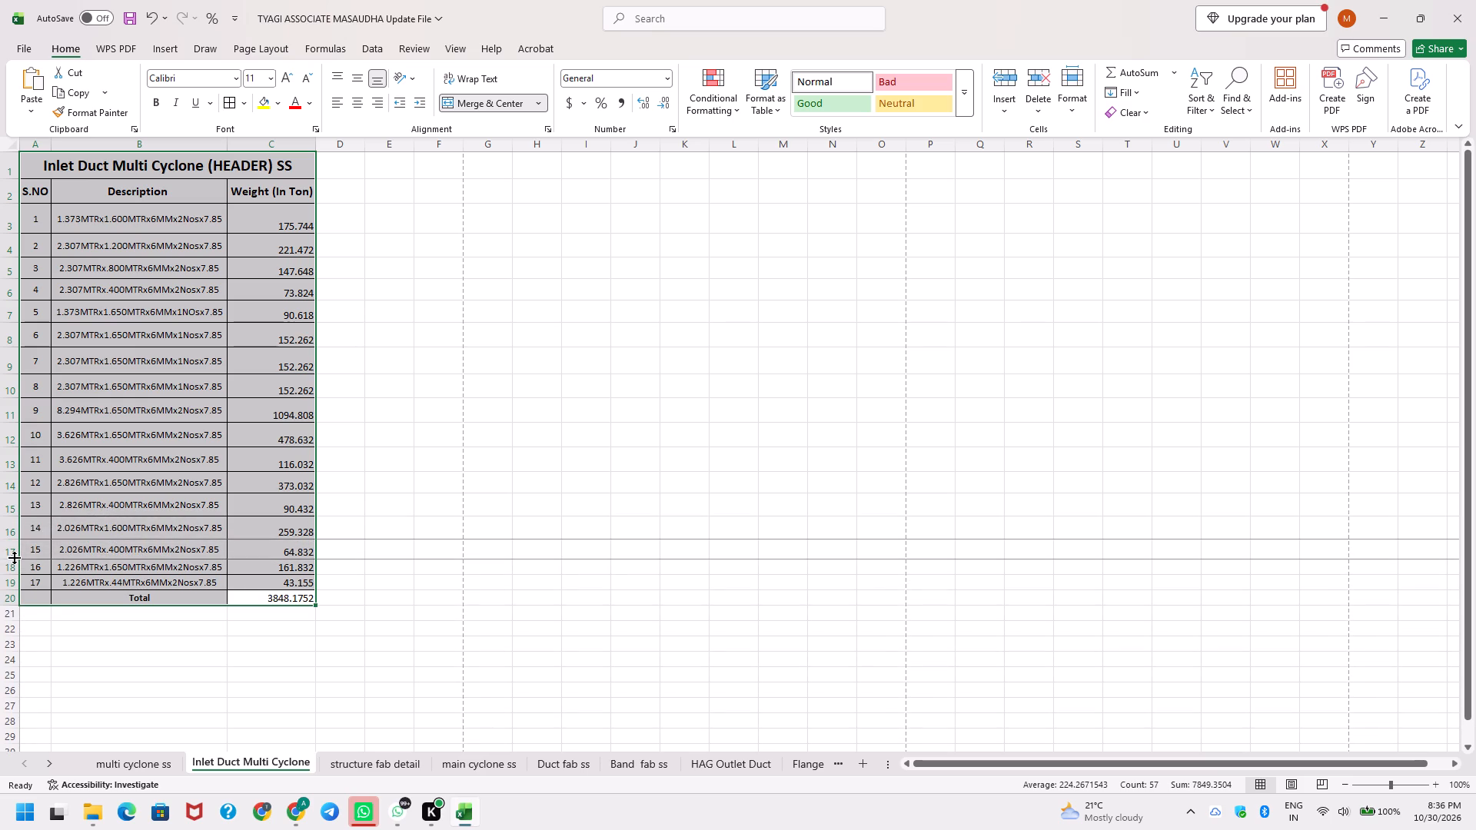
pyautogui.click(16, 576)
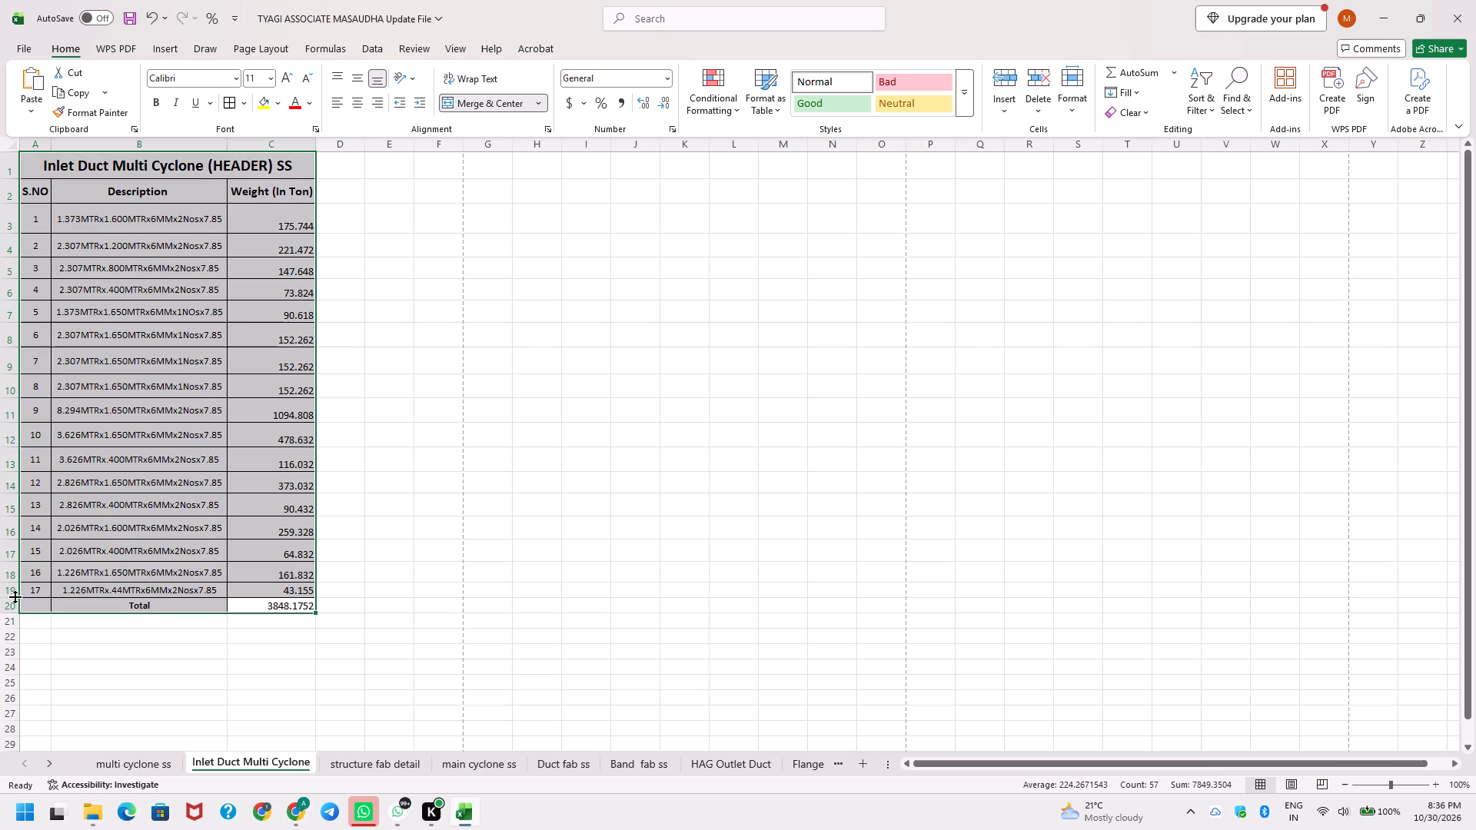
pyautogui.click(15, 596)
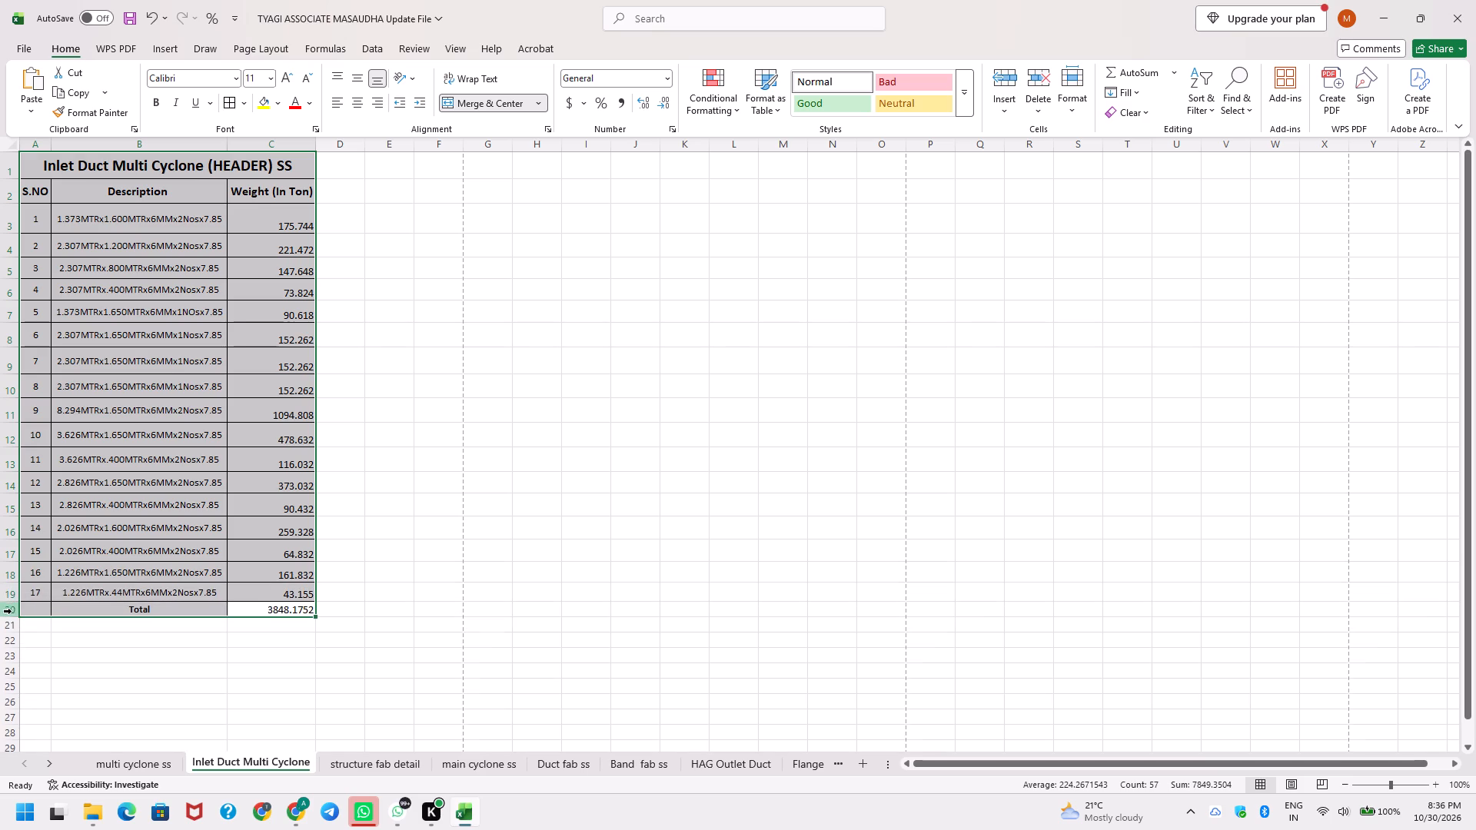
pyautogui.click(12, 614)
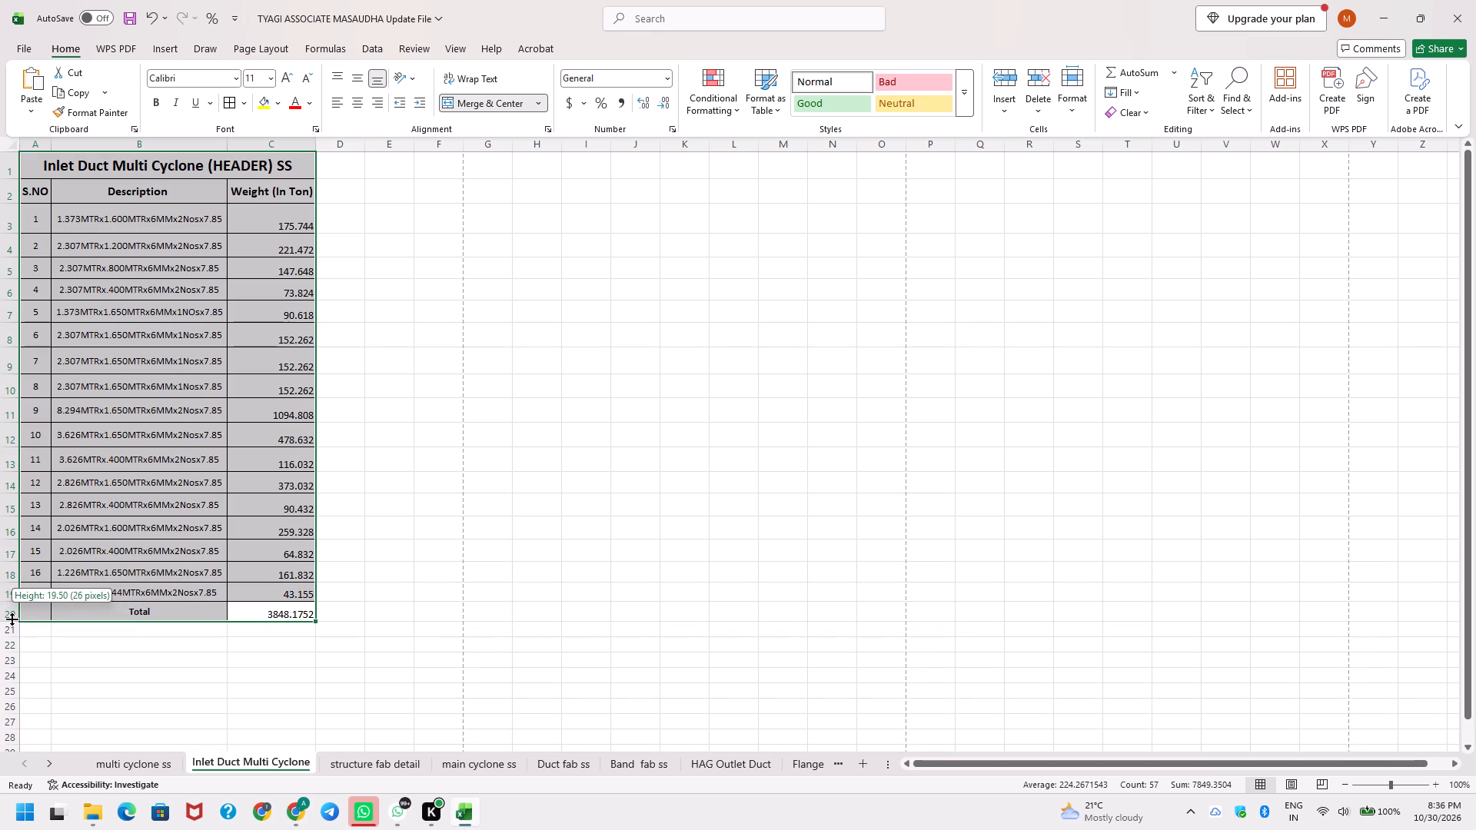
pyautogui.hotkey('ctrl', 's')
# In the print settings of the Inlet Duct Multi Cyclone sheet, set the left page margin to 0.95.
pyautogui.hotkey('ctrl', 'p')
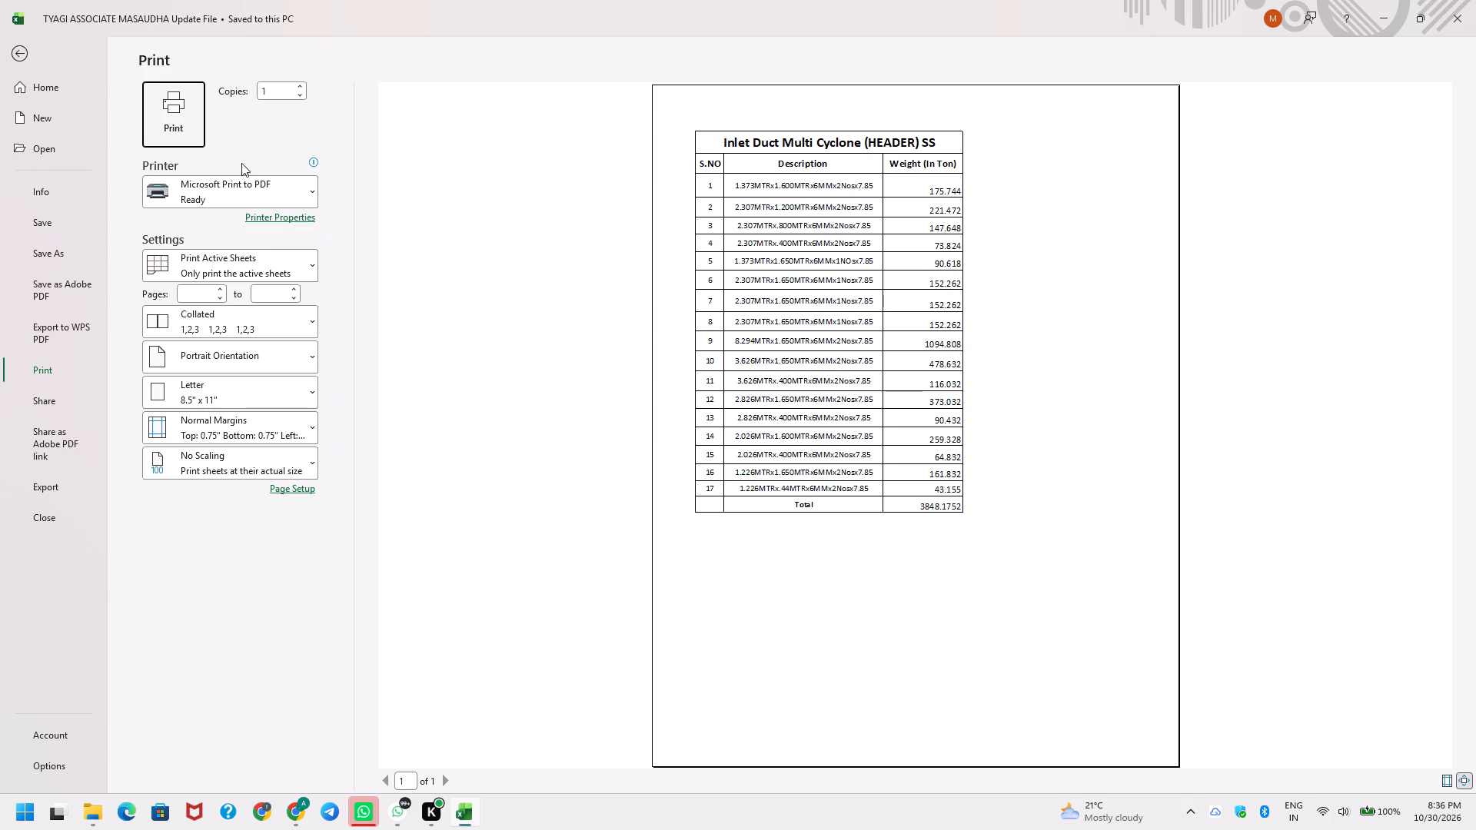
pyautogui.click(303, 484)
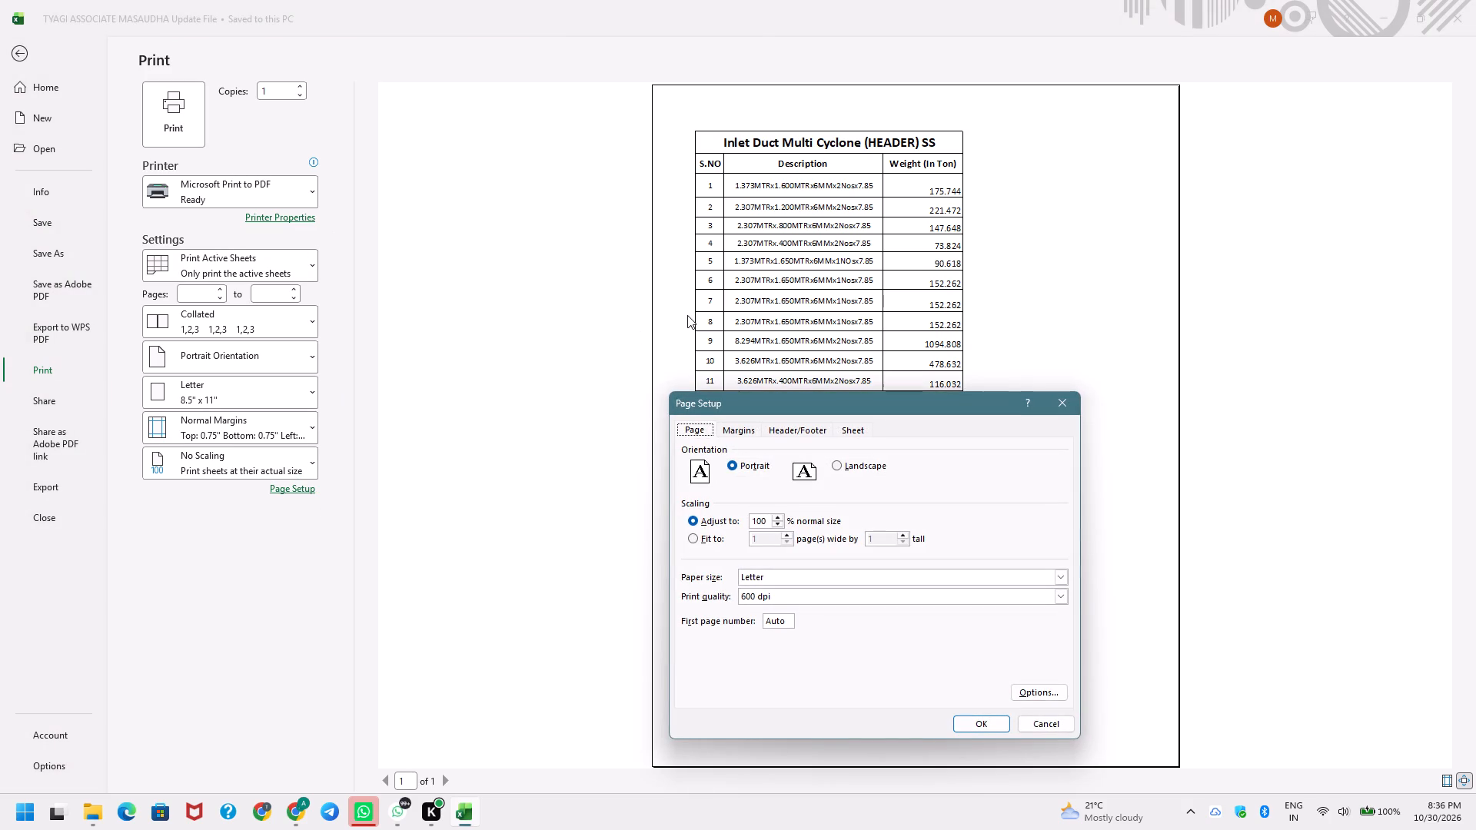
pyautogui.click(747, 436)
pyautogui.click(810, 535)
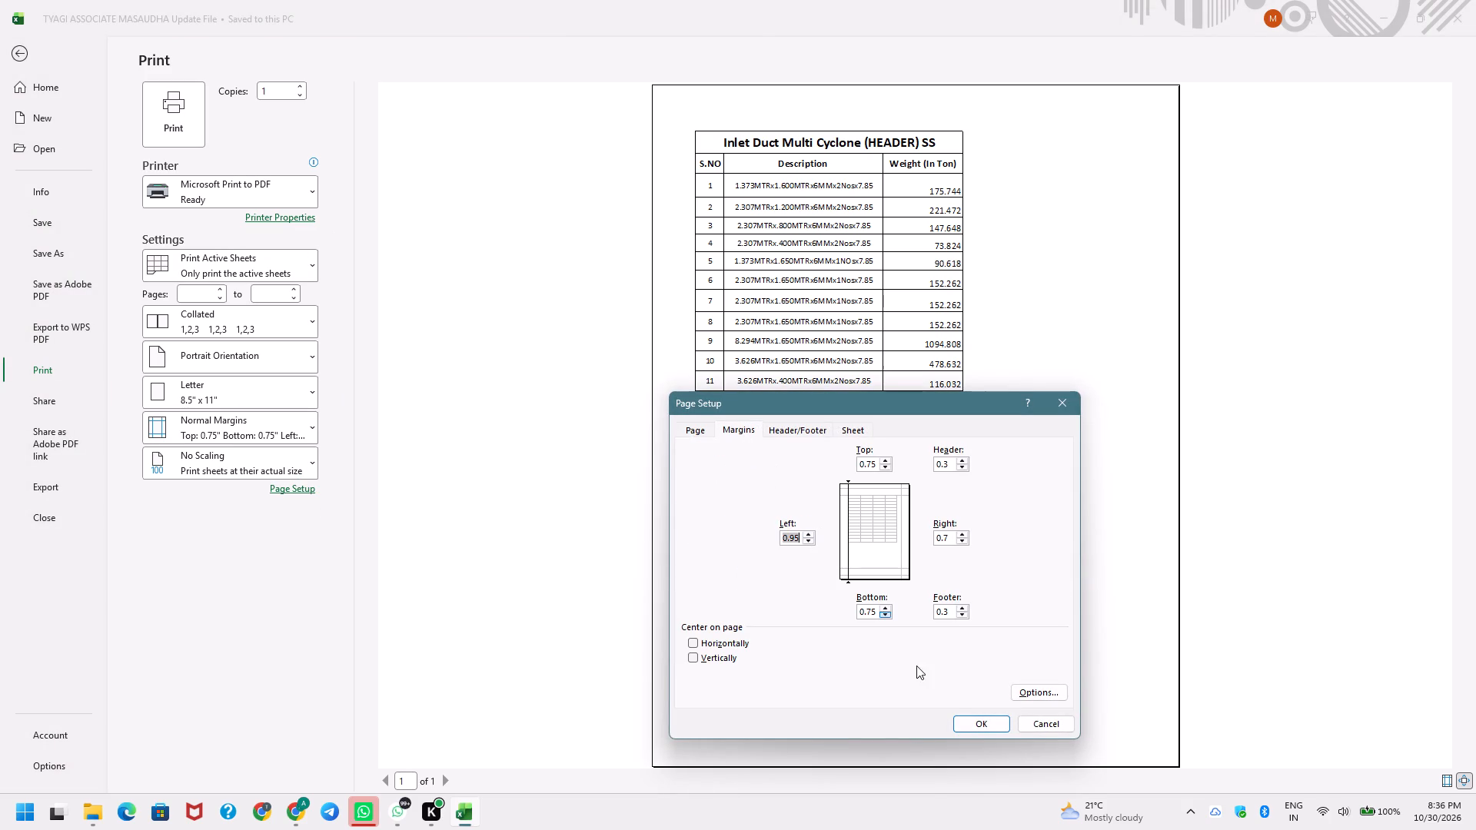
pyautogui.click(975, 722)
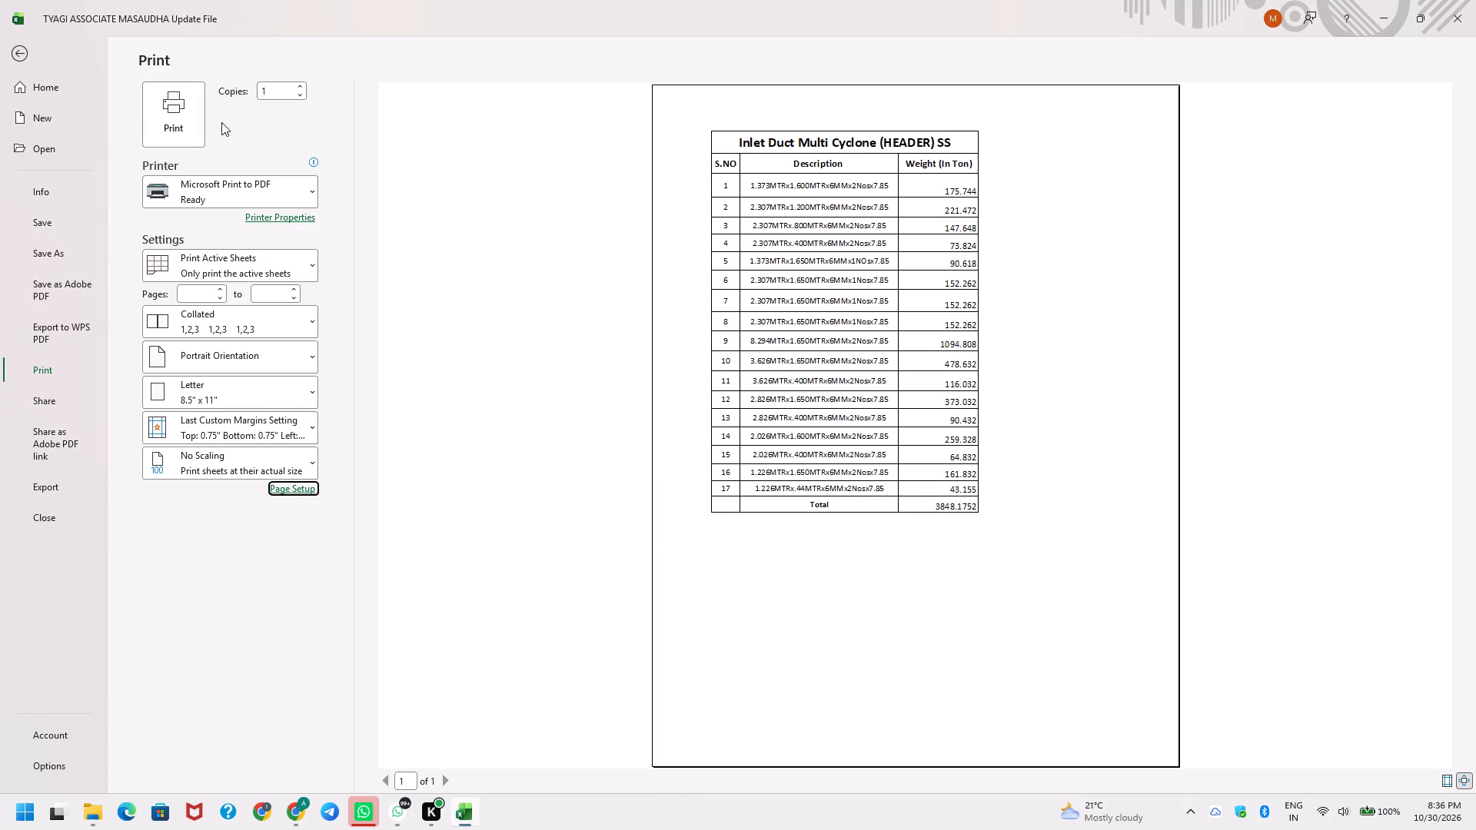
# Print the sheet to a PDF named Inlet Duct Header on the Desktop and save the workbook.
pyautogui.click(167, 111)
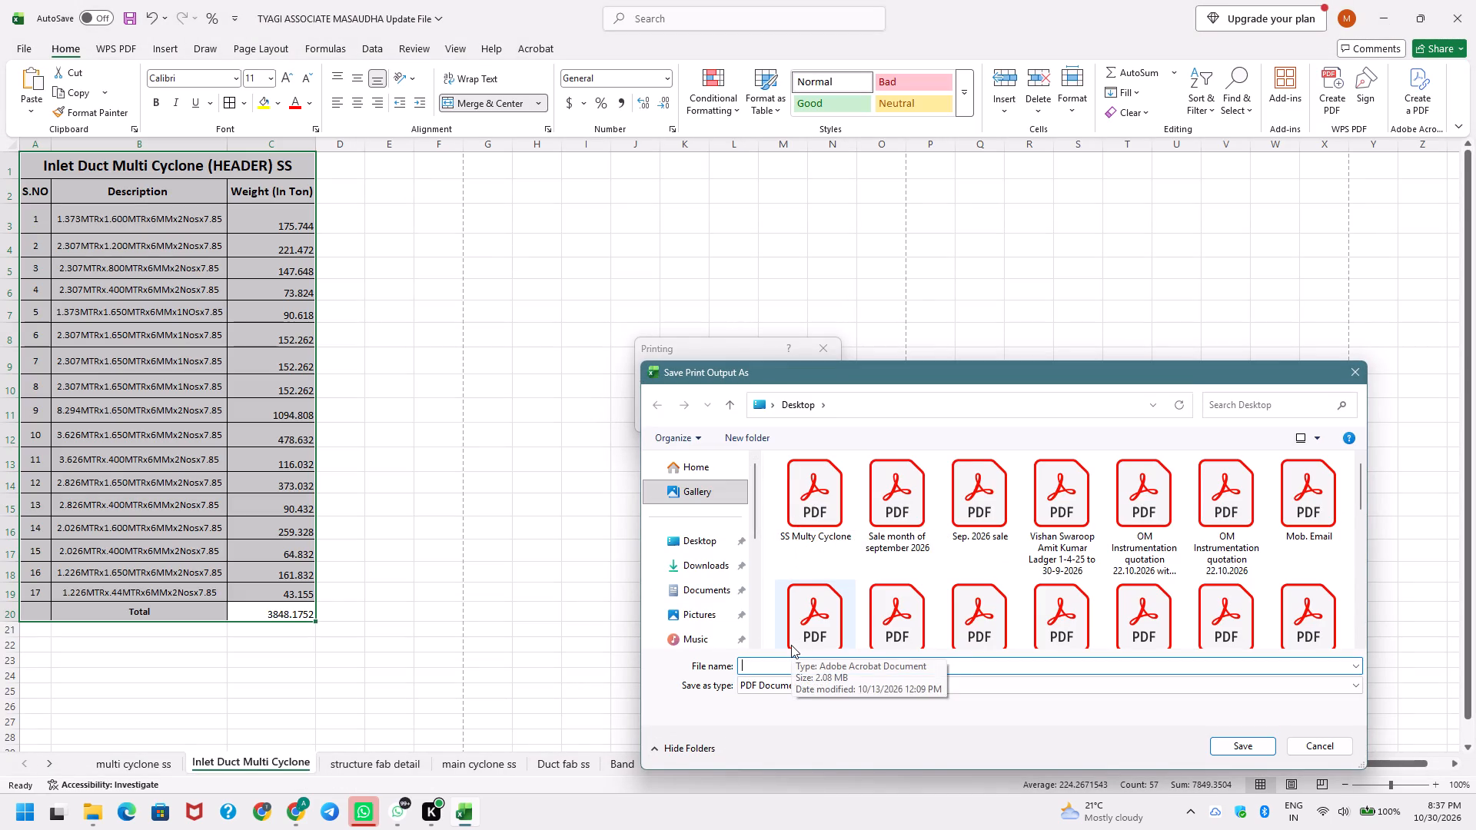
pyautogui.write('Inlet Duct')
pyautogui.press('space')
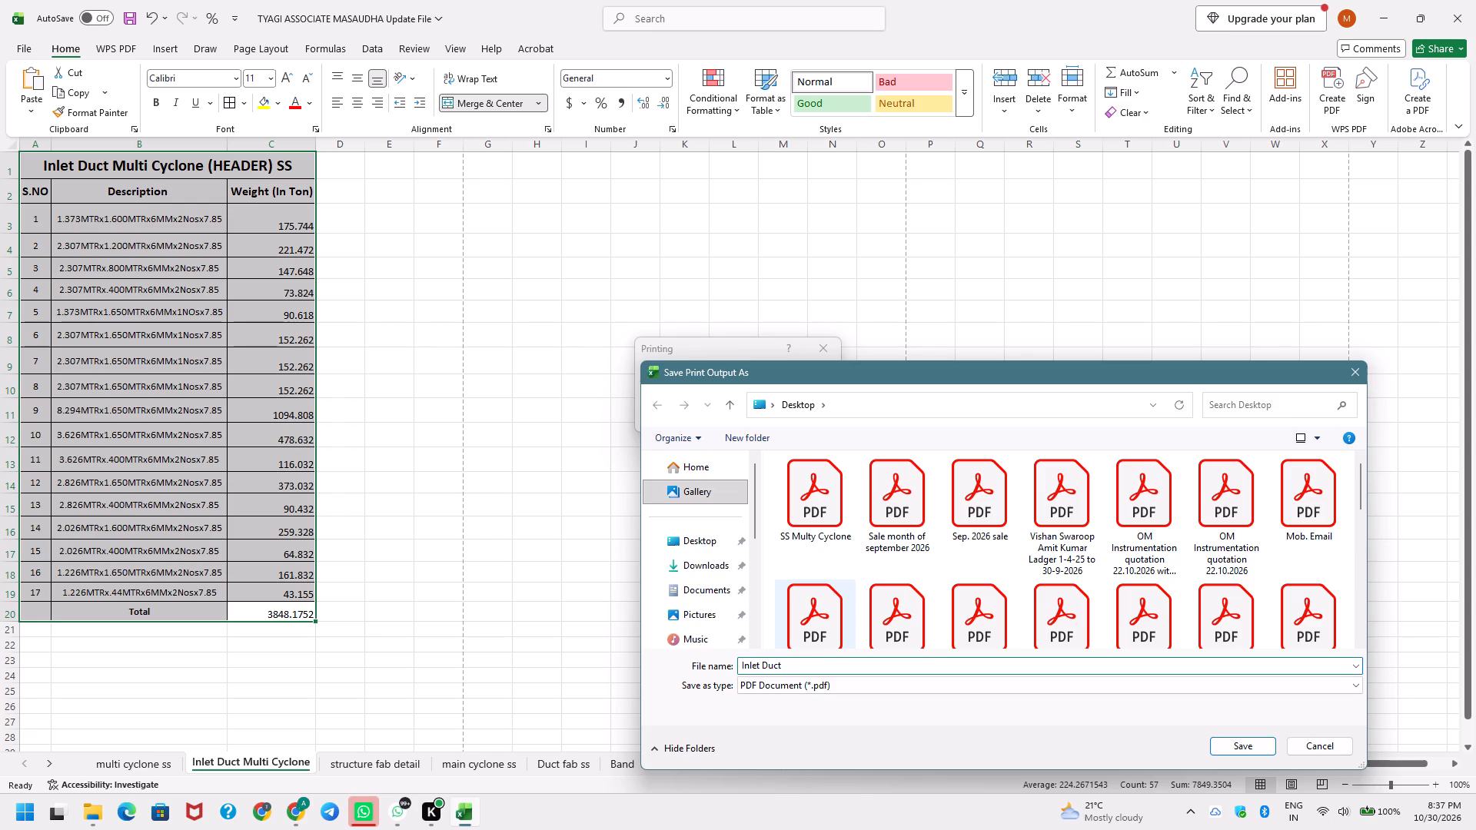
pyautogui.write('Header')
pyautogui.press('Return')
pyautogui.hotkey('ctrl', 's')
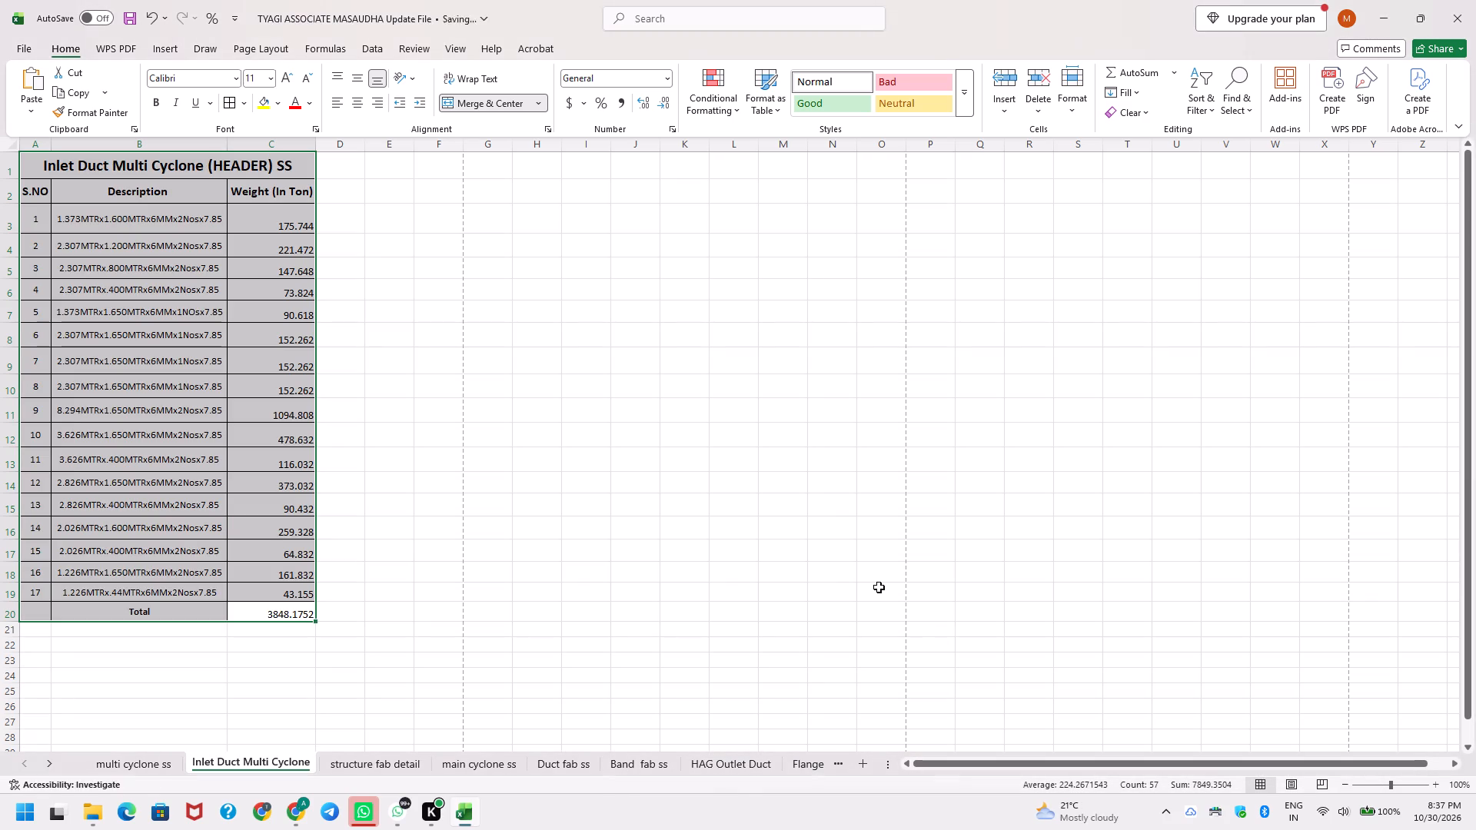
pyautogui.hotkey('ctrl', 's')
# Go to the structure fab detail sheet and select the whole Column Fab Detail table, A1:C8.
pyautogui.hotkey('ctrl', 'pagedown')
pyautogui.press('Left')
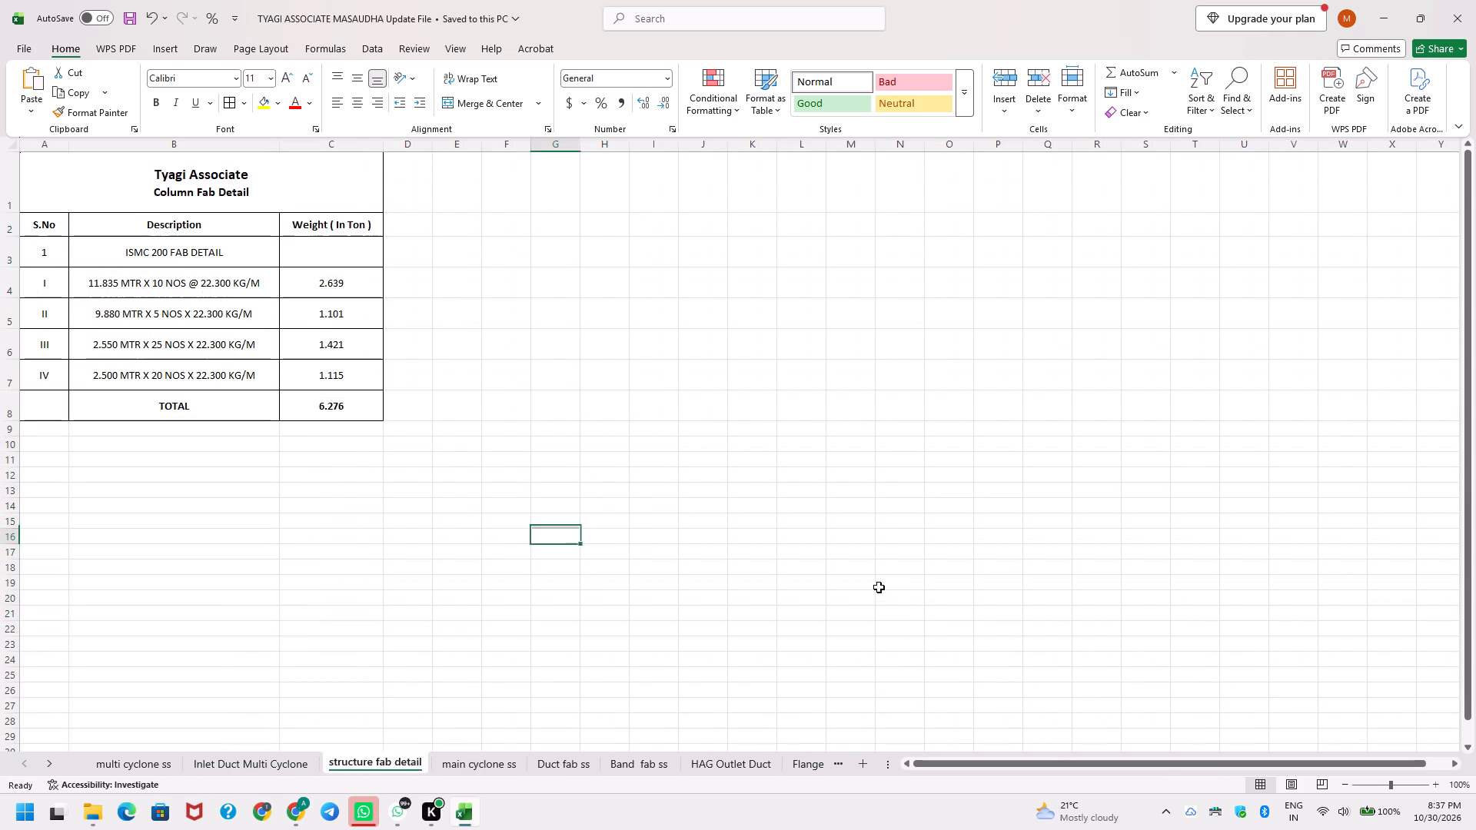
pyautogui.press('Left')
pyautogui.press('Left')
pyautogui.press('Up')
pyautogui.press('Left')
pyautogui.press('Left')
pyautogui.press('Up')
pyautogui.press('Up')
pyautogui.press('Up')
pyautogui.press('Up')
pyautogui.press('Up')
pyautogui.press('Up')
pyautogui.press('Up')
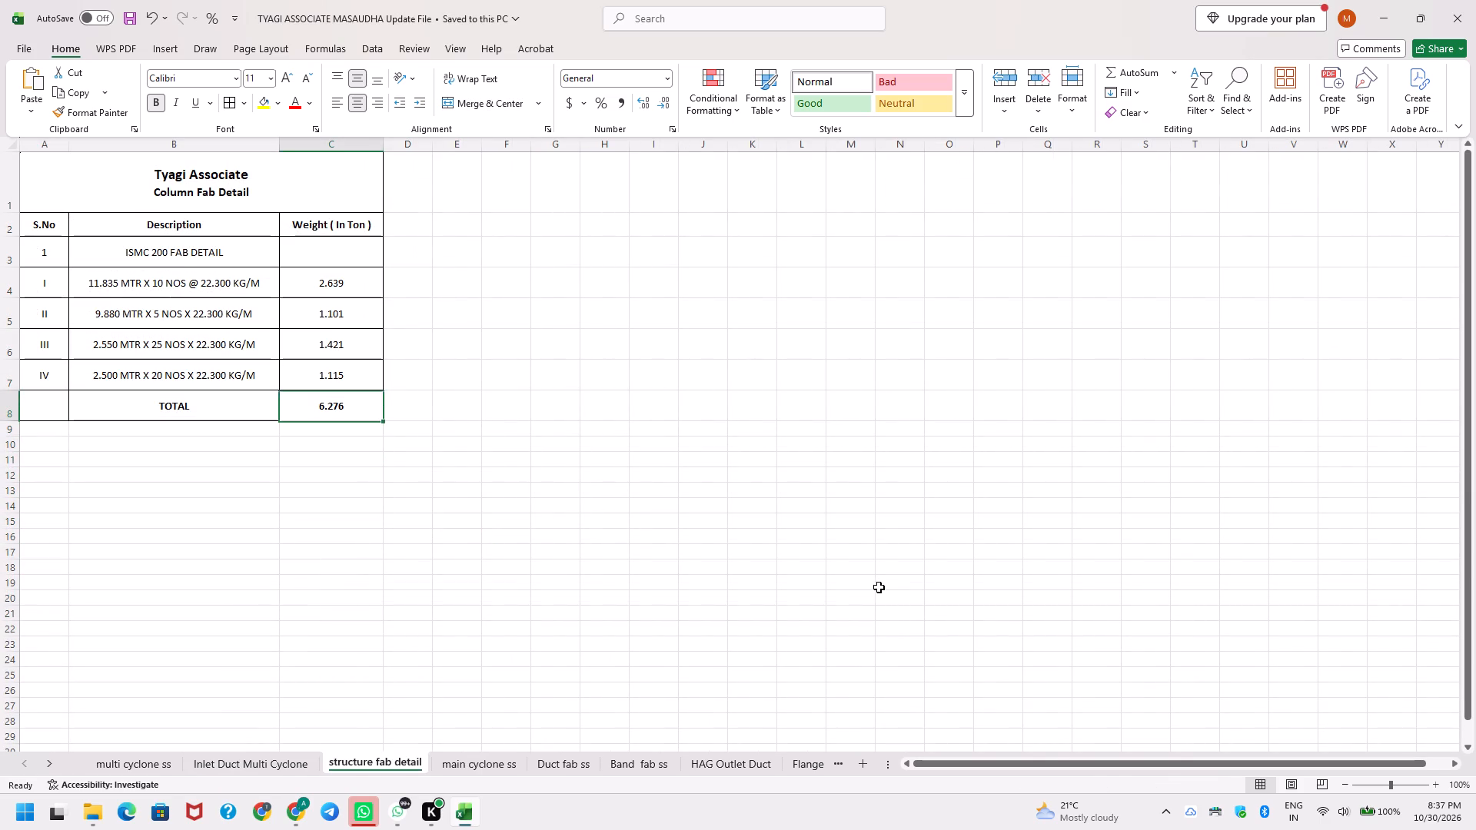
pyautogui.hotkey('ctrl', 'shift', 'Up')
pyautogui.hotkey('ctrl', 'shift', 'Left')
pyautogui.hotkey('ctrl', 'shift', 'Up')
pyautogui.hotkey('ctrl', 'shift', 'Up')
# Print the structure fab detail sheet to a PDF named Fabrication of Structure on the Desktop and save the workbook.
pyautogui.hotkey('ctrl', 'p')
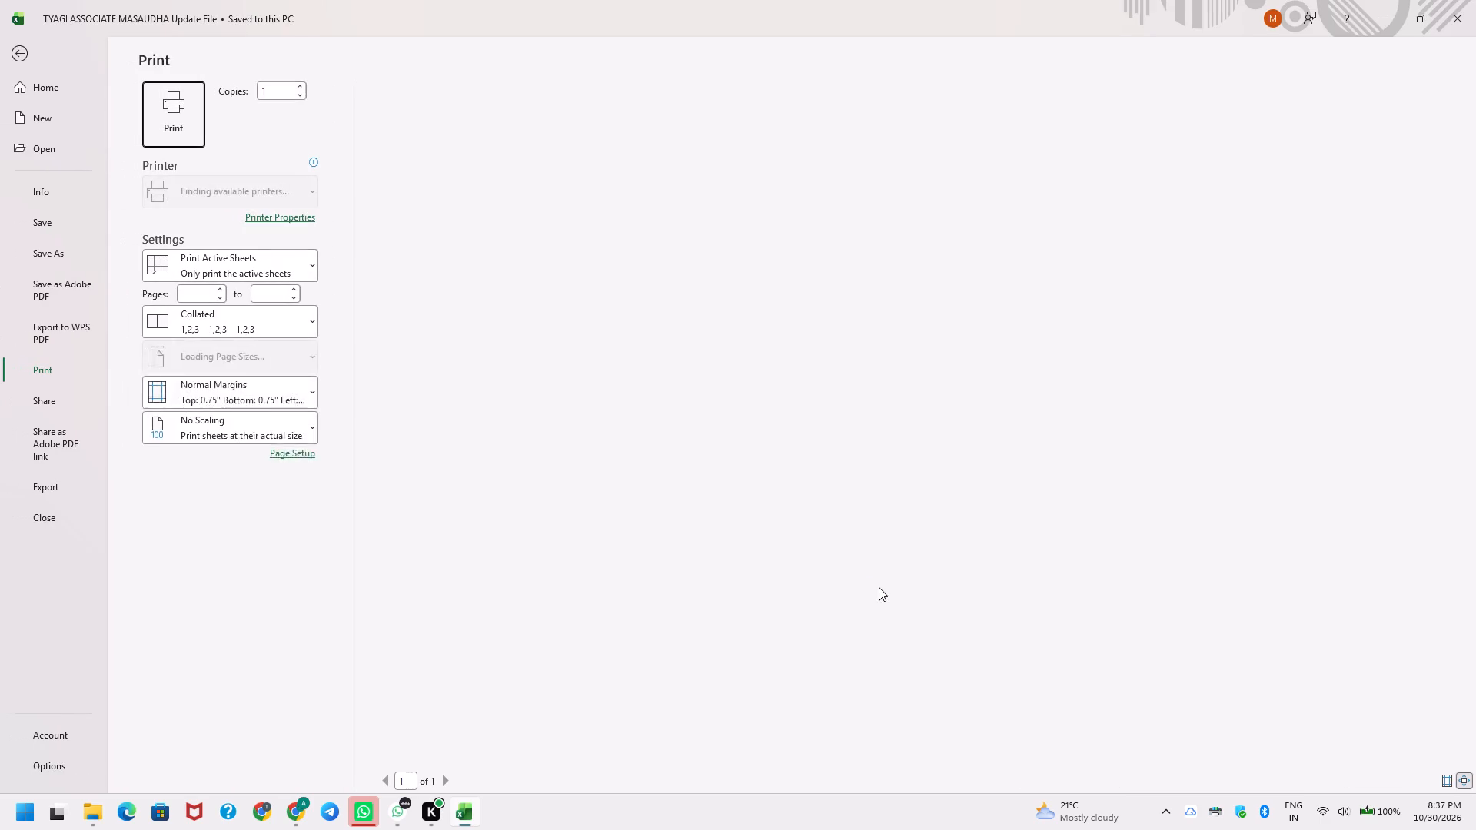
pyautogui.click(173, 121)
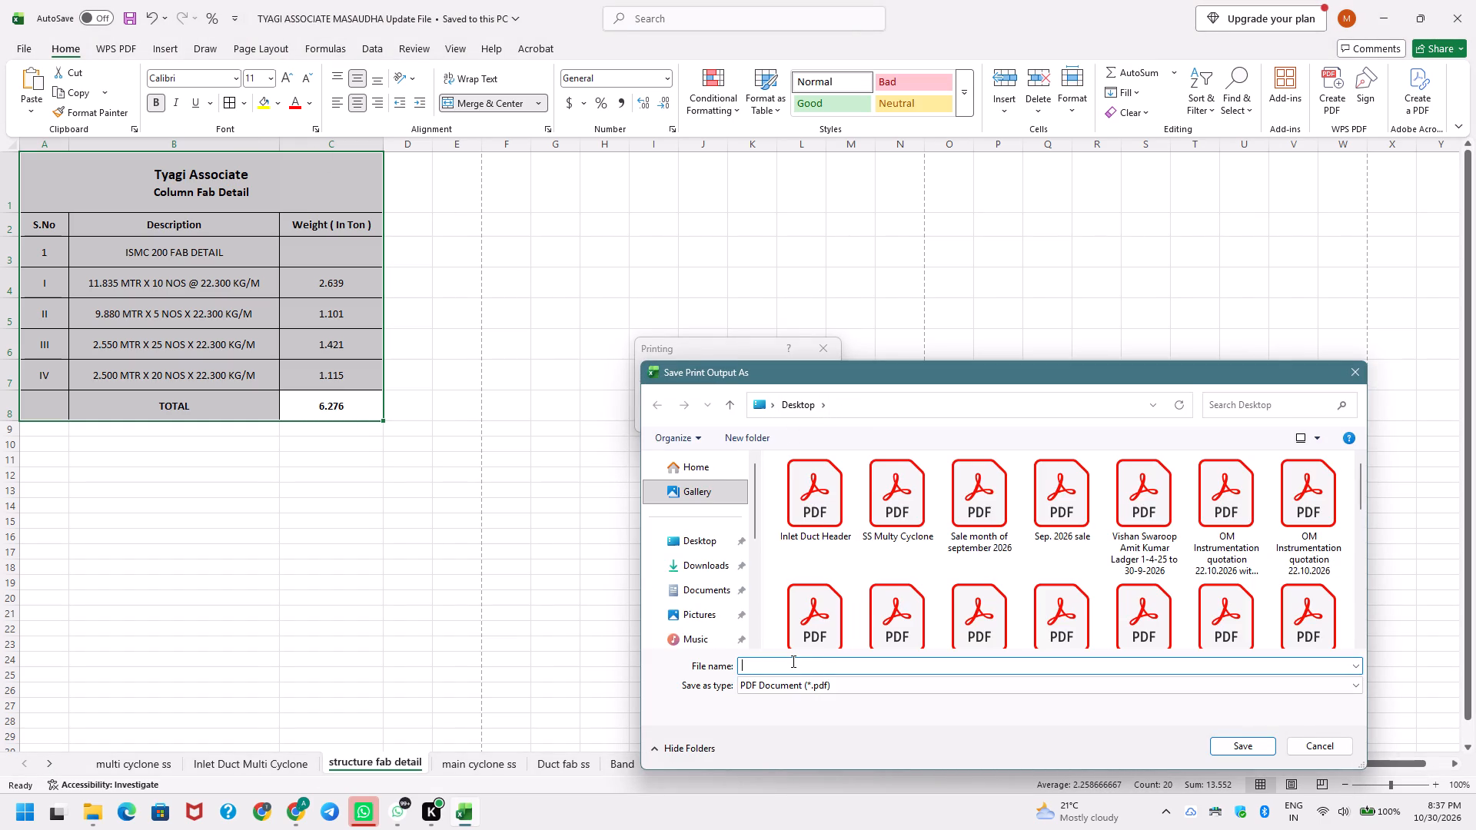
pyautogui.write('Fabricatio')
pyautogui.press('space')
pyautogui.press('space')
pyautogui.press('BackSpace')
pyautogui.press('BackSpace')
pyautogui.press('space')
pyautogui.press('BackSpace')
pyautogui.write('n of')
pyautogui.press('space')
pyautogui.write('Structure')
pyautogui.press('Return')
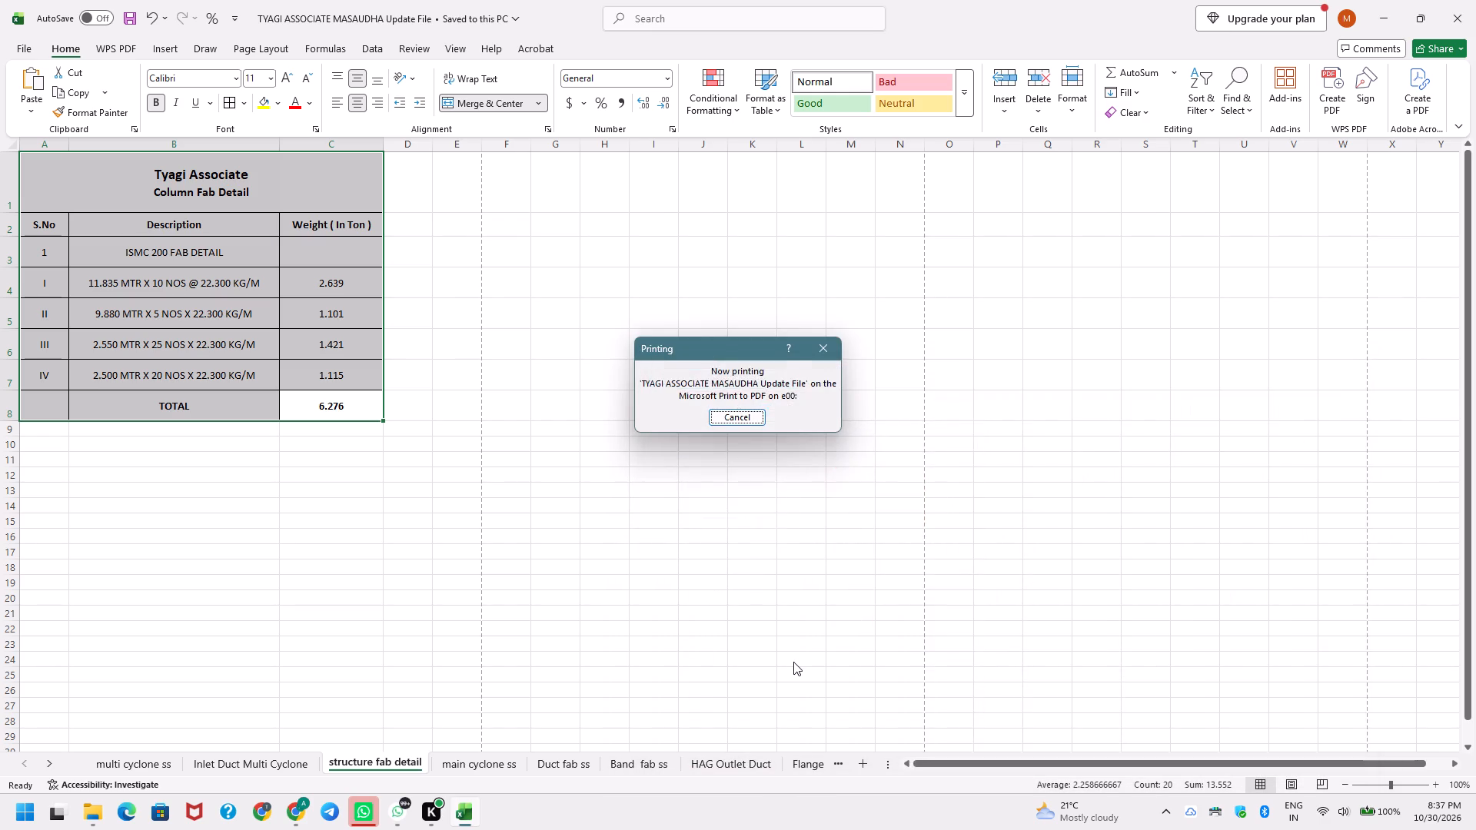
pyautogui.hotkey('ctrl', 's')
# Go to the main cyclone ss sheet and select the whole Main Cyclone (SS) fabrication table, A1:D53.
pyautogui.hotkey('ctrl', 'pagedown')
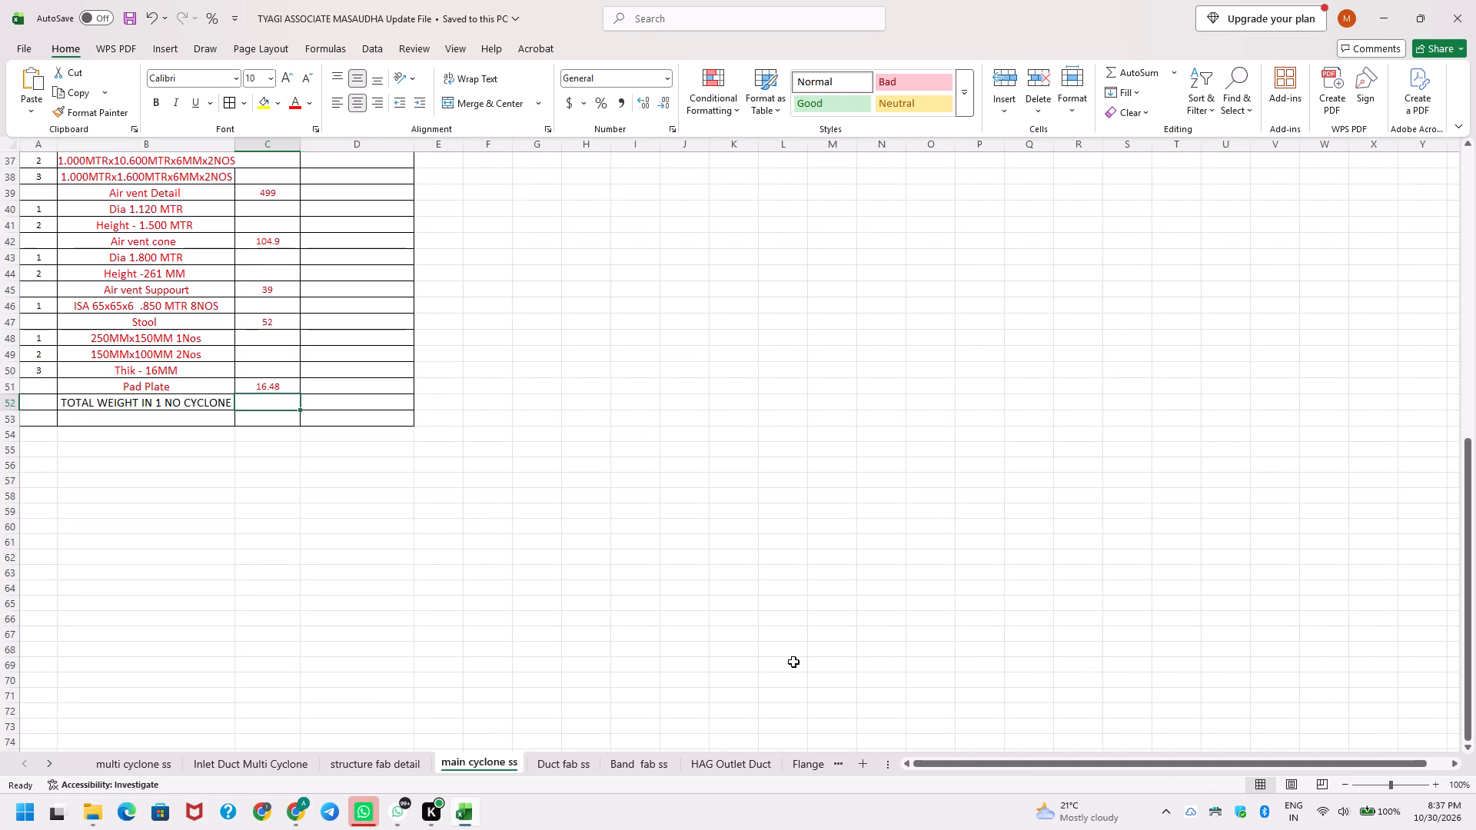
pyautogui.press('Down')
pyautogui.press('Right')
pyautogui.press('Down')
pyautogui.press('Up')
pyautogui.hotkey('ctrl', 'shift', 'Up')
pyautogui.hotkey('ctrl', 'shift', 'Left')
pyautogui.hotkey('ctrl', 'shift', 'Up')
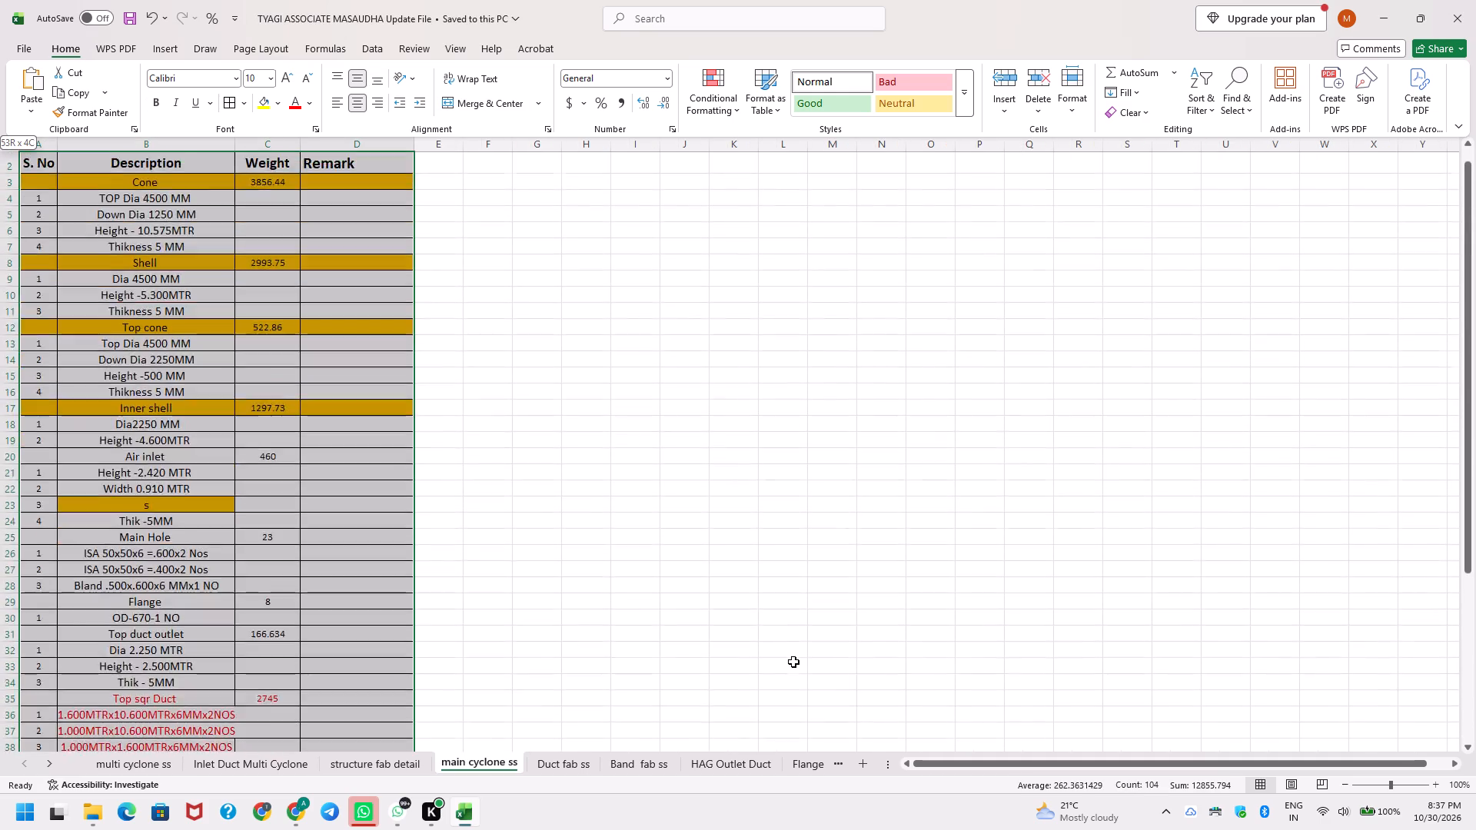
pyautogui.hotkey('ctrl', 'shift', 'Up')
# Set the main cyclone ss sheet's paper size to A4 with 0.25-inch top and bottom margins, and check both pages in the print preview.
pyautogui.hotkey('ctrl', 'p')
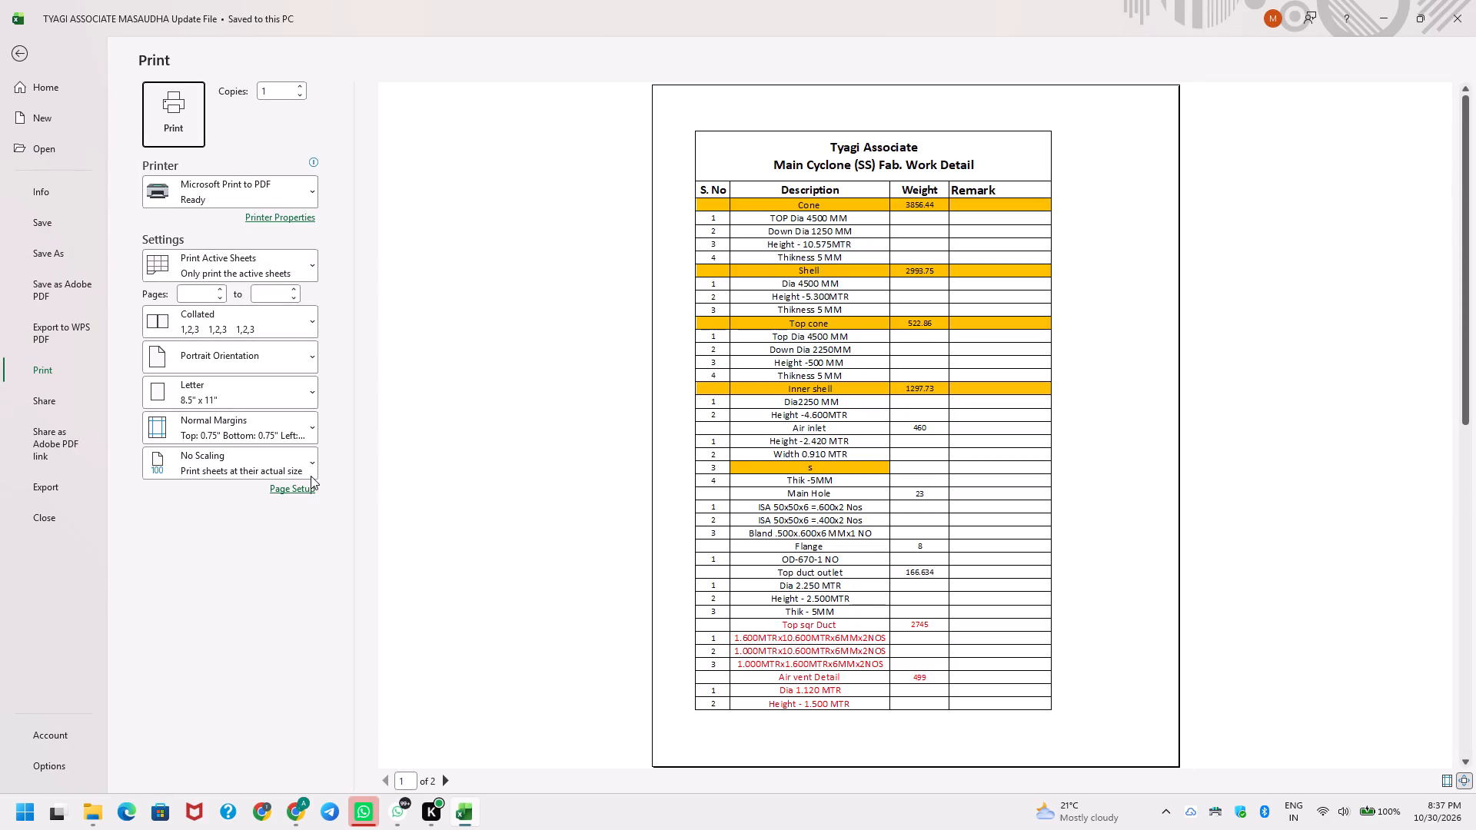
pyautogui.click(294, 489)
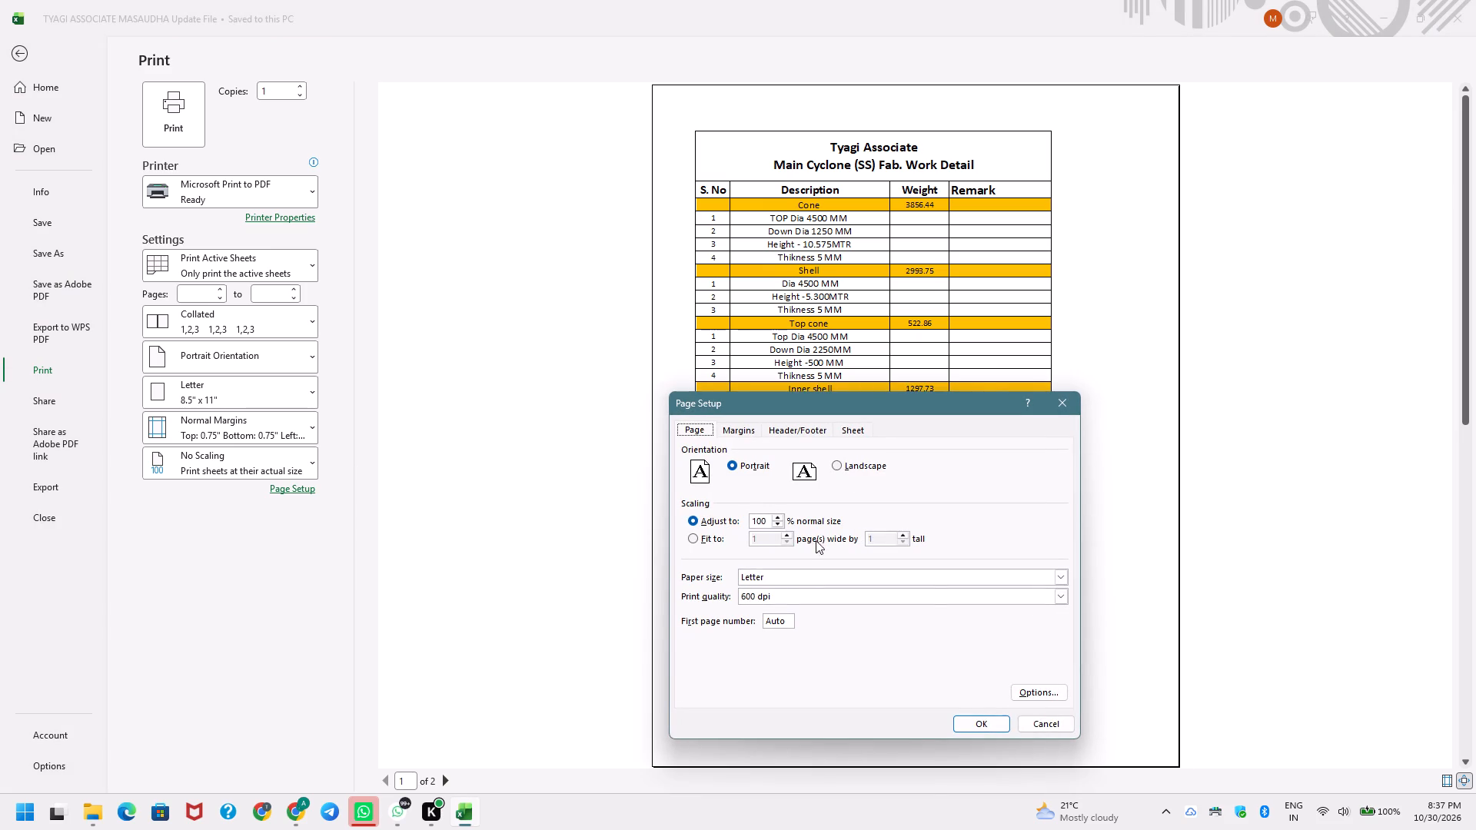
pyautogui.click(783, 576)
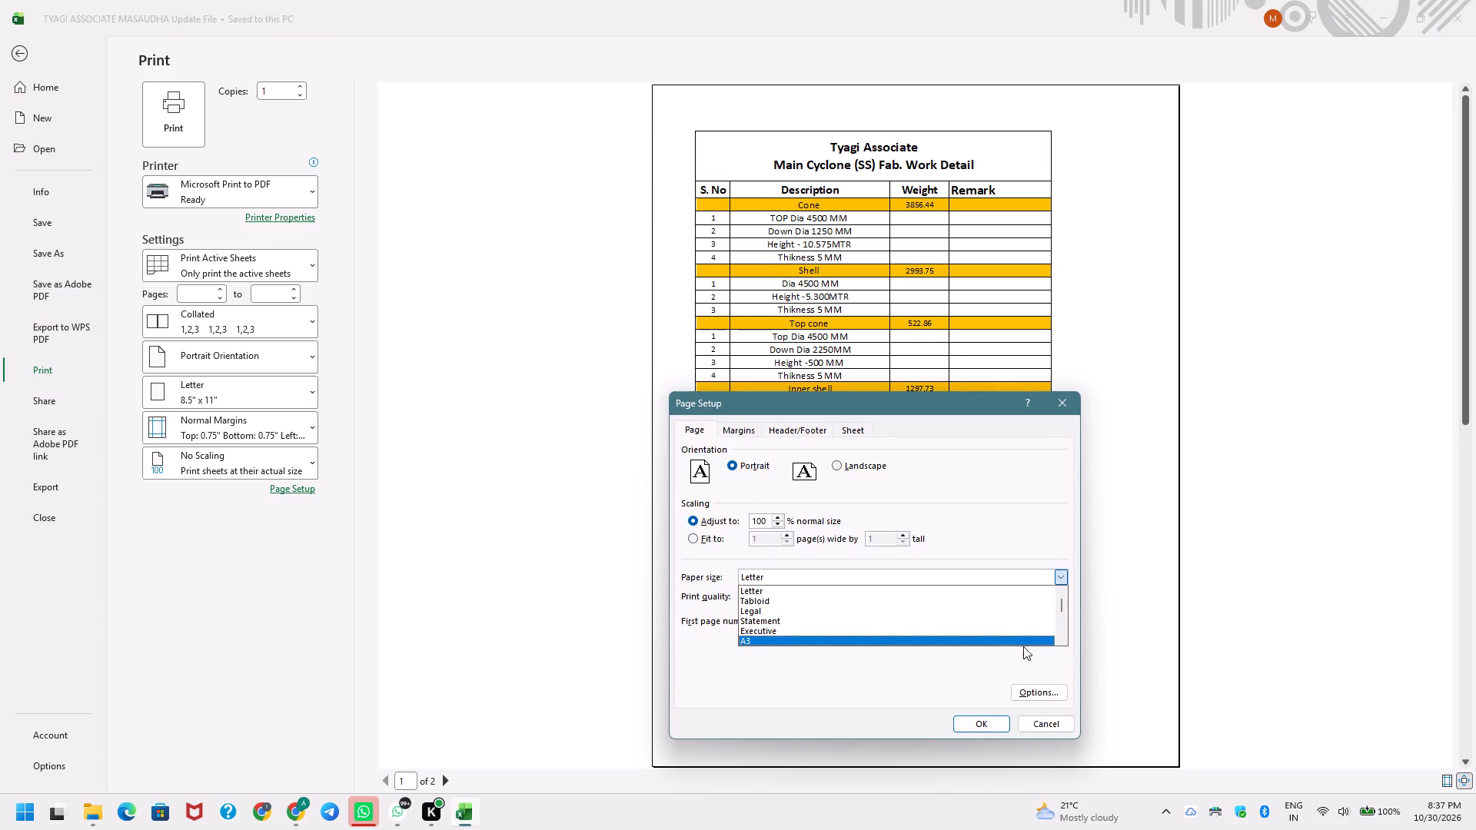
pyautogui.click(1064, 641)
pyautogui.click(952, 642)
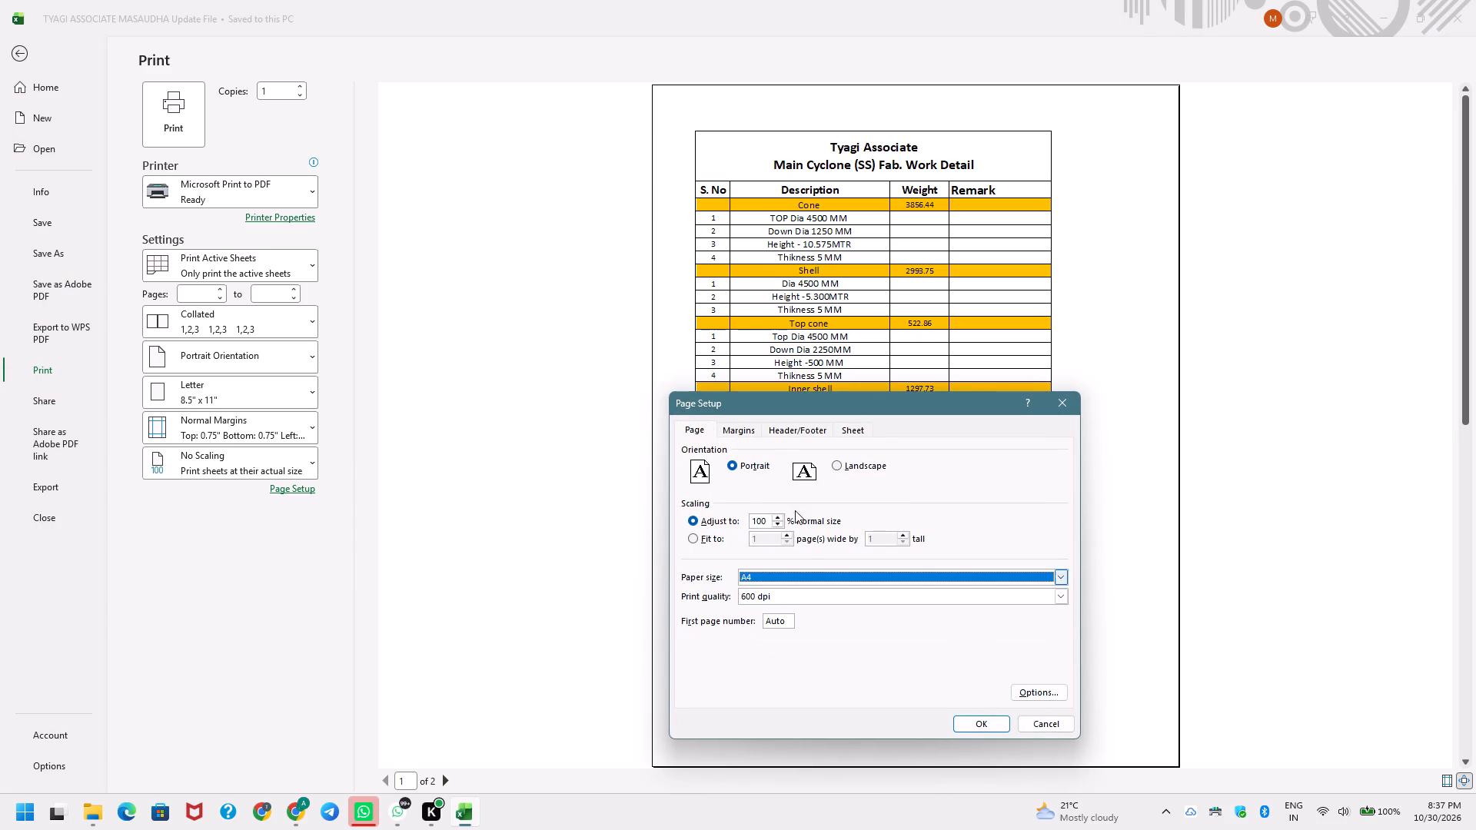
pyautogui.click(746, 431)
pyautogui.click(810, 542)
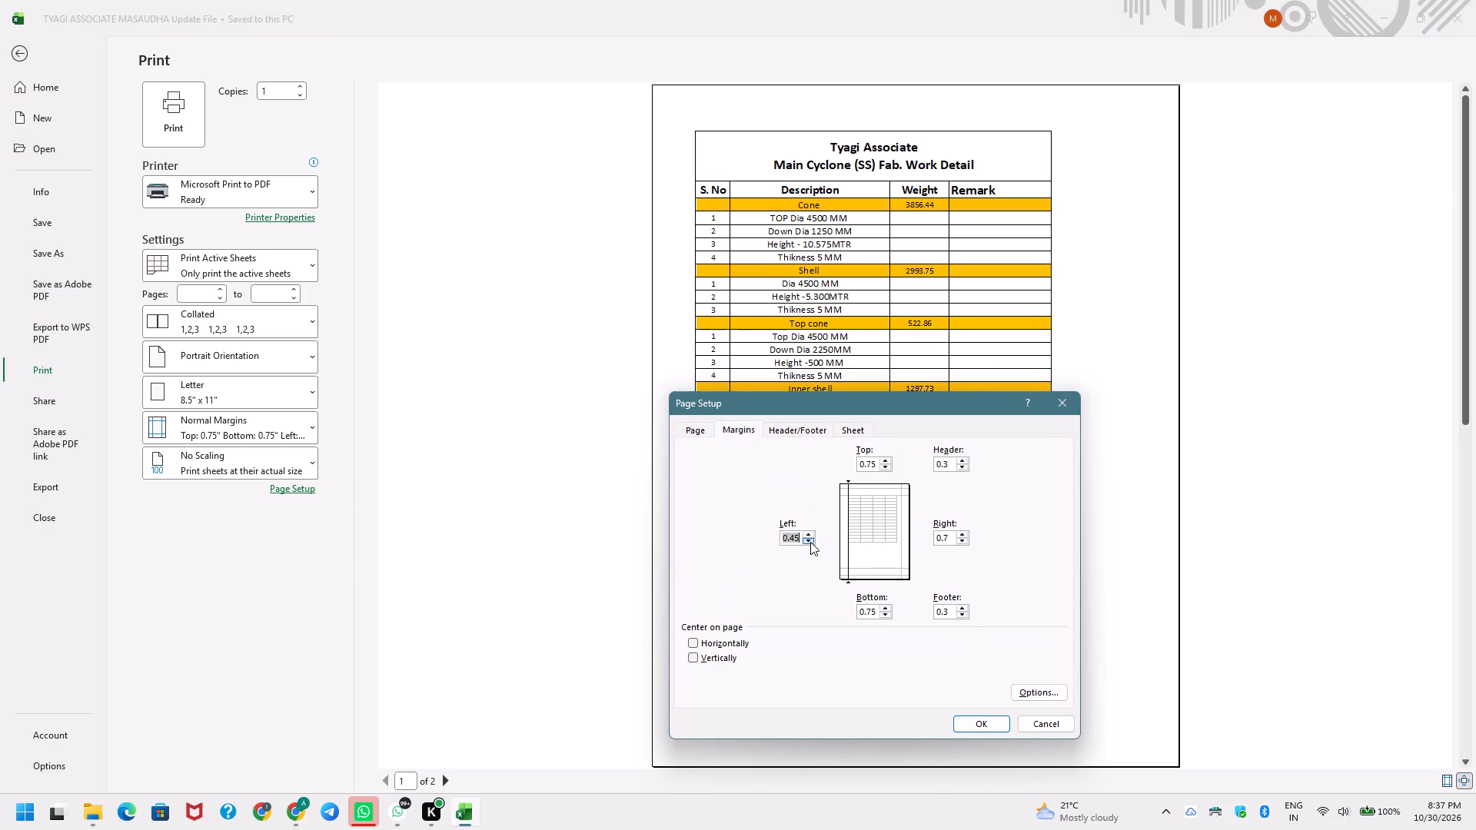
pyautogui.click(809, 533)
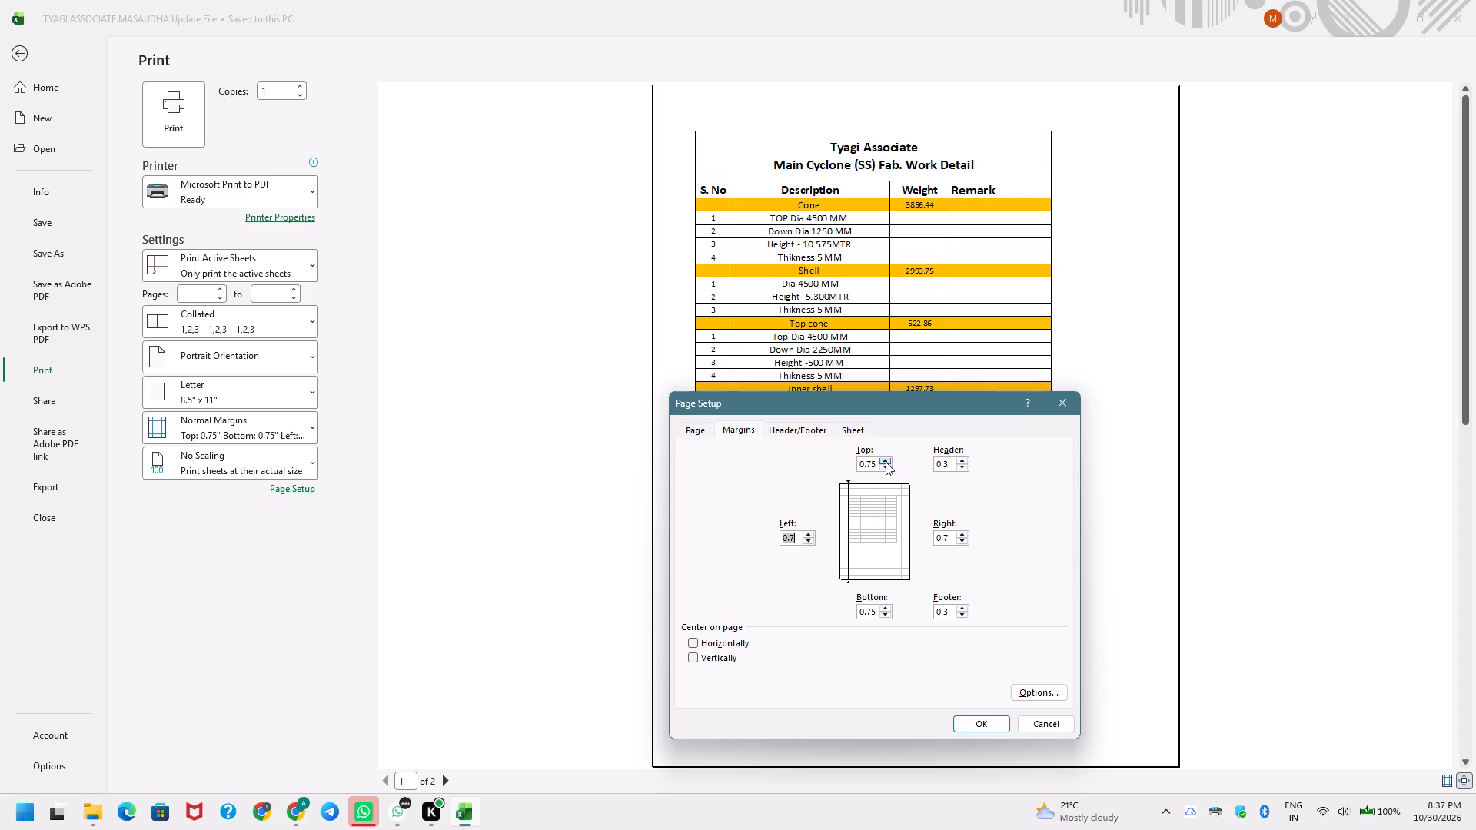
pyautogui.doubleClick(886, 466)
pyautogui.doubleClick(883, 614)
pyautogui.click(972, 729)
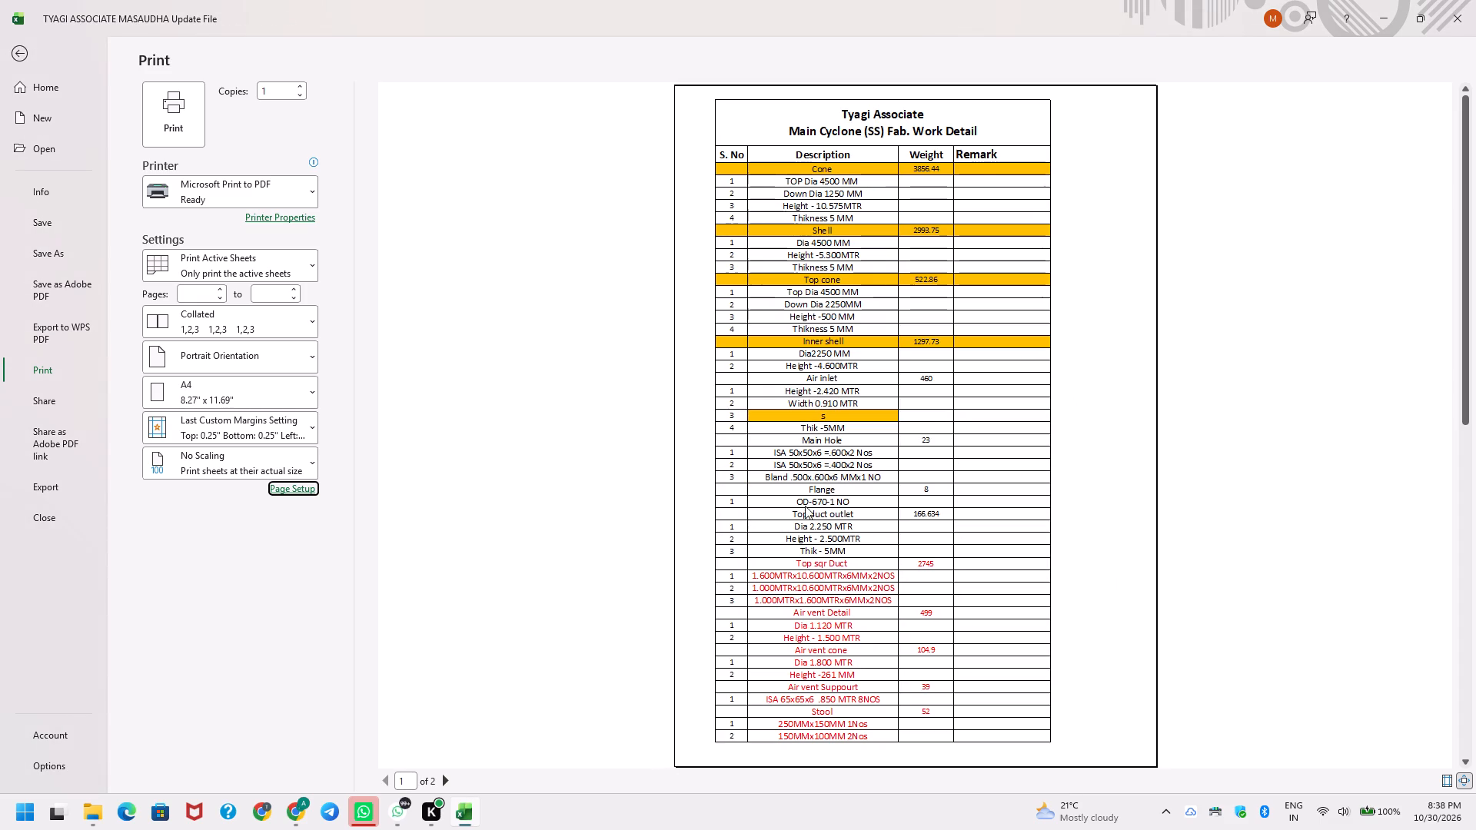
pyautogui.scroll(-20, 789, 530)
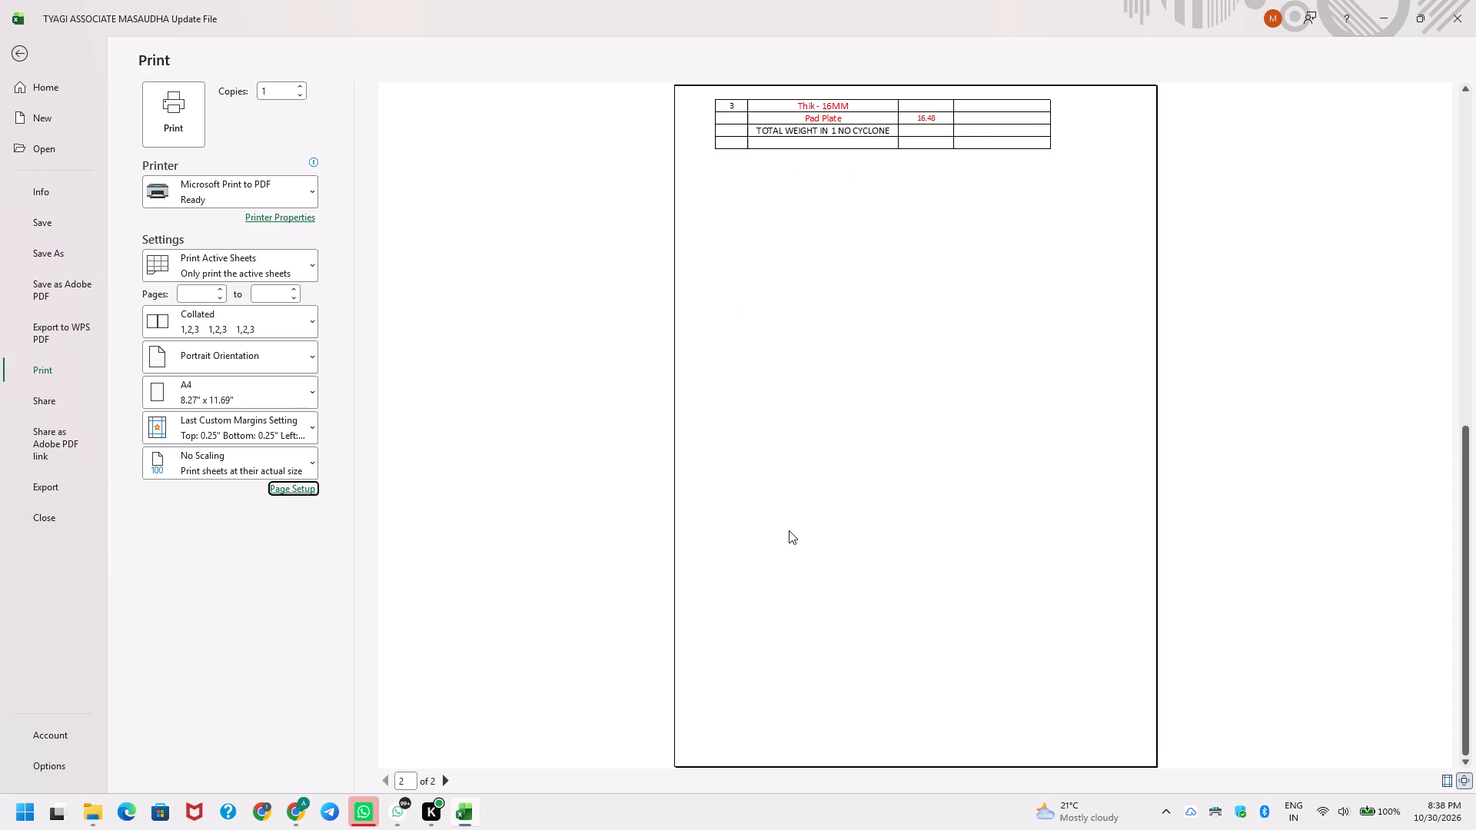
pyautogui.scroll(-7, 789, 530)
pyautogui.scroll(20, 789, 530)
pyautogui.scroll(12, 789, 530)
pyautogui.press('Escape')
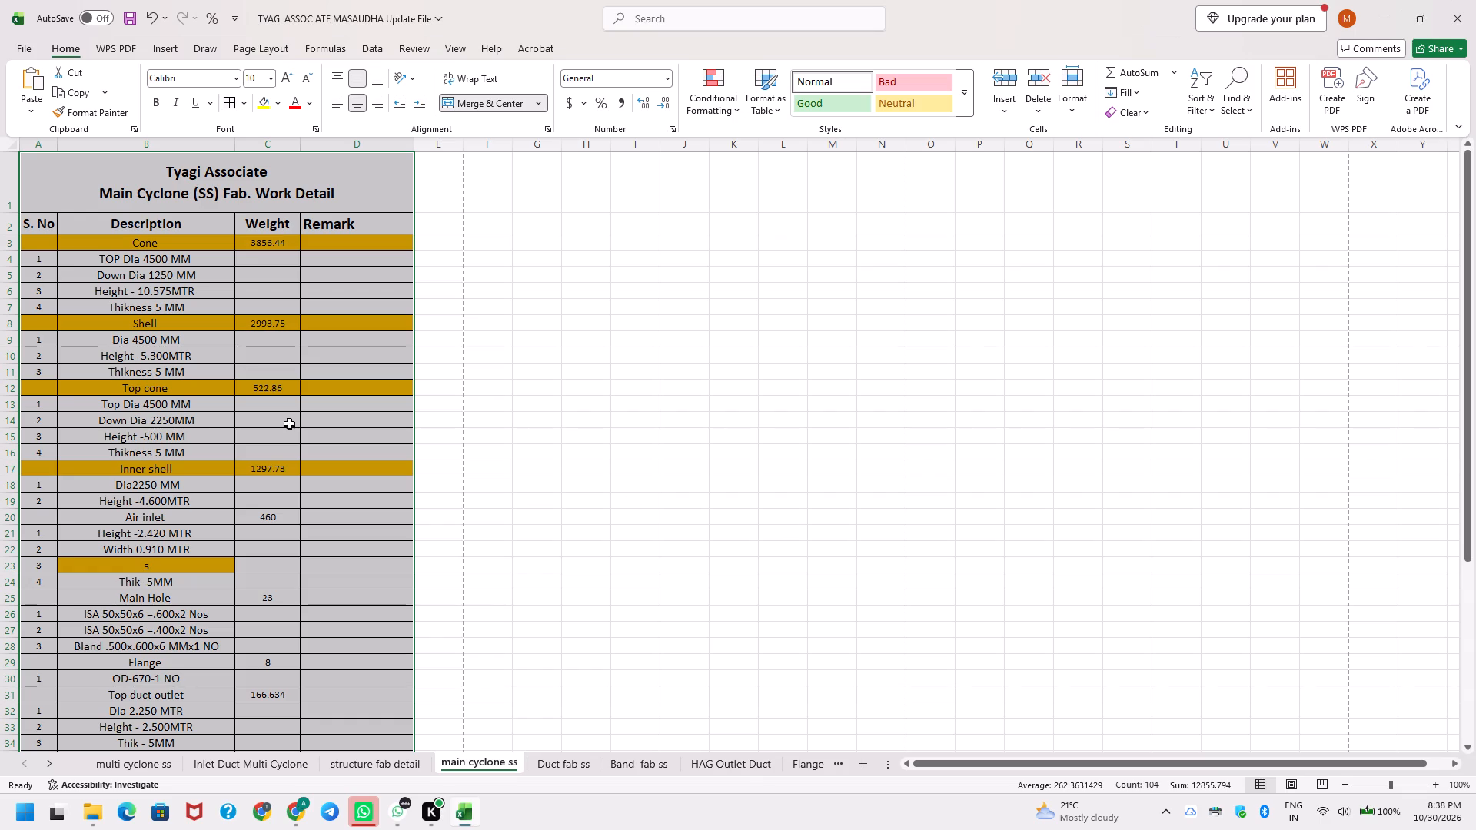
# Shrink title row 1 to just fit its two lines of text, and check the page break in the print preview.
pyautogui.doubleClick(15, 212)
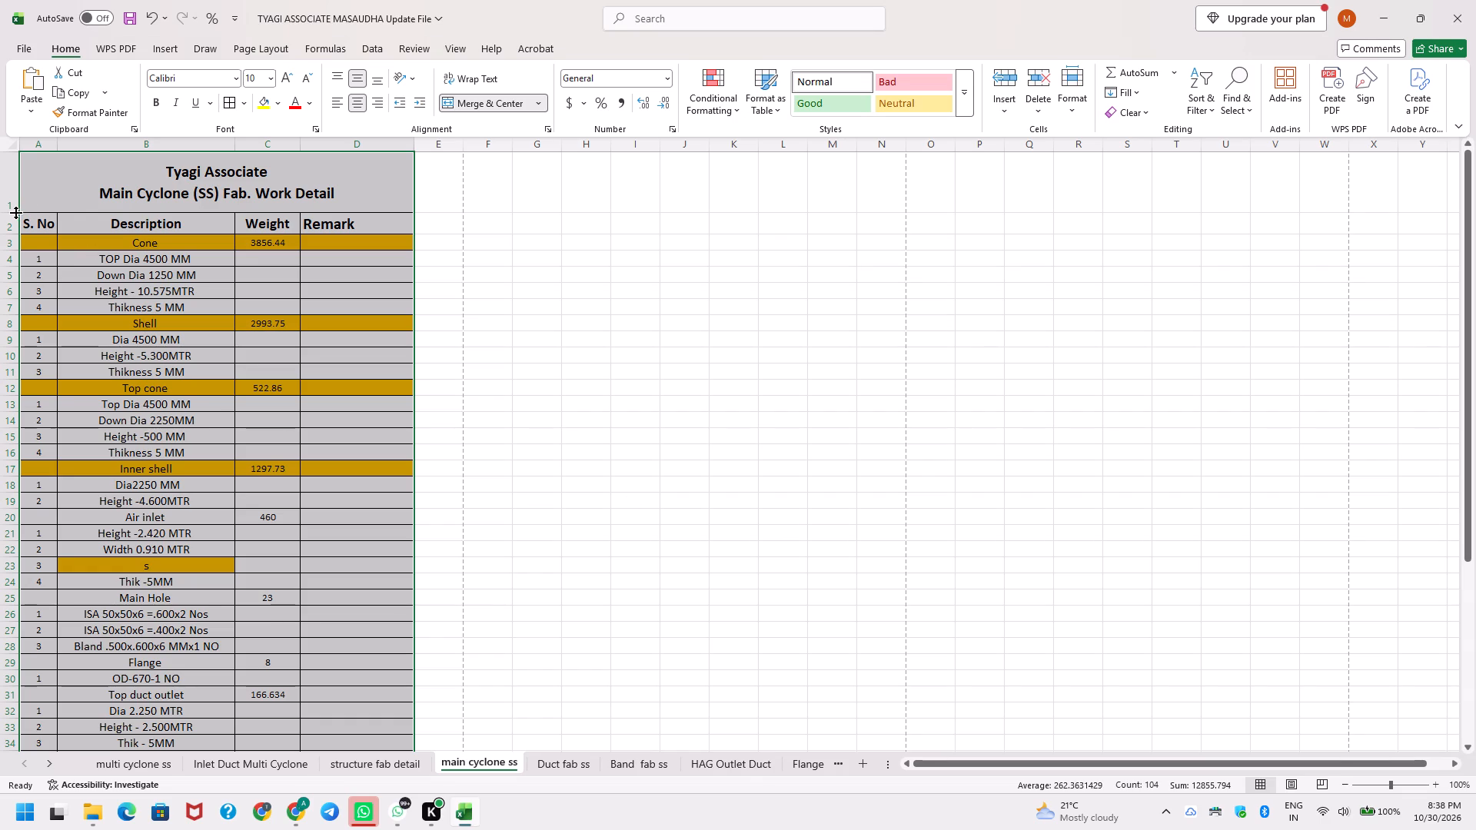
pyautogui.moveTo(13, 174); pyautogui.dragTo(12, 187)
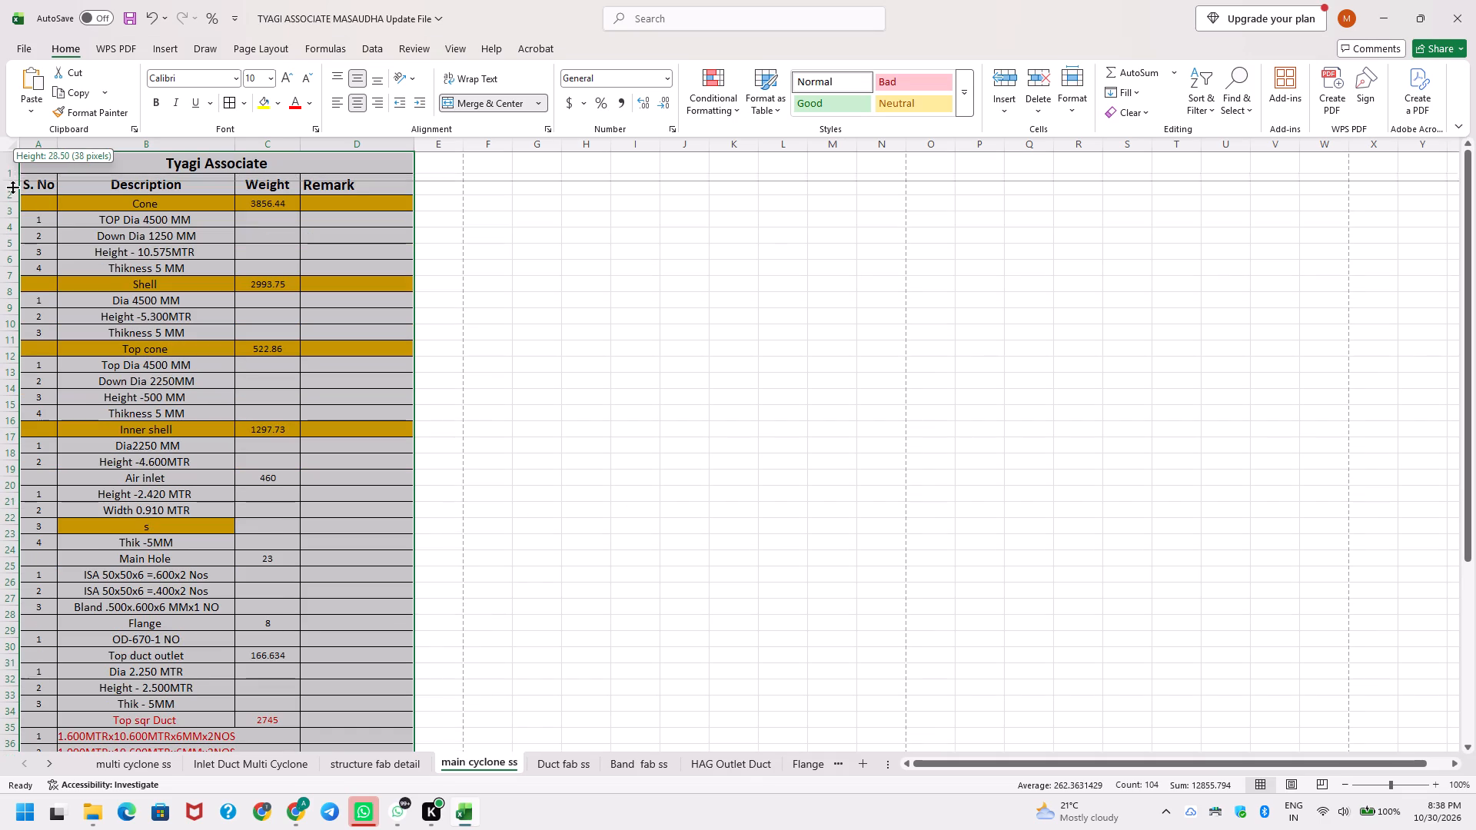
pyautogui.moveTo(12, 187); pyautogui.dragTo(12, 196)
pyautogui.click(12, 196)
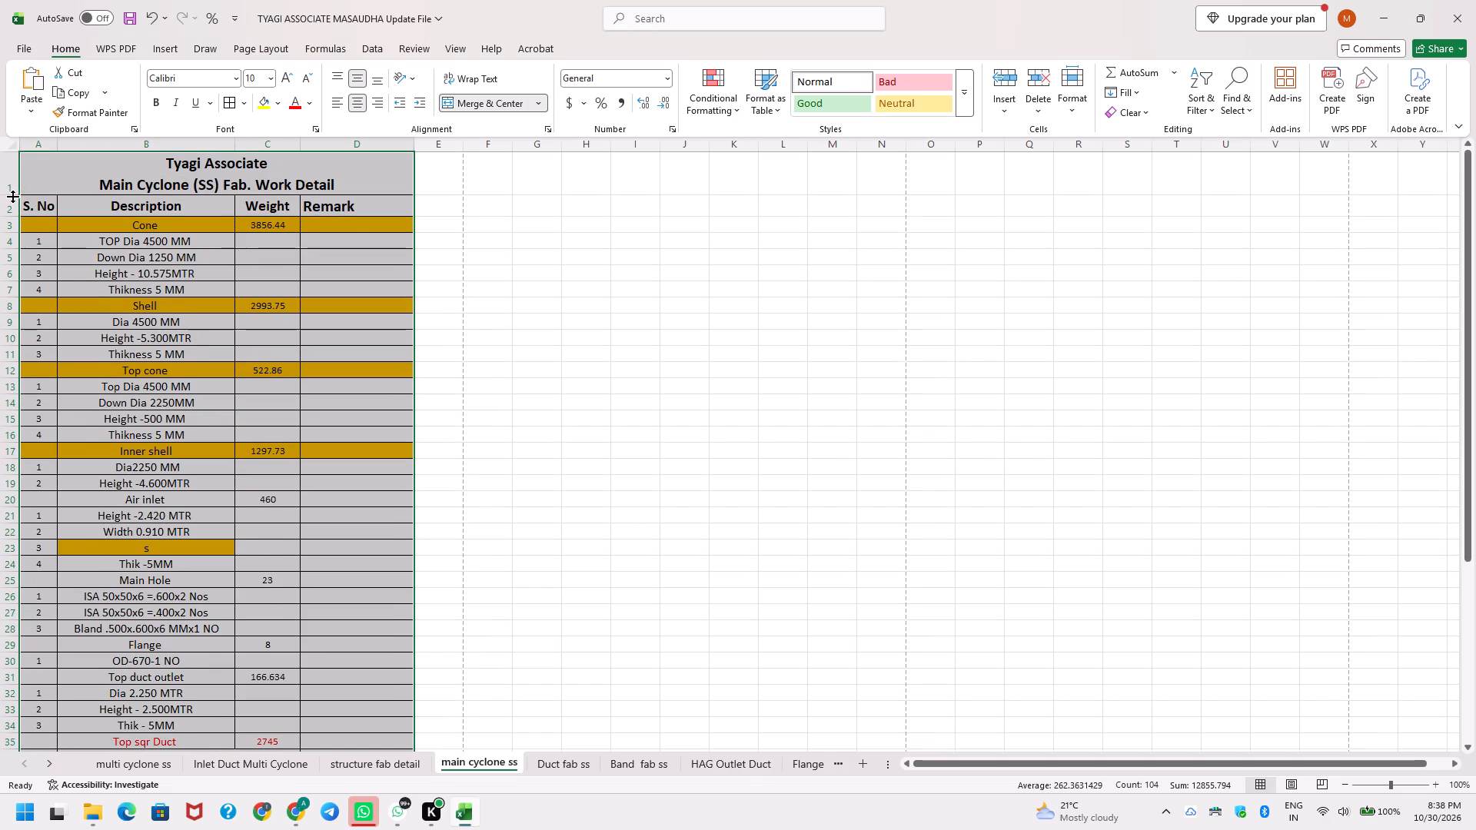
pyautogui.scroll(-3, 117, 260)
pyautogui.scroll(-2, 158, 416)
pyautogui.scroll(1, 158, 416)
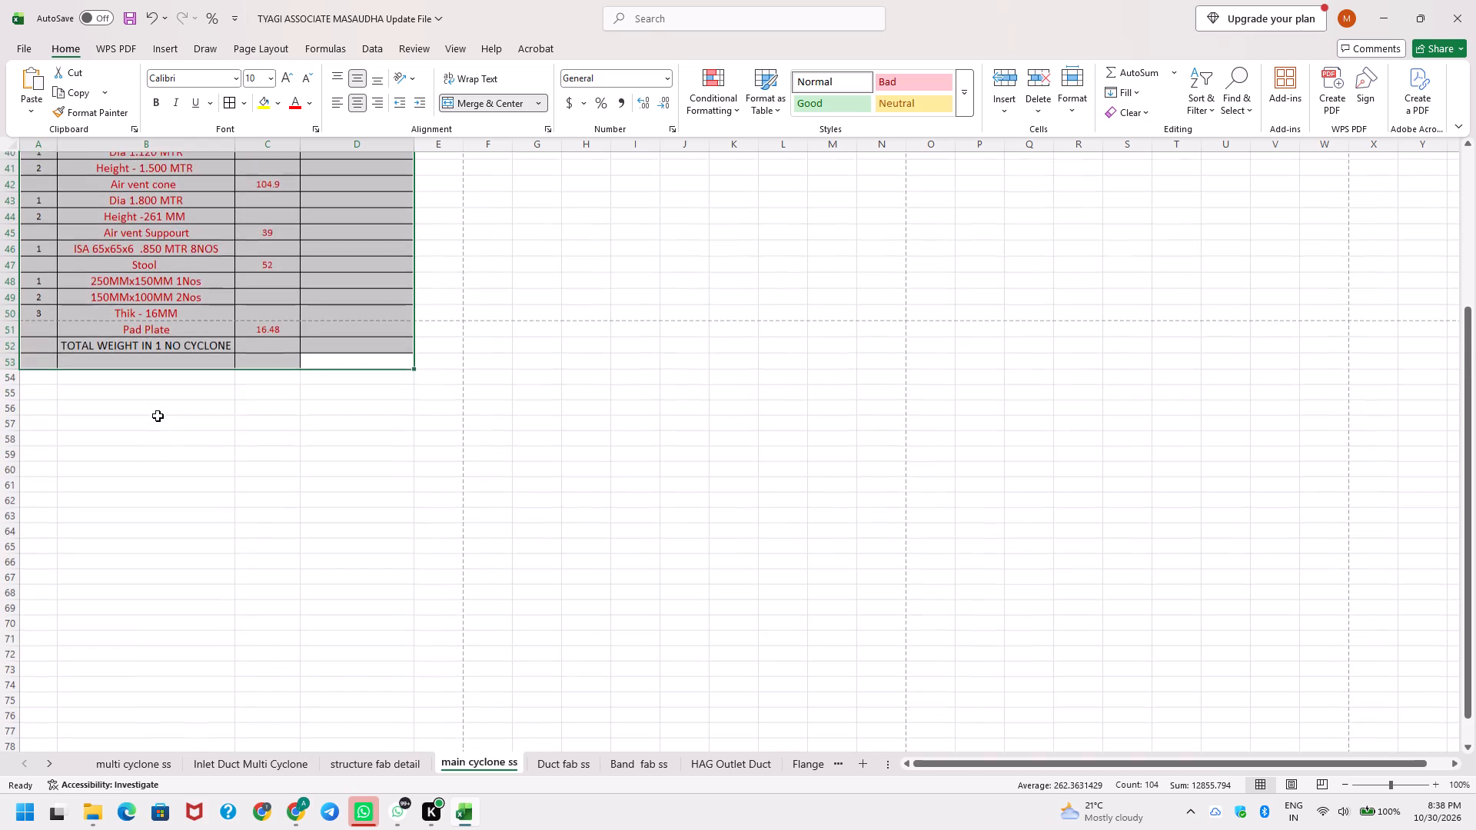
pyautogui.scroll(1, 158, 416)
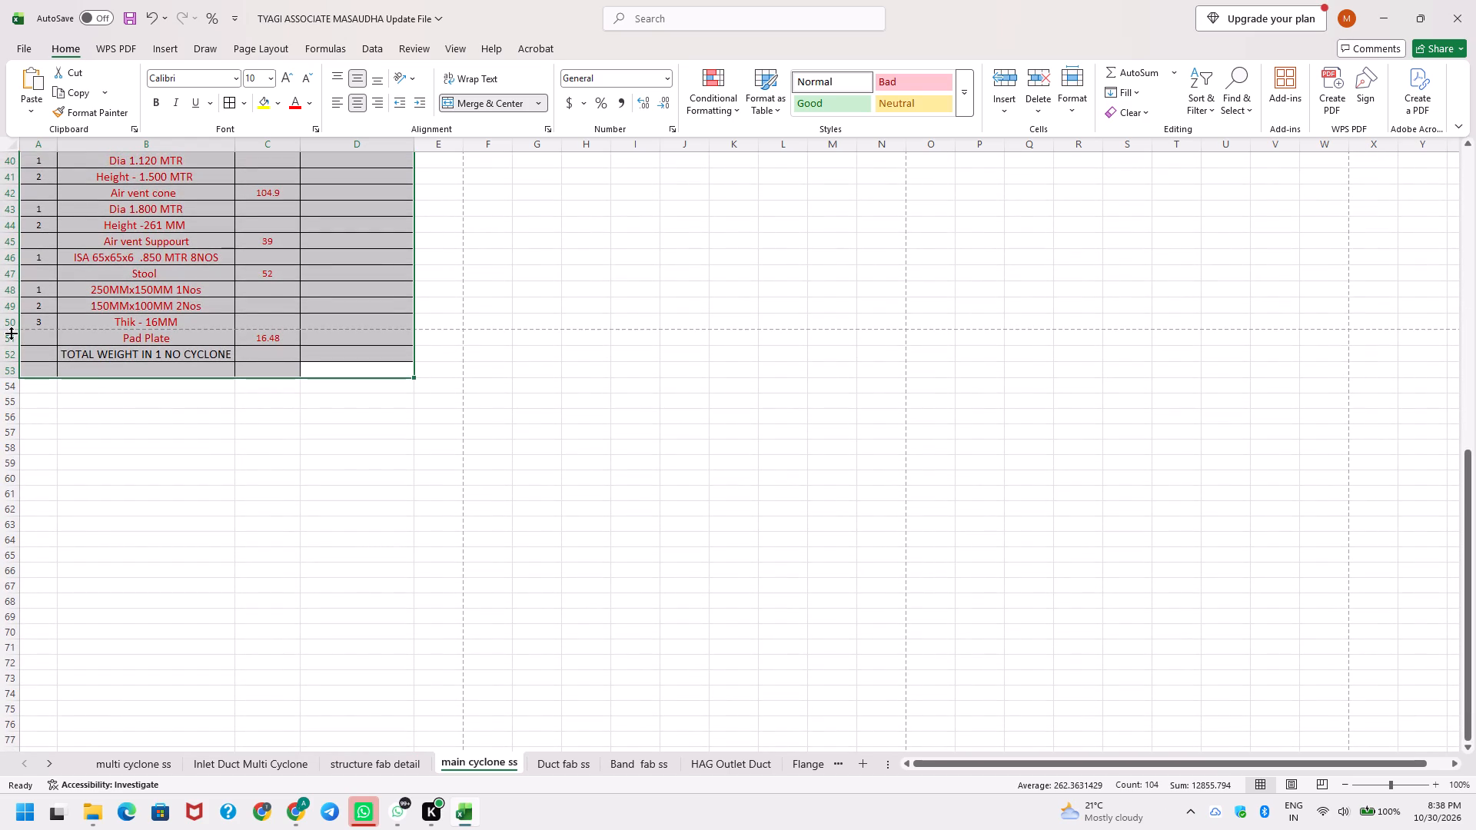
pyautogui.tripleClick(8, 342)
pyautogui.scroll(2, 97, 321)
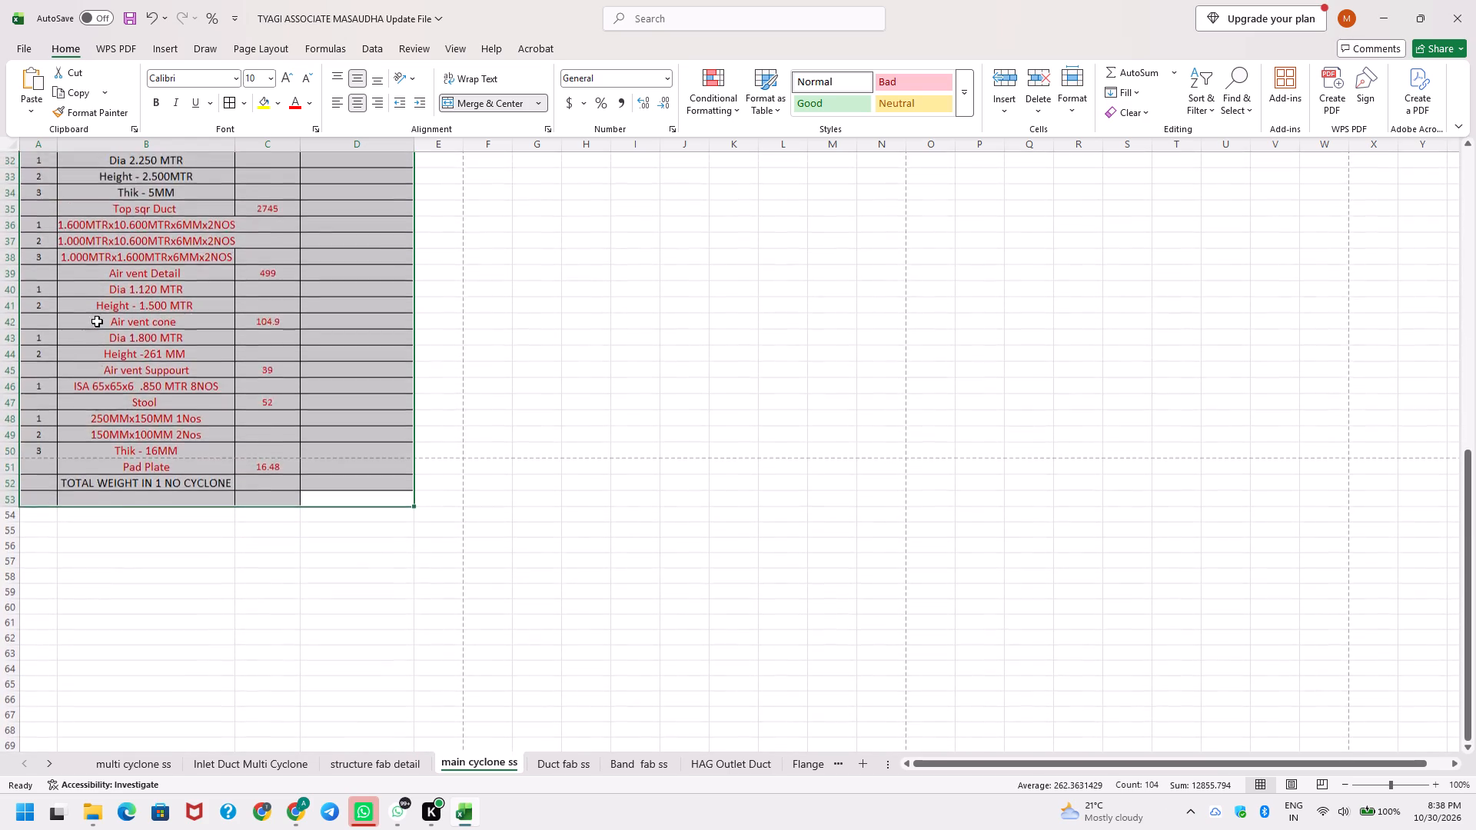
pyautogui.scroll(2, 97, 321)
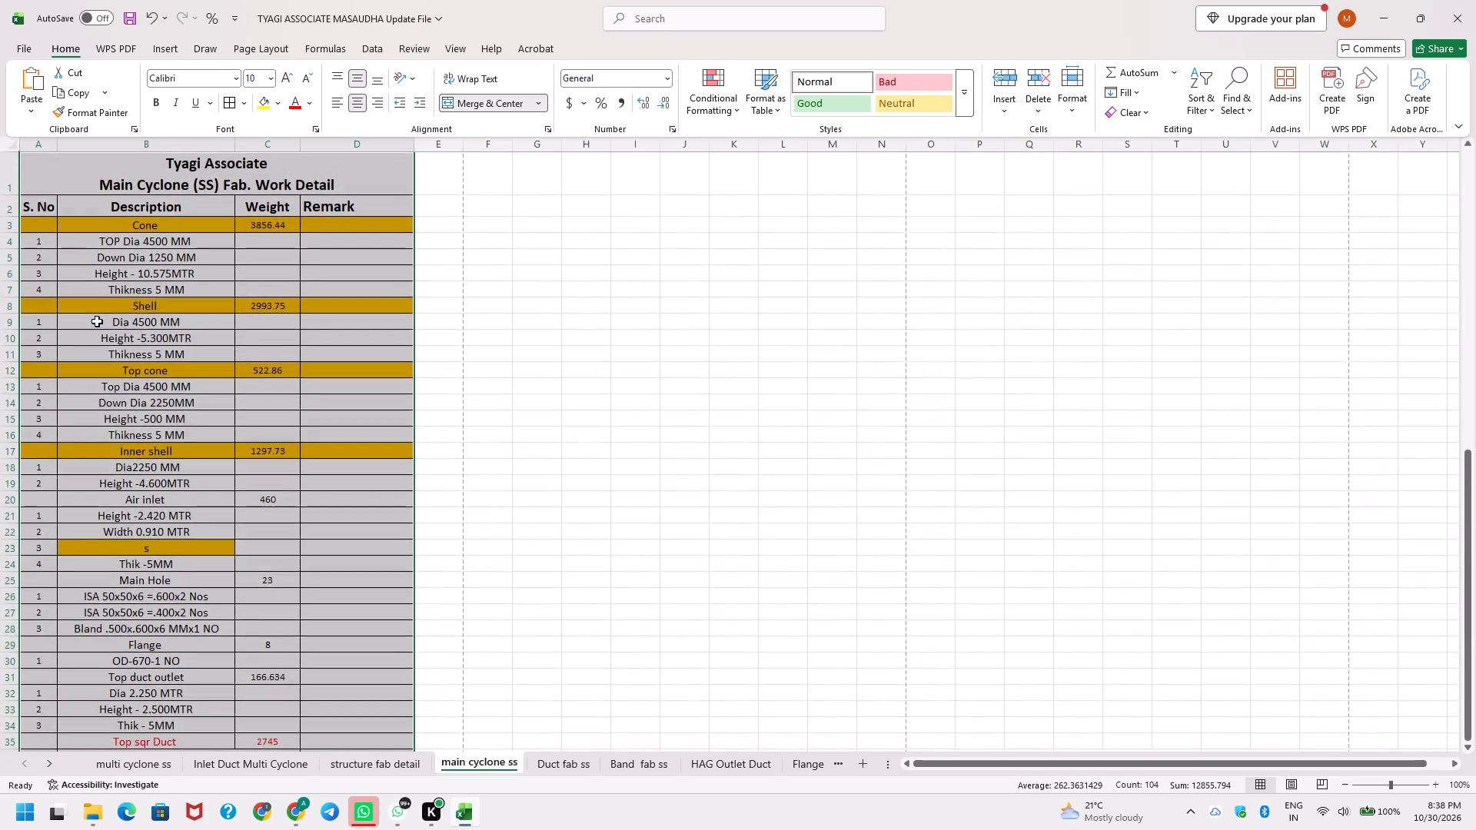
pyautogui.hotkey('ctrl', 'p')
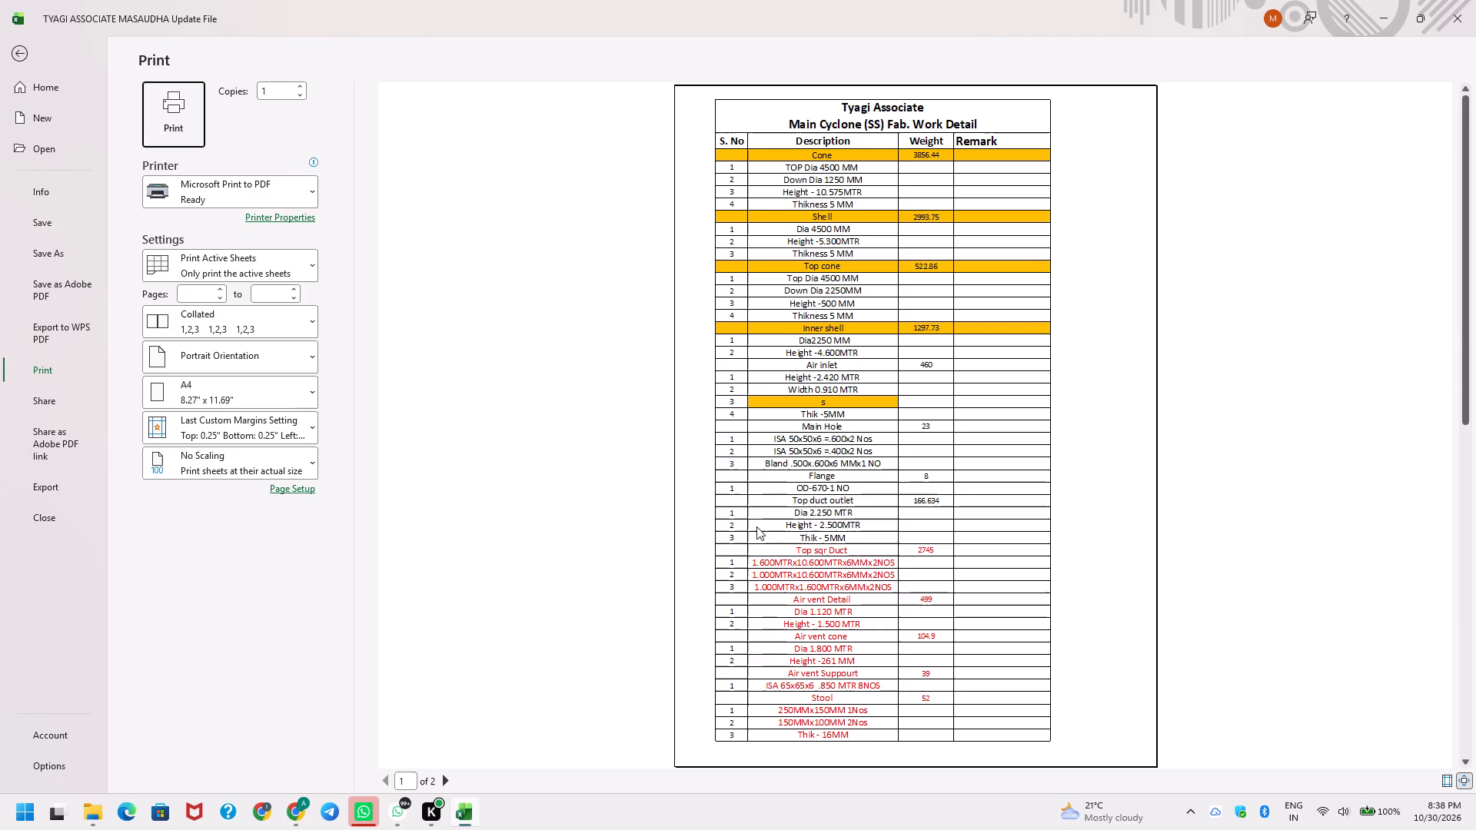
pyautogui.scroll(-13, 756, 526)
pyautogui.scroll(7, 753, 470)
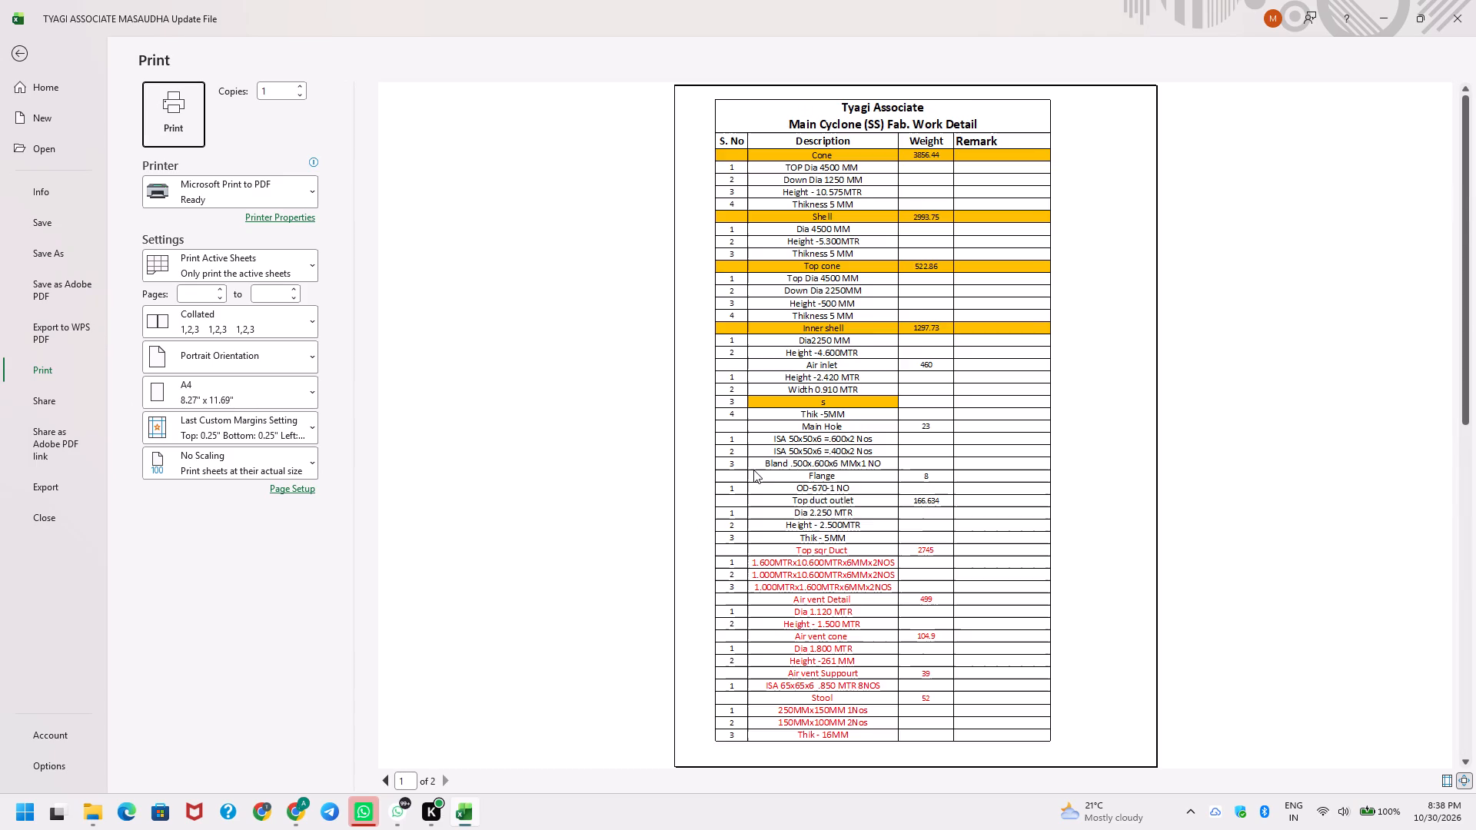
pyautogui.scroll(4, 753, 470)
pyautogui.press('Escape')
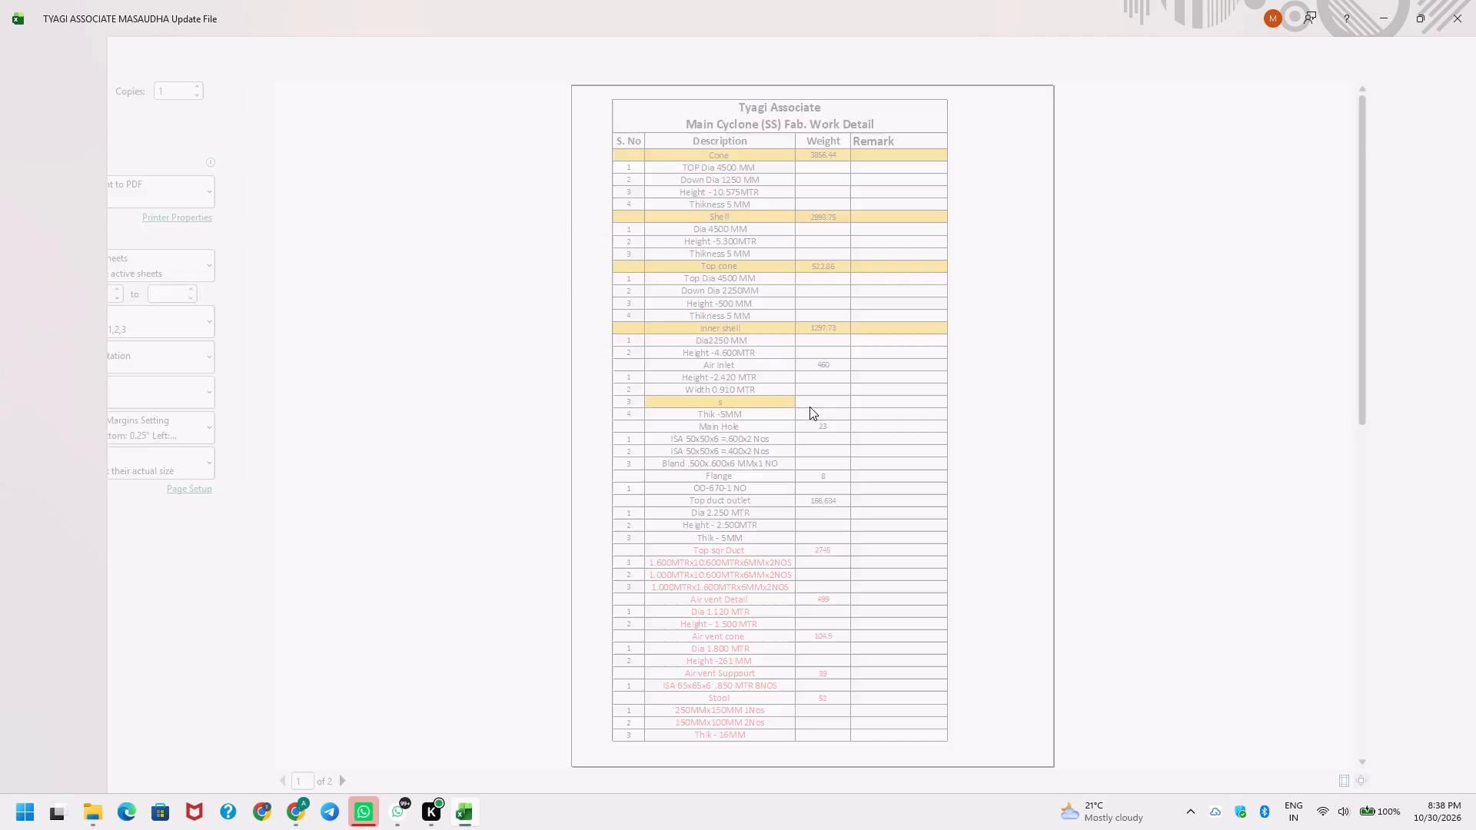
# Reduce row 2's height to 16.5, row 3's to about 12.75 and row 8's to 13.5, slightly shrink rows 4, 12, 17 and 23, and preview.
pyautogui.click(12, 221)
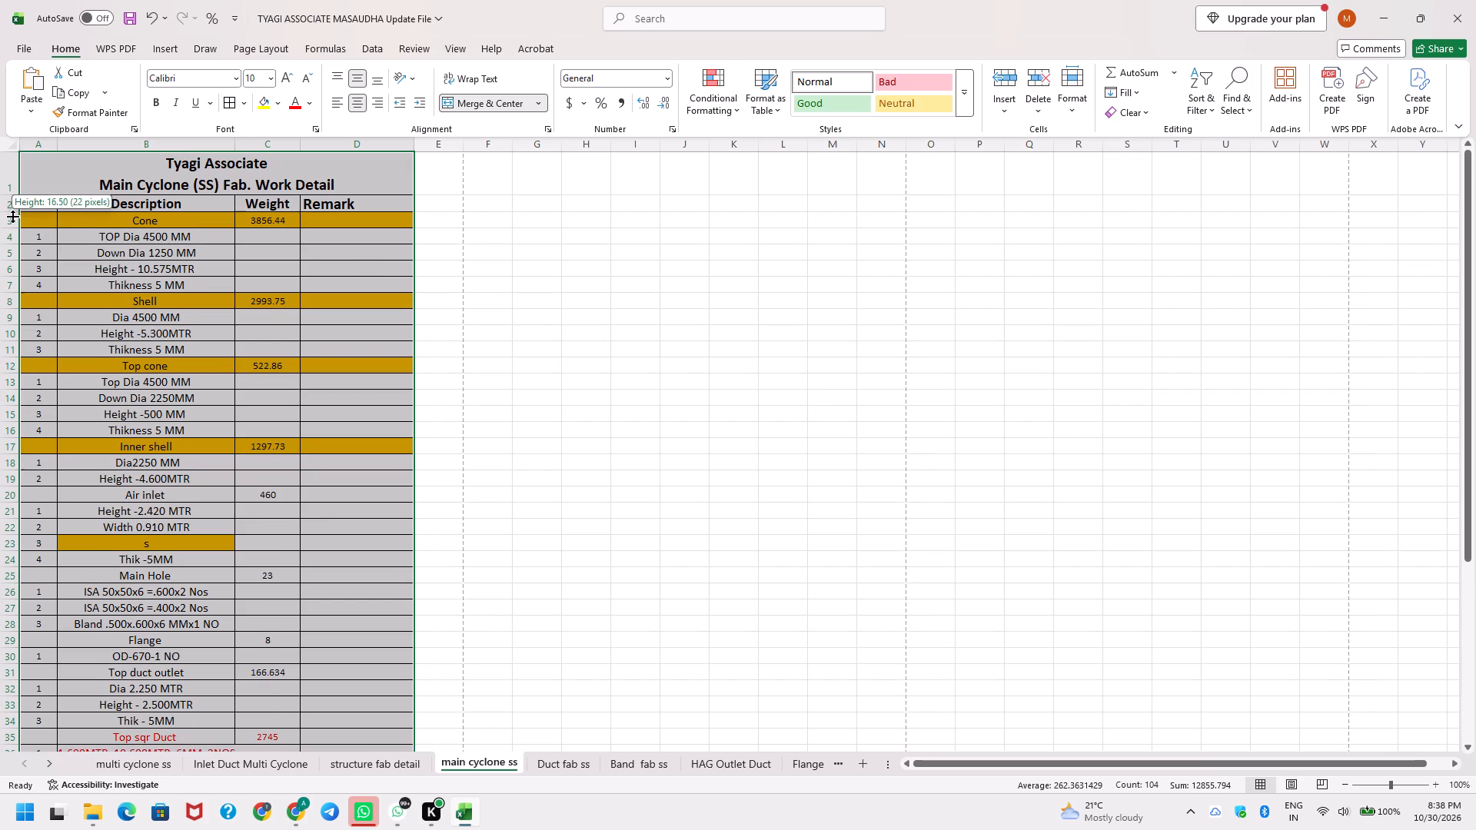
pyautogui.click(12, 226)
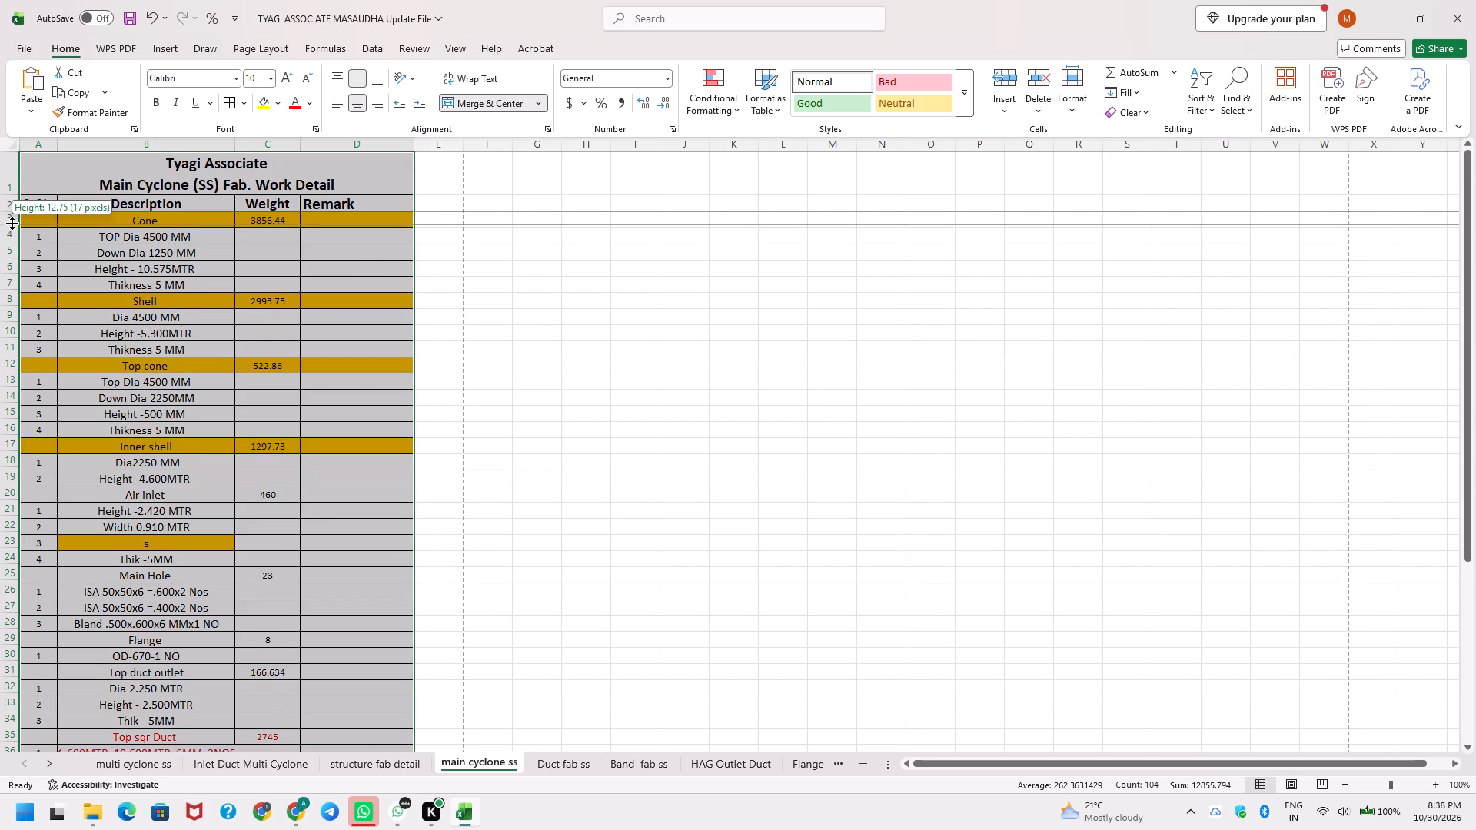
pyautogui.click(12, 239)
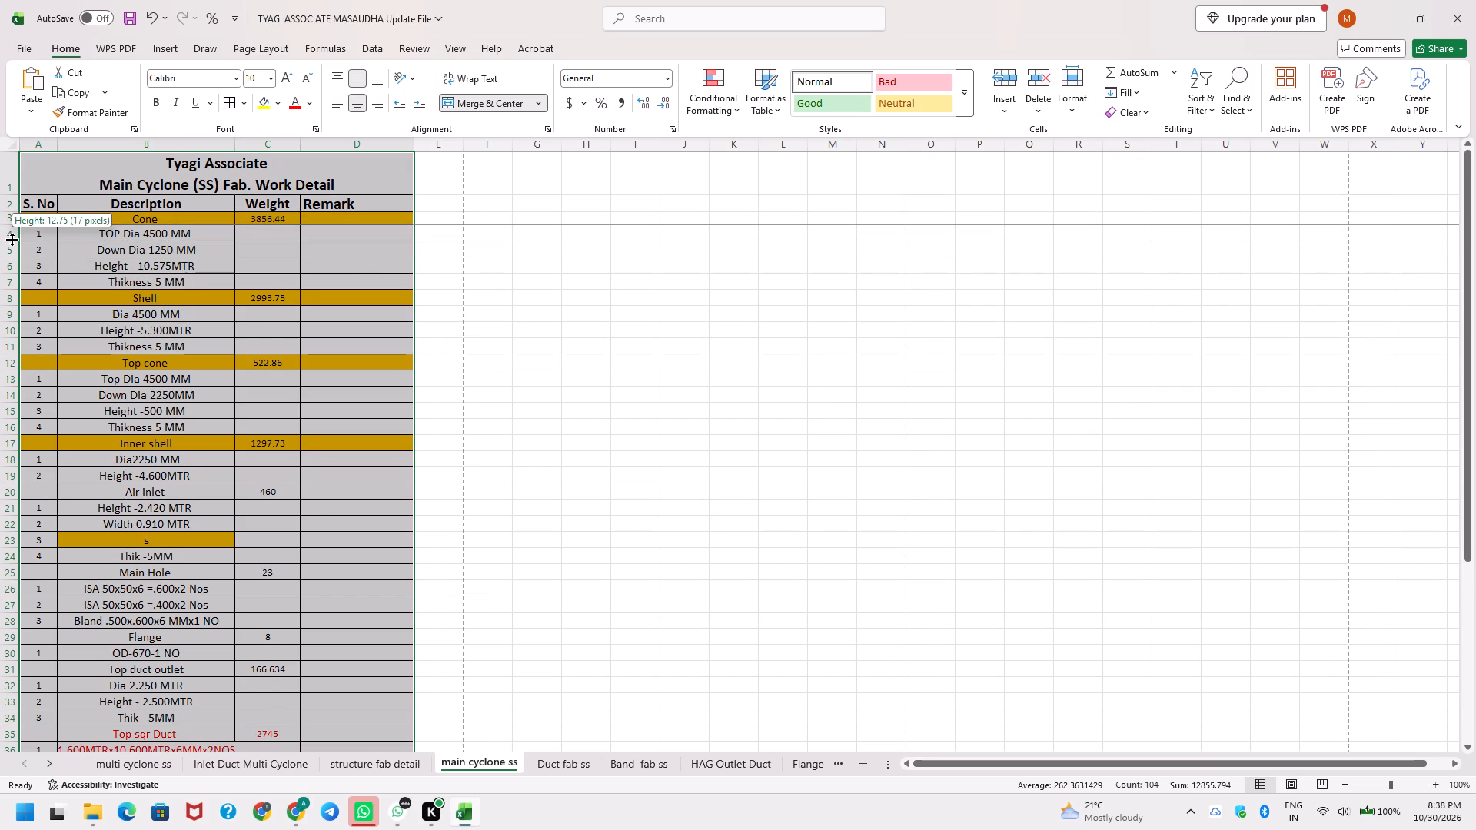
pyautogui.click(14, 304)
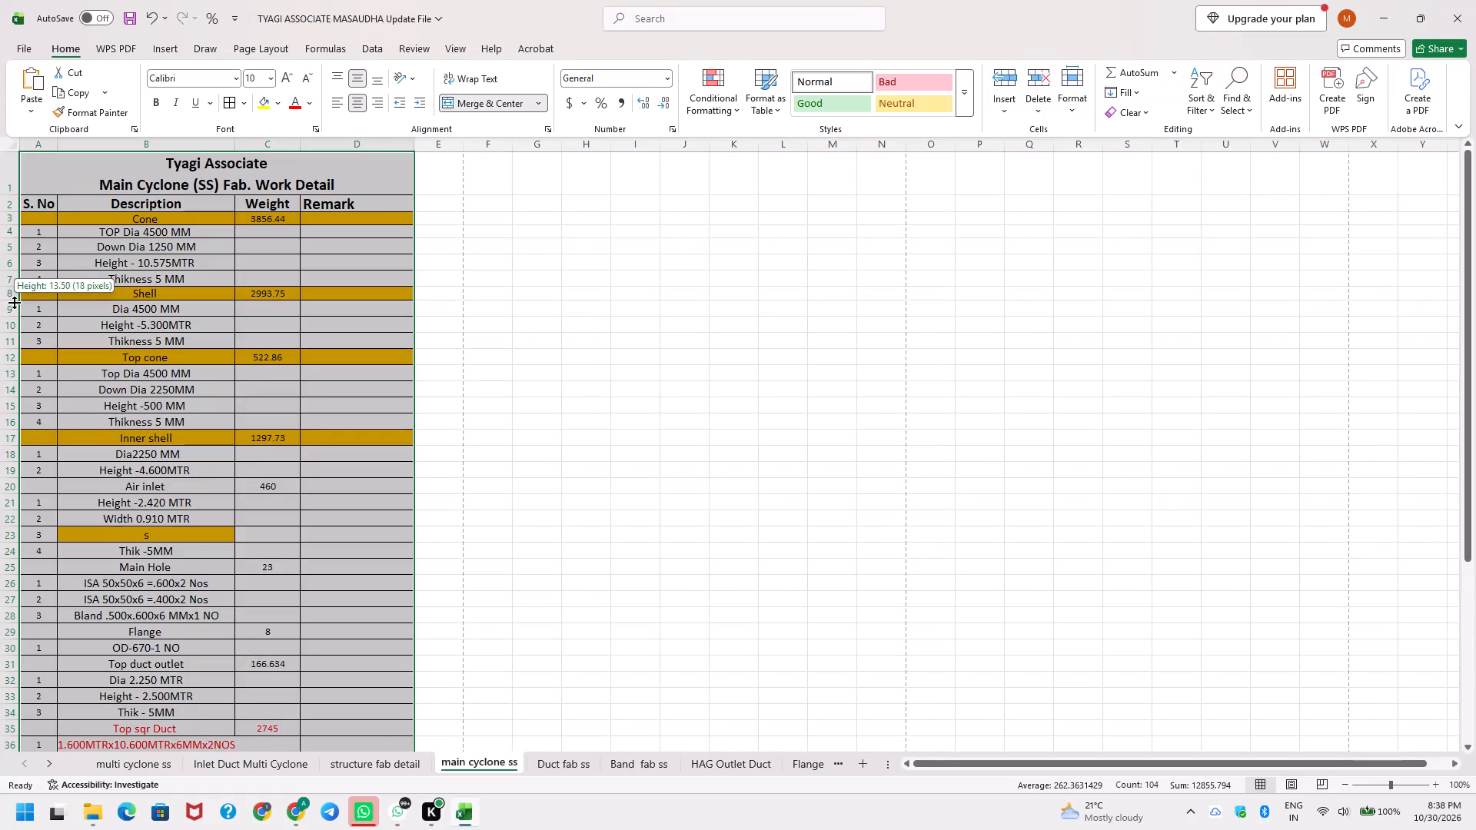
pyautogui.click(14, 364)
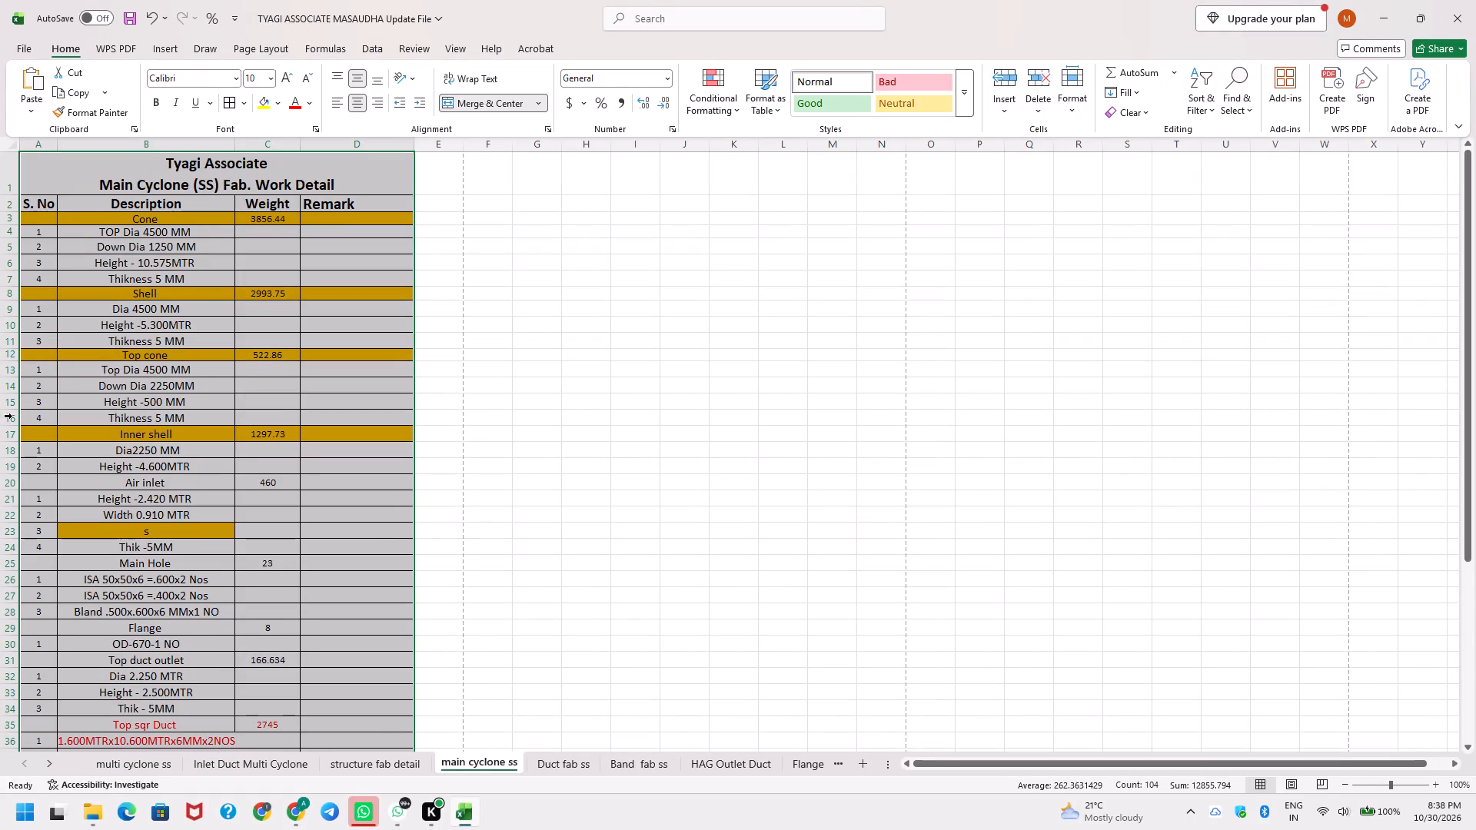
pyautogui.click(12, 438)
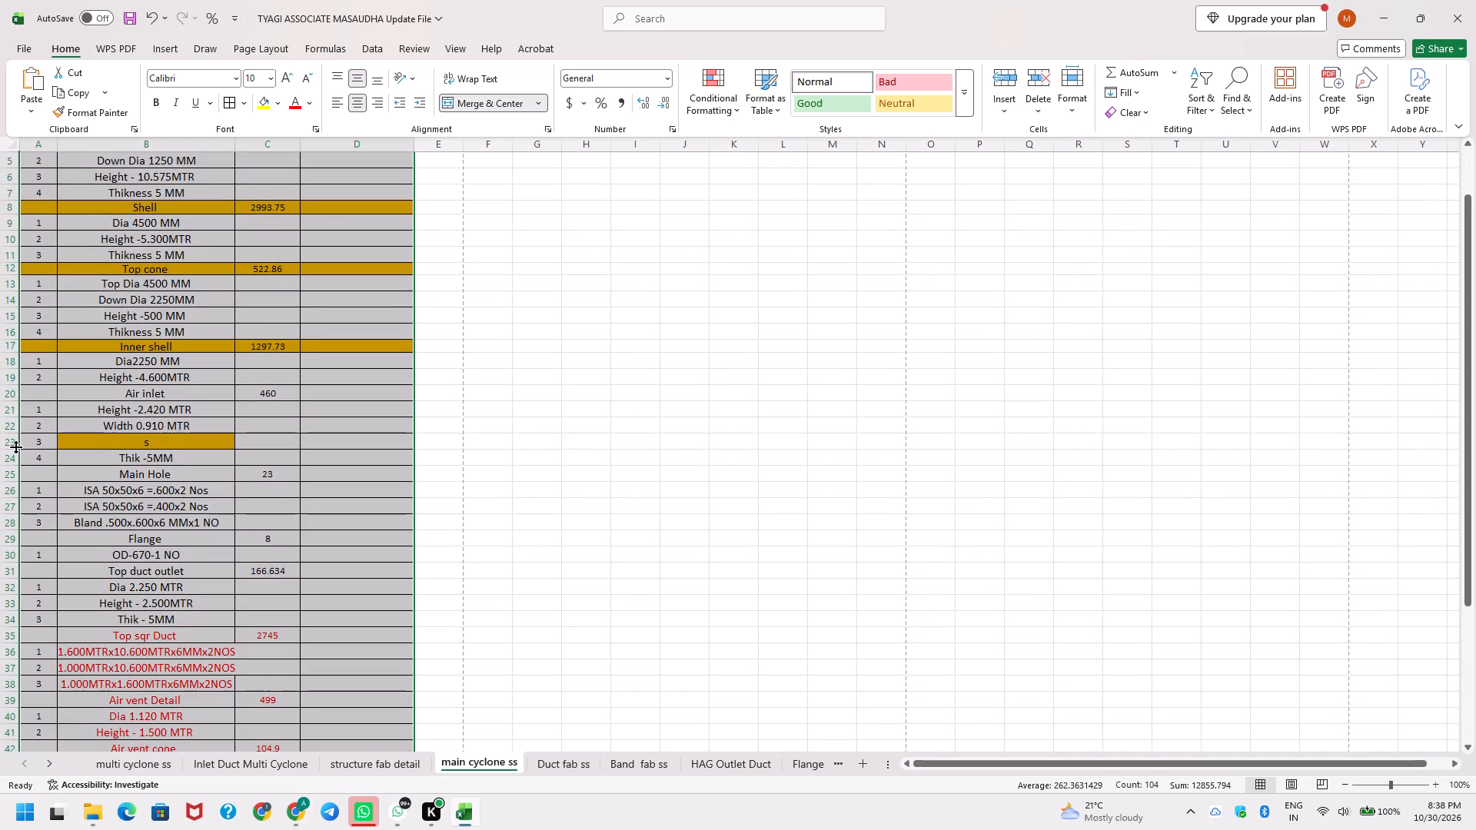
pyautogui.click(10, 450)
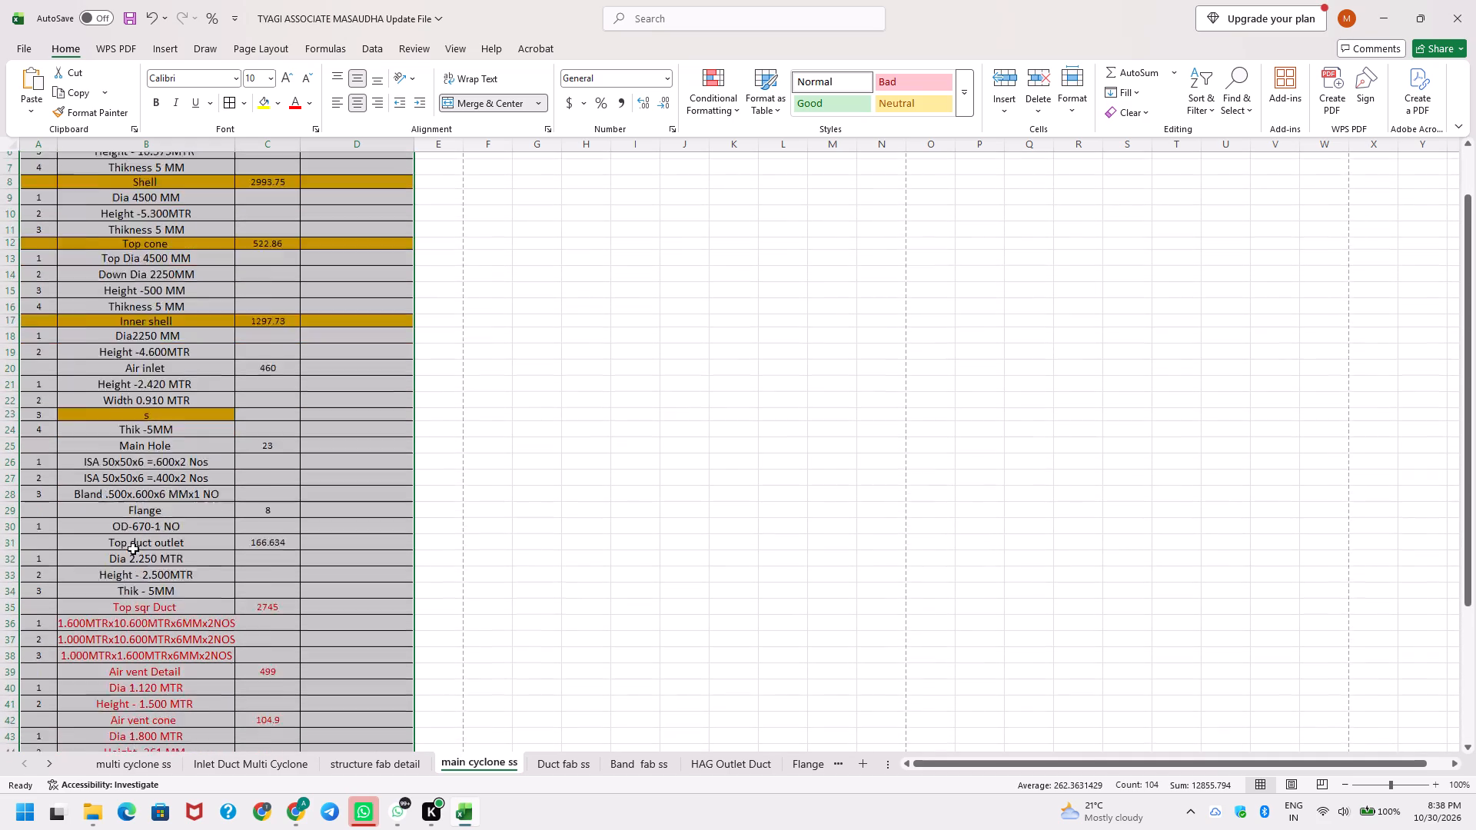
pyautogui.hotkey('ctrl', 'p')
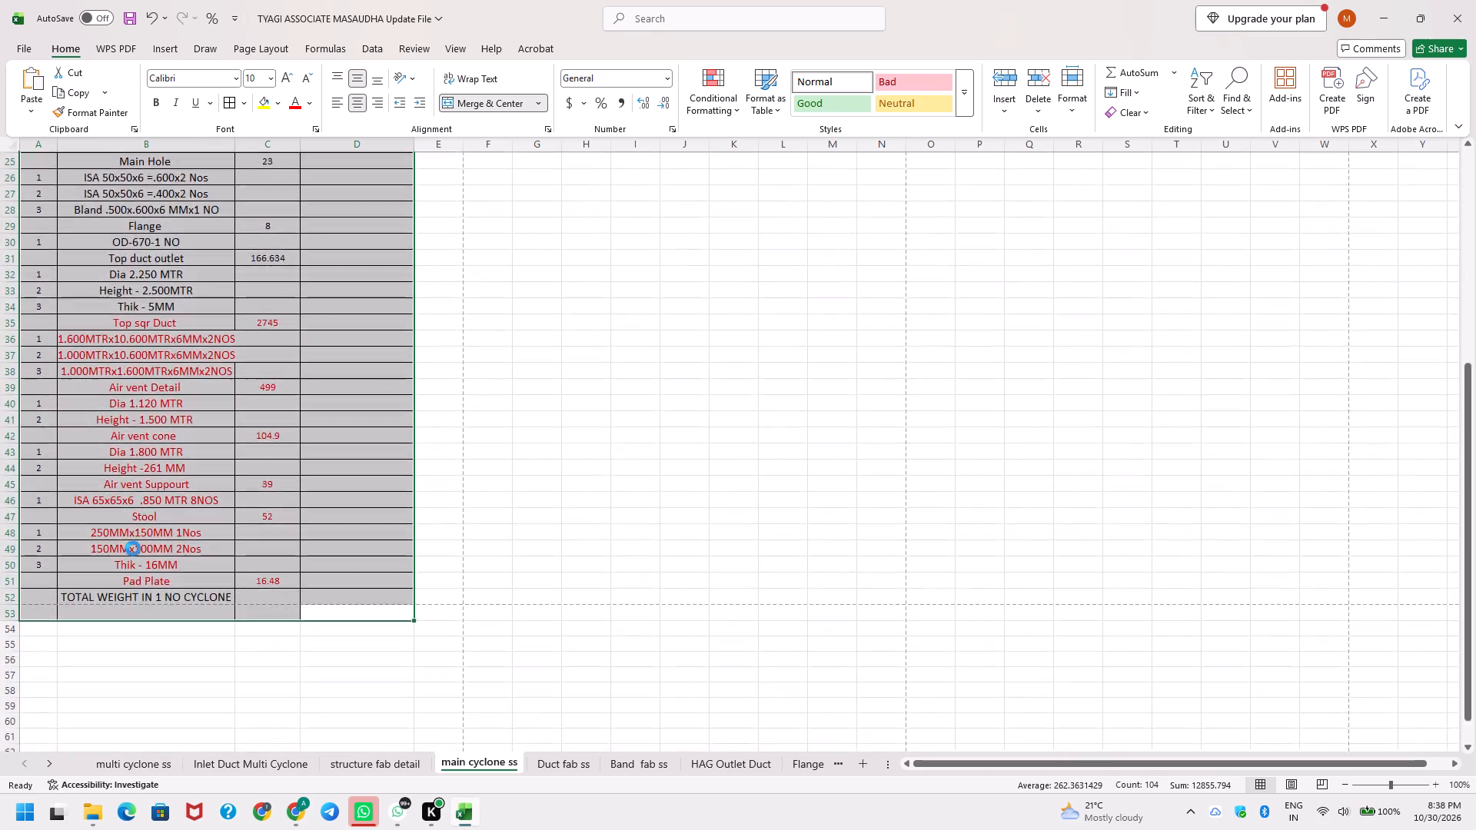
pyautogui.scroll(-14, 792, 643)
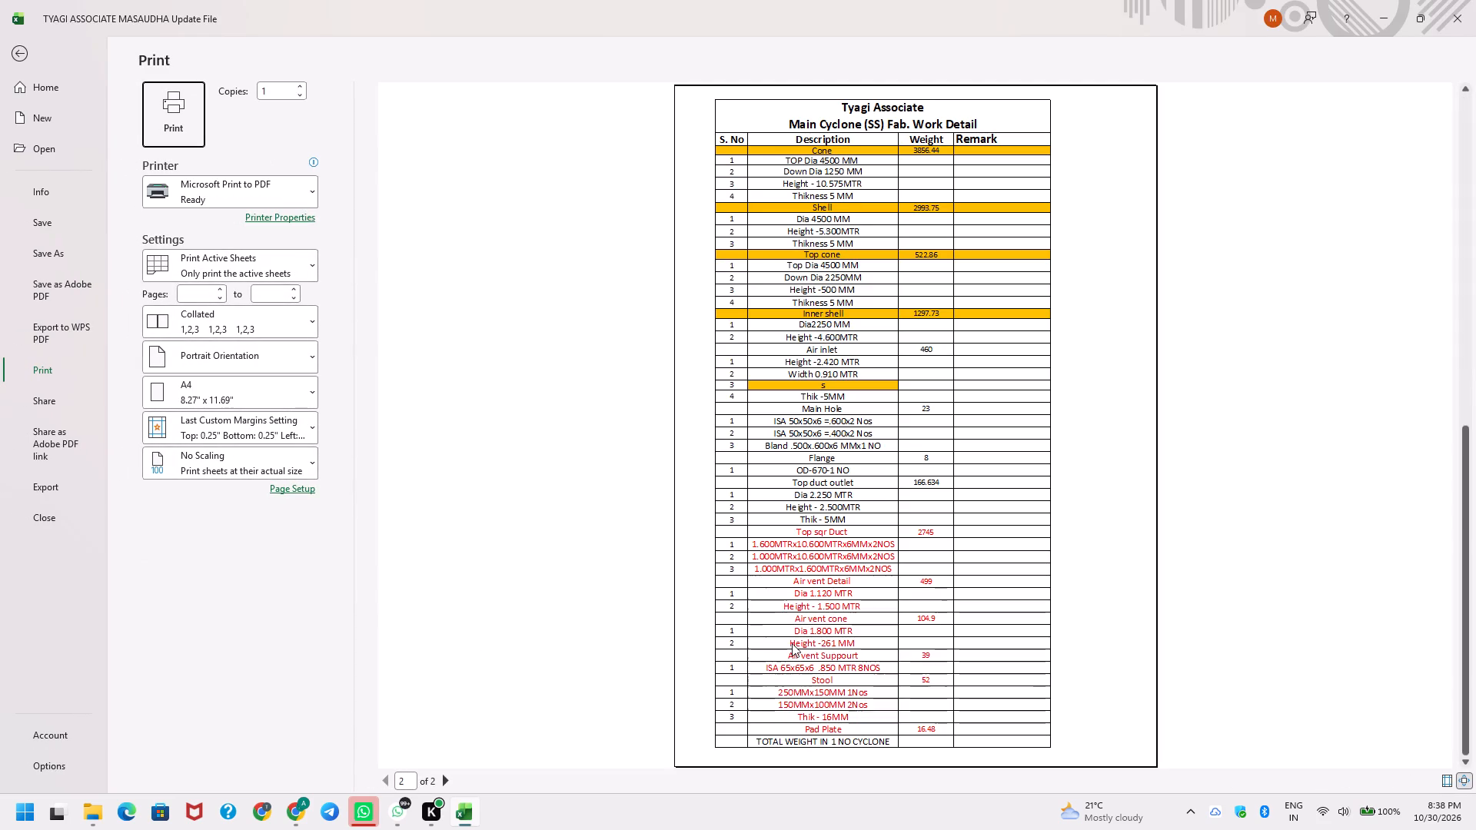
pyautogui.scroll(19, 792, 643)
pyautogui.press('Escape')
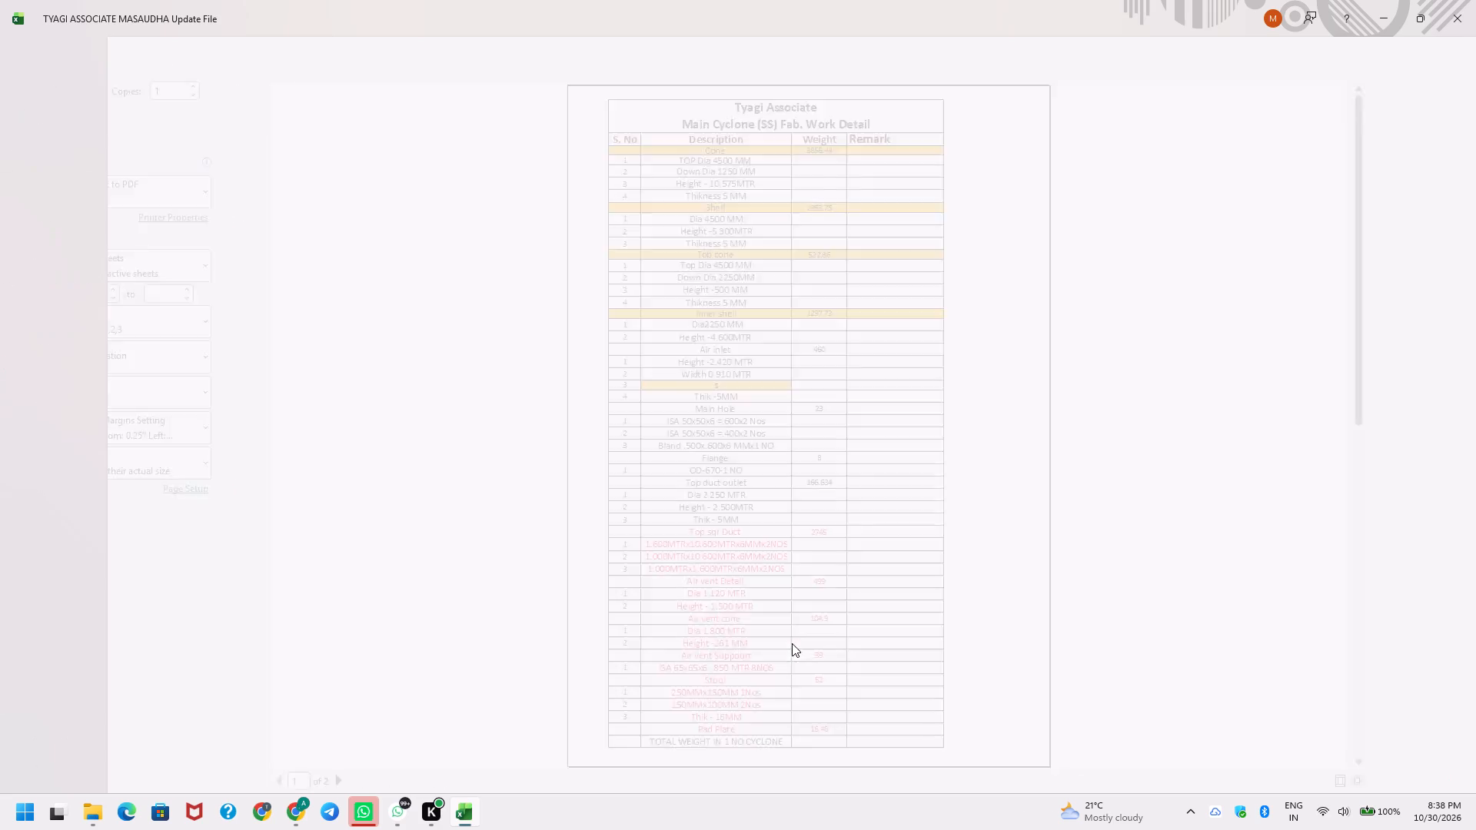
# Select the main cyclone ss table A1:D52, leaving out blank row 53, and set it to print the selection only, checking the preview.
pyautogui.hotkey('shift', 'Up')
pyautogui.press('Down')
pyautogui.press('Up')
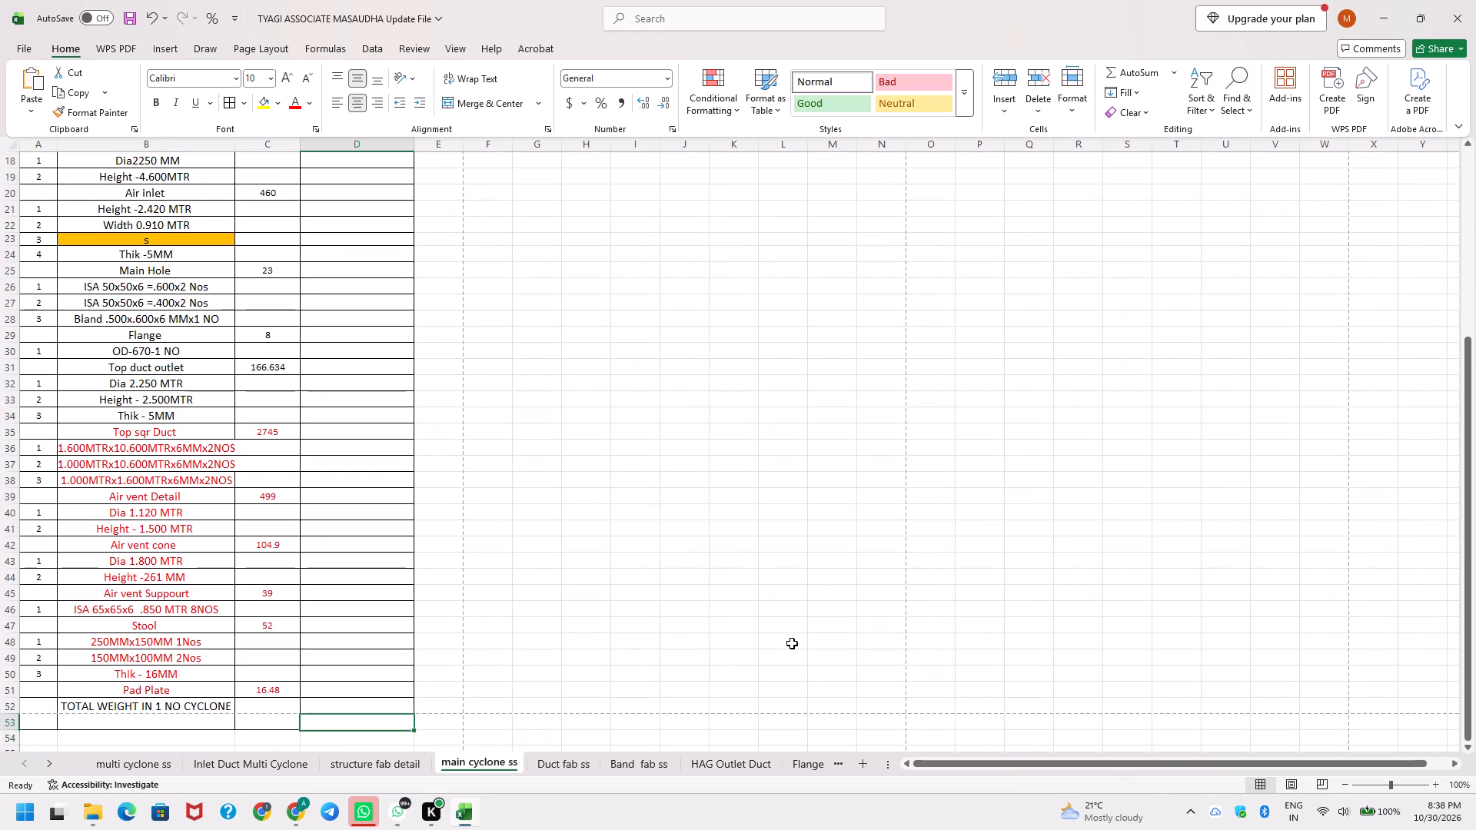
pyautogui.press('Up')
pyautogui.hotkey('ctrl', 'shift', 'Left')
pyautogui.hotkey('ctrl', 'shift', 'Up')
pyautogui.hotkey('ctrl', 'shift', 'Left')
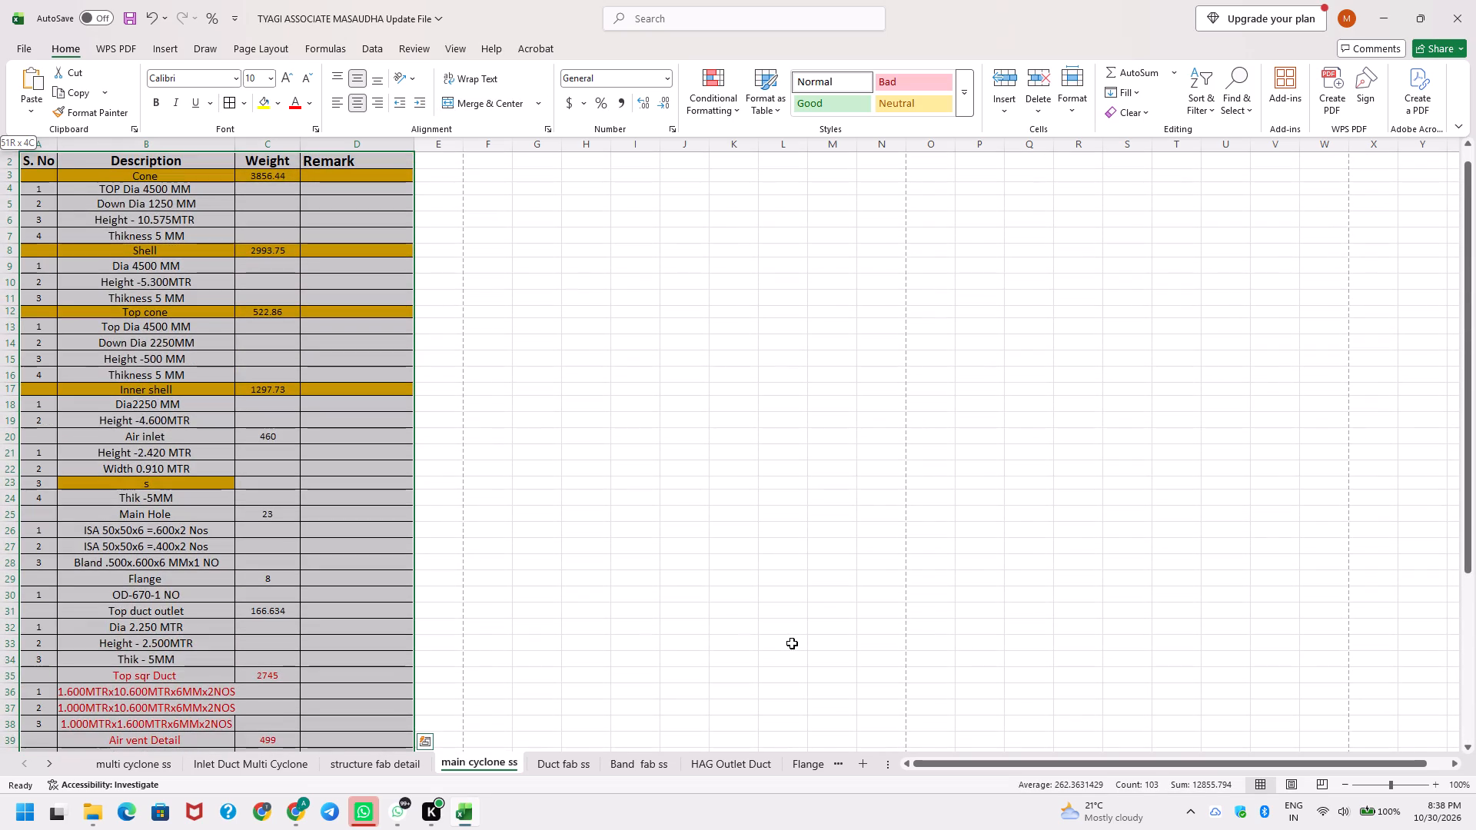
pyautogui.hotkey('shift', 'Up')
pyautogui.hotkey('shift', 'Up')
pyautogui.hotkey('shift', 'Up')
pyautogui.hotkey('ctrl', 'p')
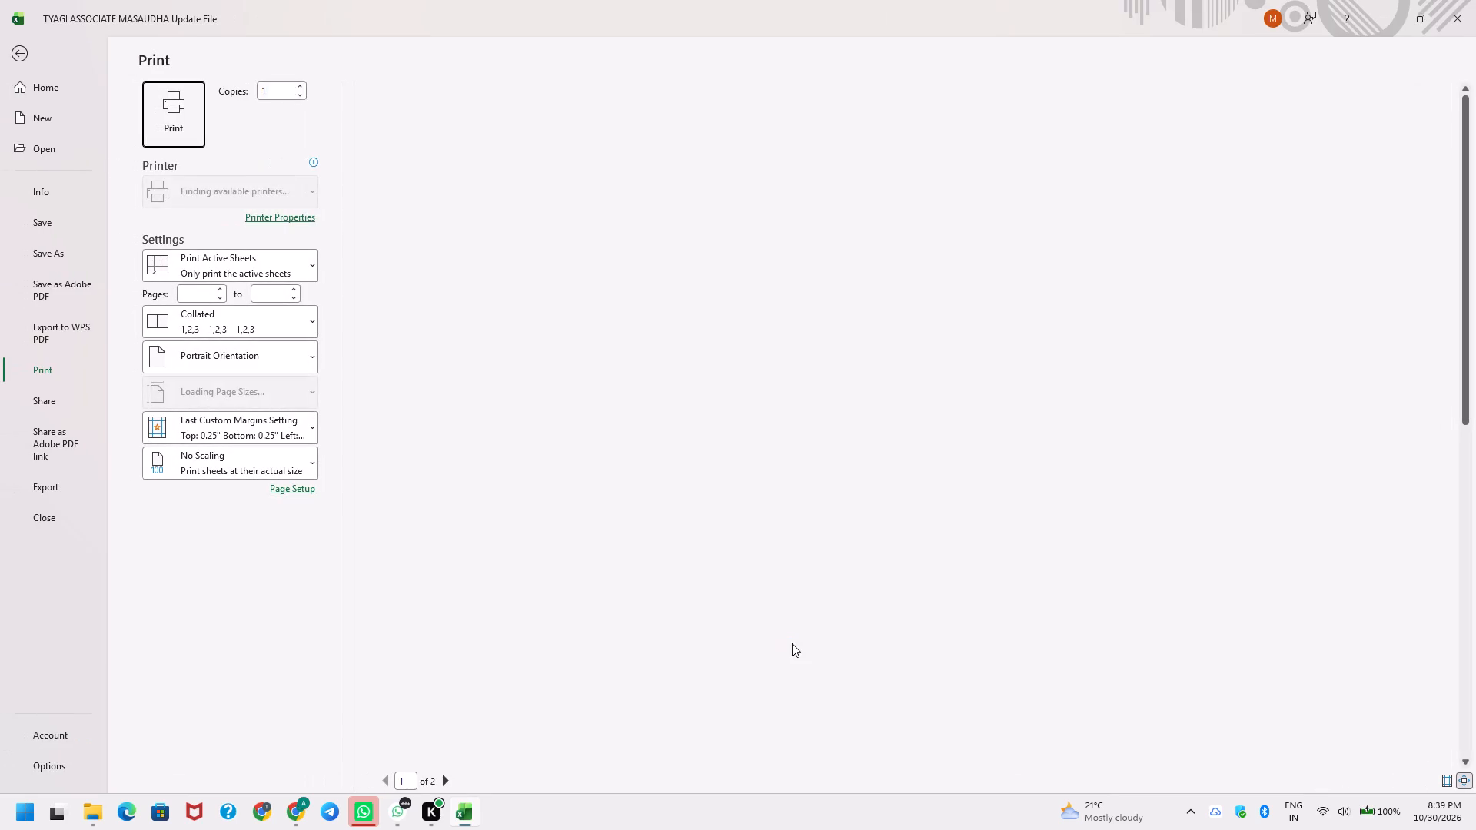
pyautogui.scroll(-11, 1052, 646)
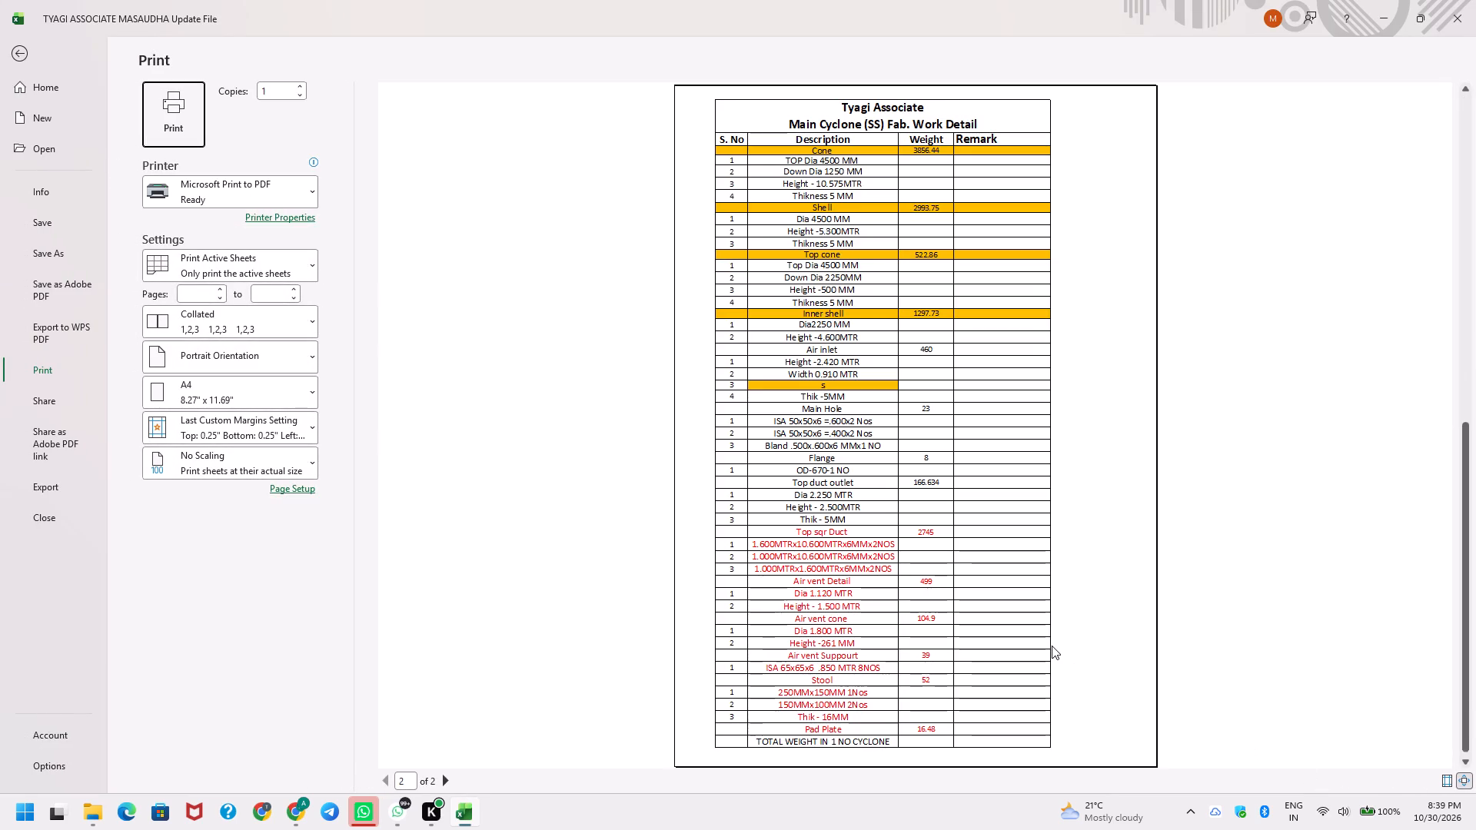
pyautogui.scroll(-14, 1052, 646)
pyautogui.scroll(20, 1052, 646)
pyautogui.scroll(1, 1052, 646)
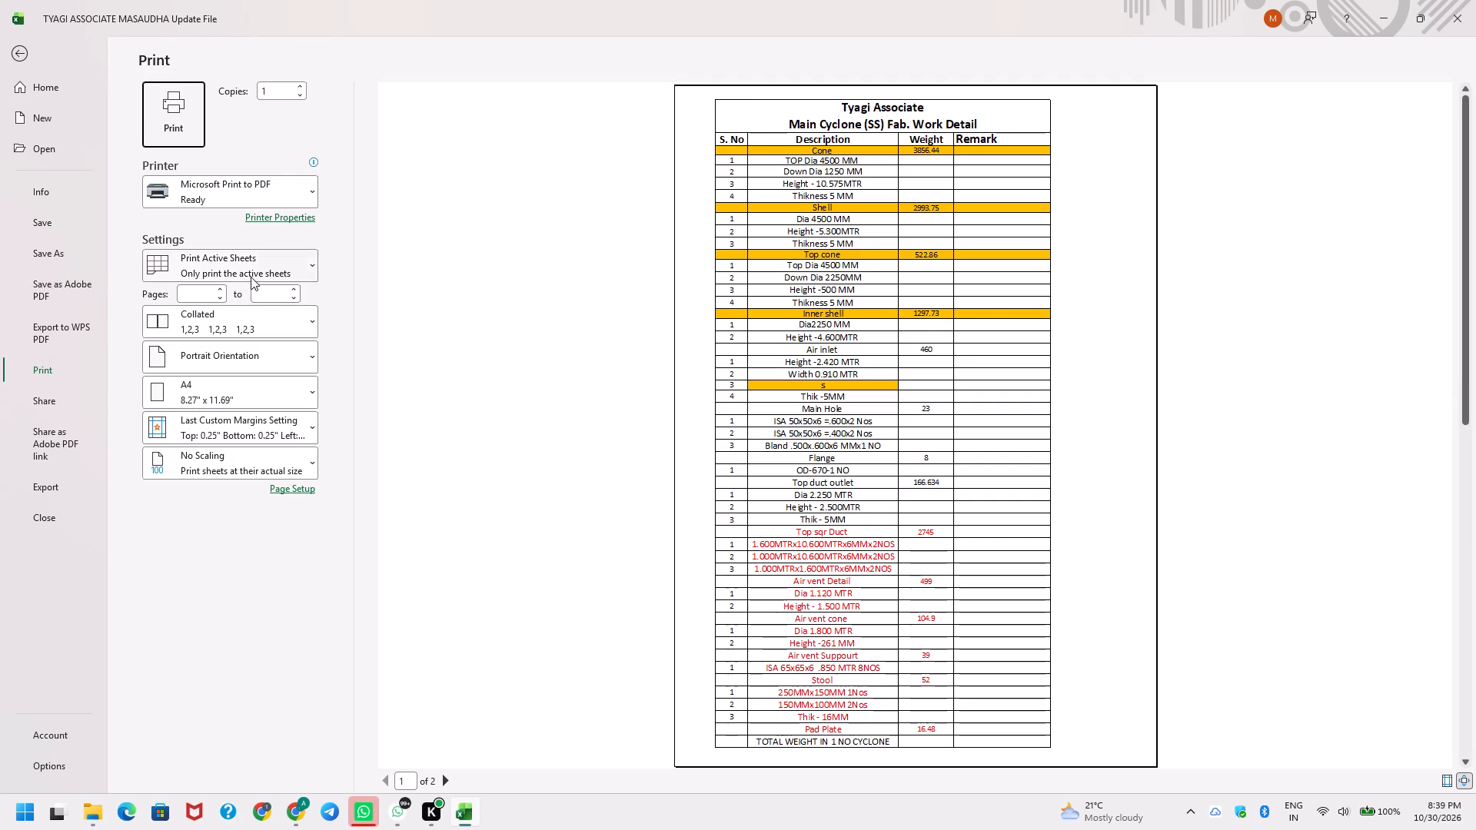
pyautogui.click(250, 276)
pyautogui.click(261, 380)
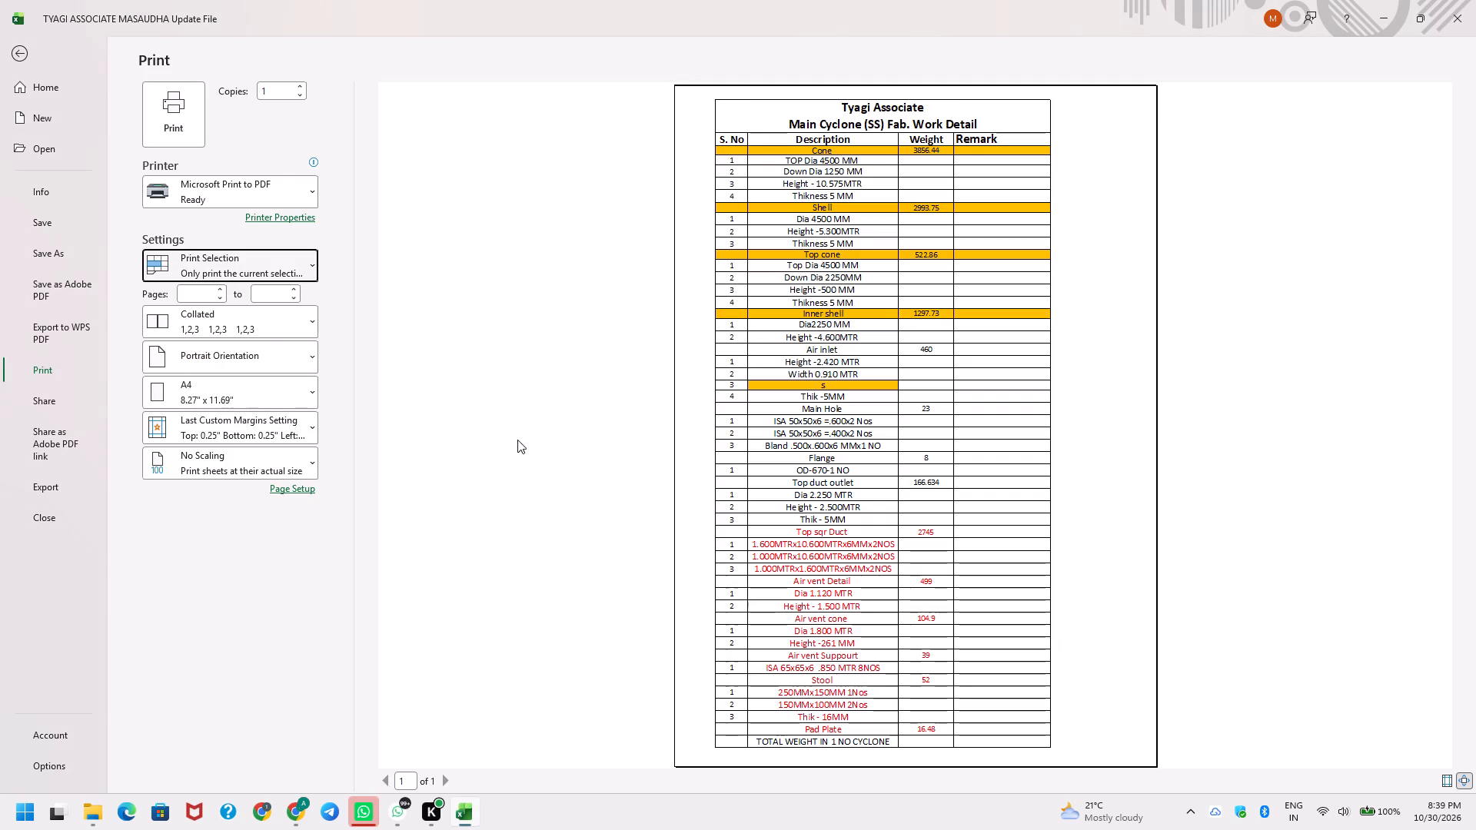
pyautogui.scroll(-4, 944, 533)
# Print the main cyclone selection to a PDF named SS Main cyclone on the Desktop, and save the workbook.
pyautogui.click(191, 130)
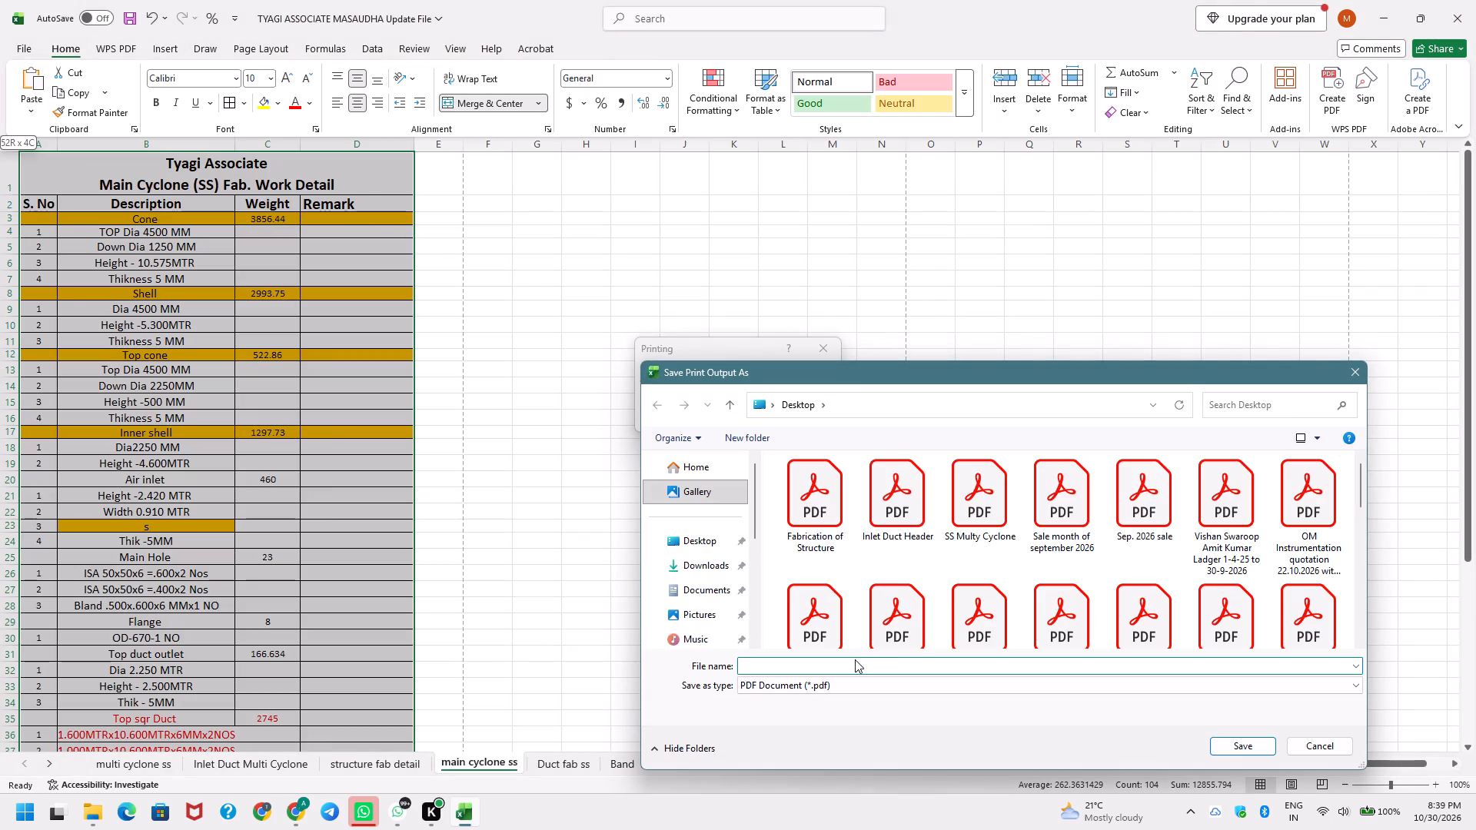
pyautogui.click(836, 672)
pyautogui.write('SS Main S')
pyautogui.press('BackSpace')
pyautogui.write('cu')
pyautogui.press('BackSpace')
pyautogui.write('yclone')
pyautogui.press('Return')
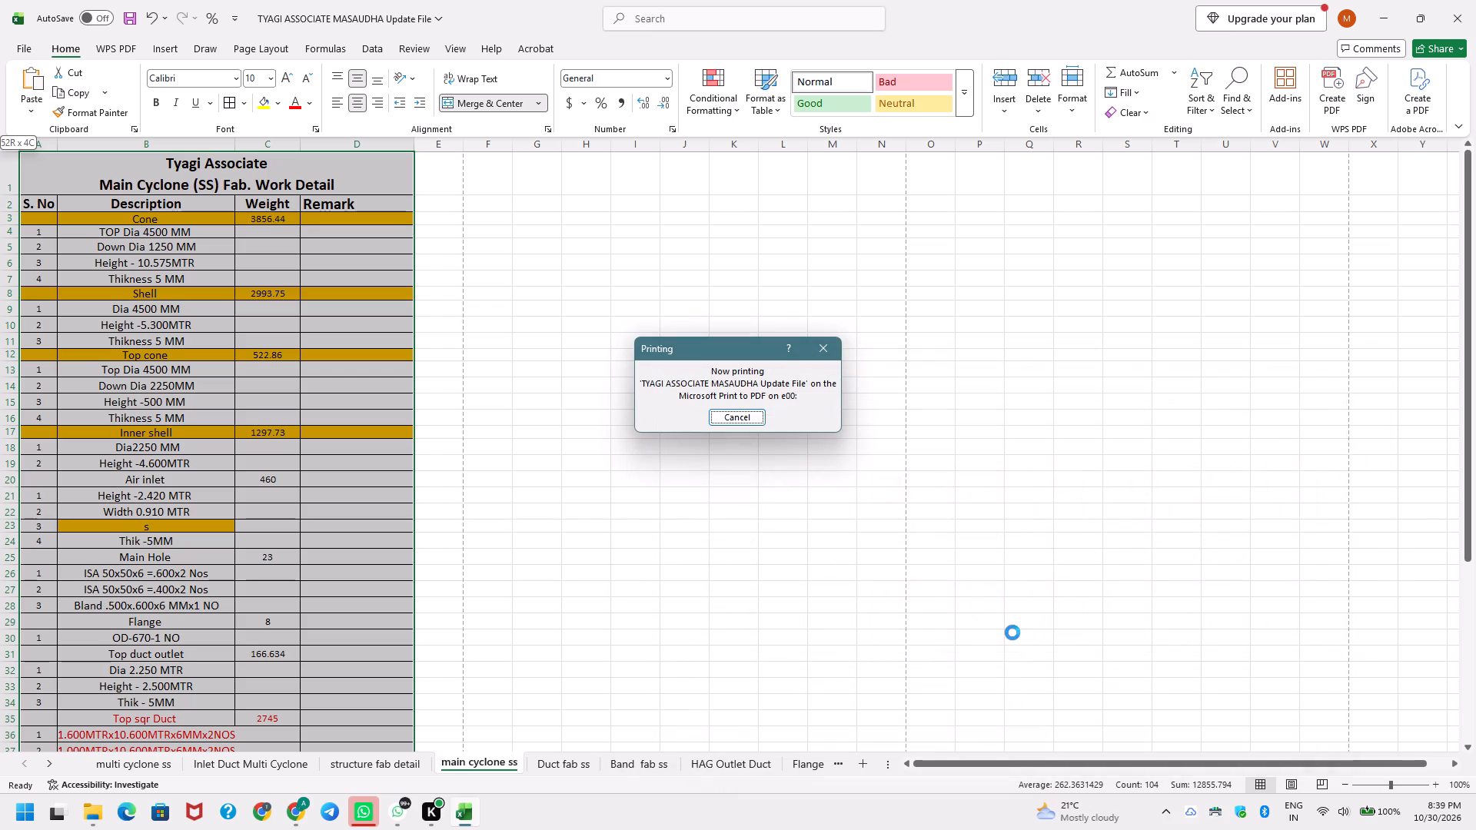
pyautogui.hotkey('ctrl', 's')
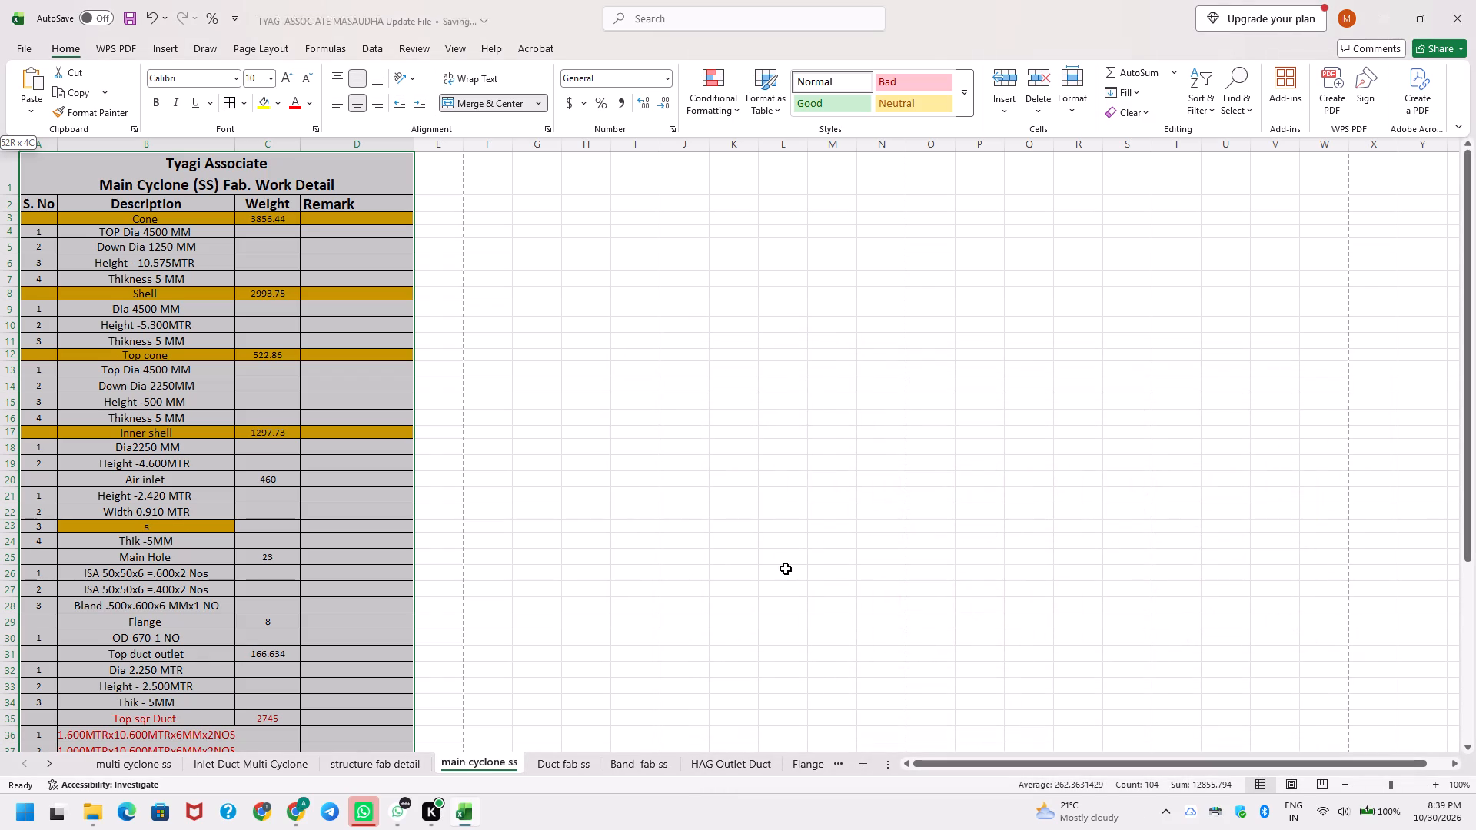
pyautogui.hotkey('ctrl', 's')
# Go to the Duct fab ss sheet and apply all borders to its table, A1:C5.
pyautogui.hotkey('ctrl', 'pagedown')
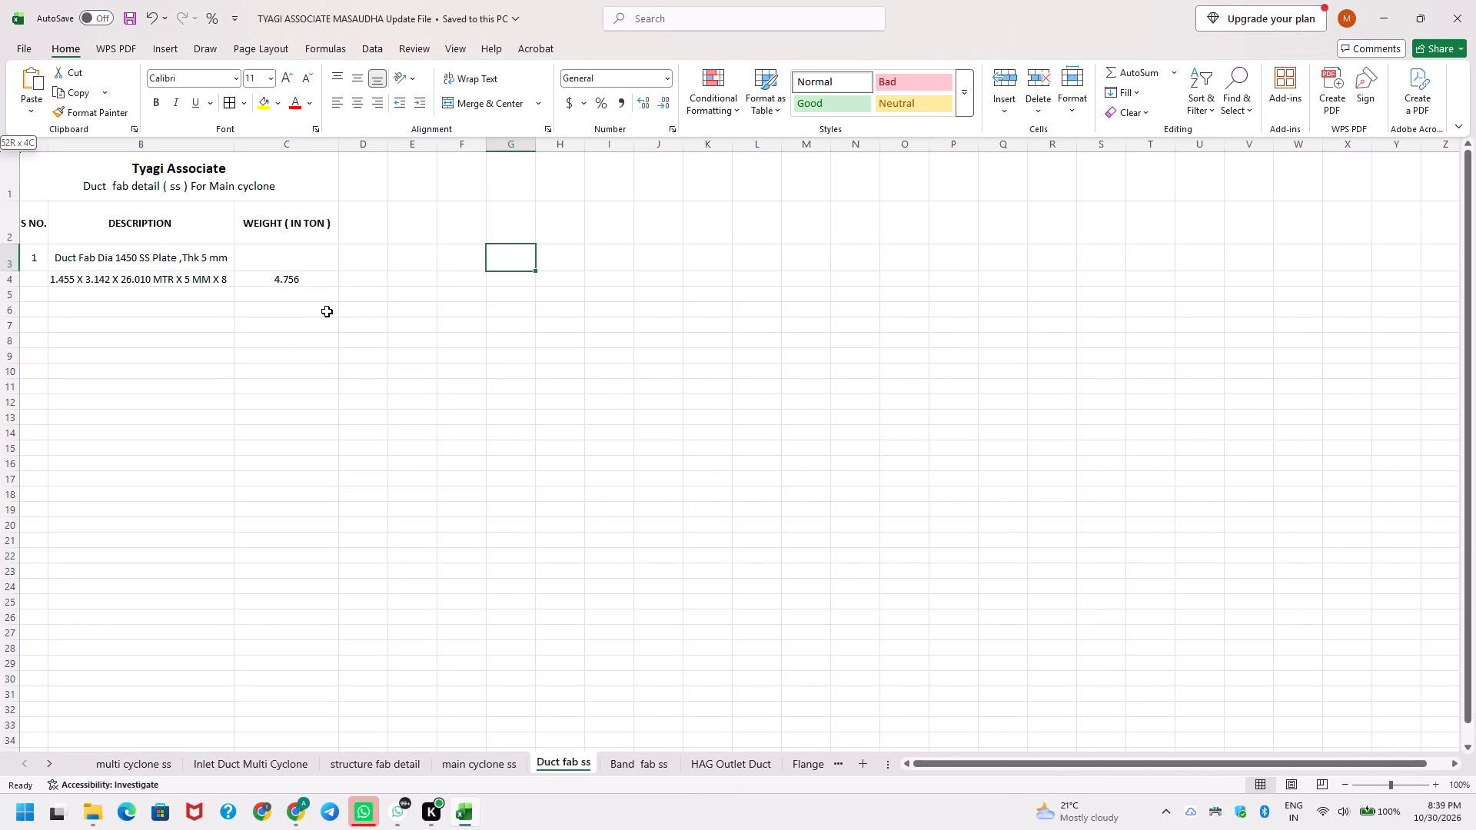
pyautogui.click(327, 288)
pyautogui.hotkey('ctrl', 'shift', 'Up')
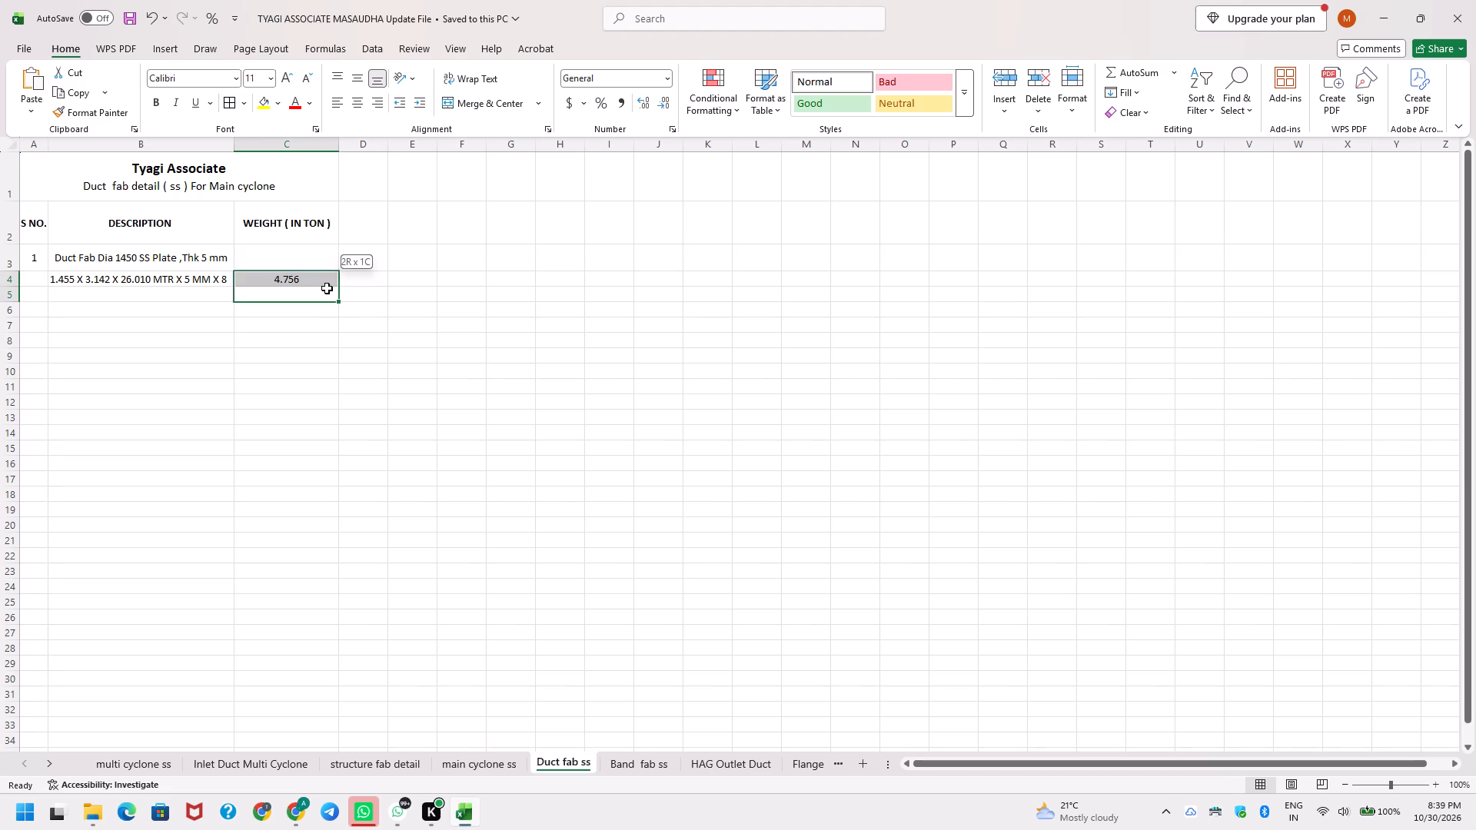
pyautogui.hotkey('ctrl', 'shift', 'Left')
pyautogui.hotkey('ctrl', 'shift', 'Up')
pyautogui.hotkey('ctrl', 'shift', 'Up')
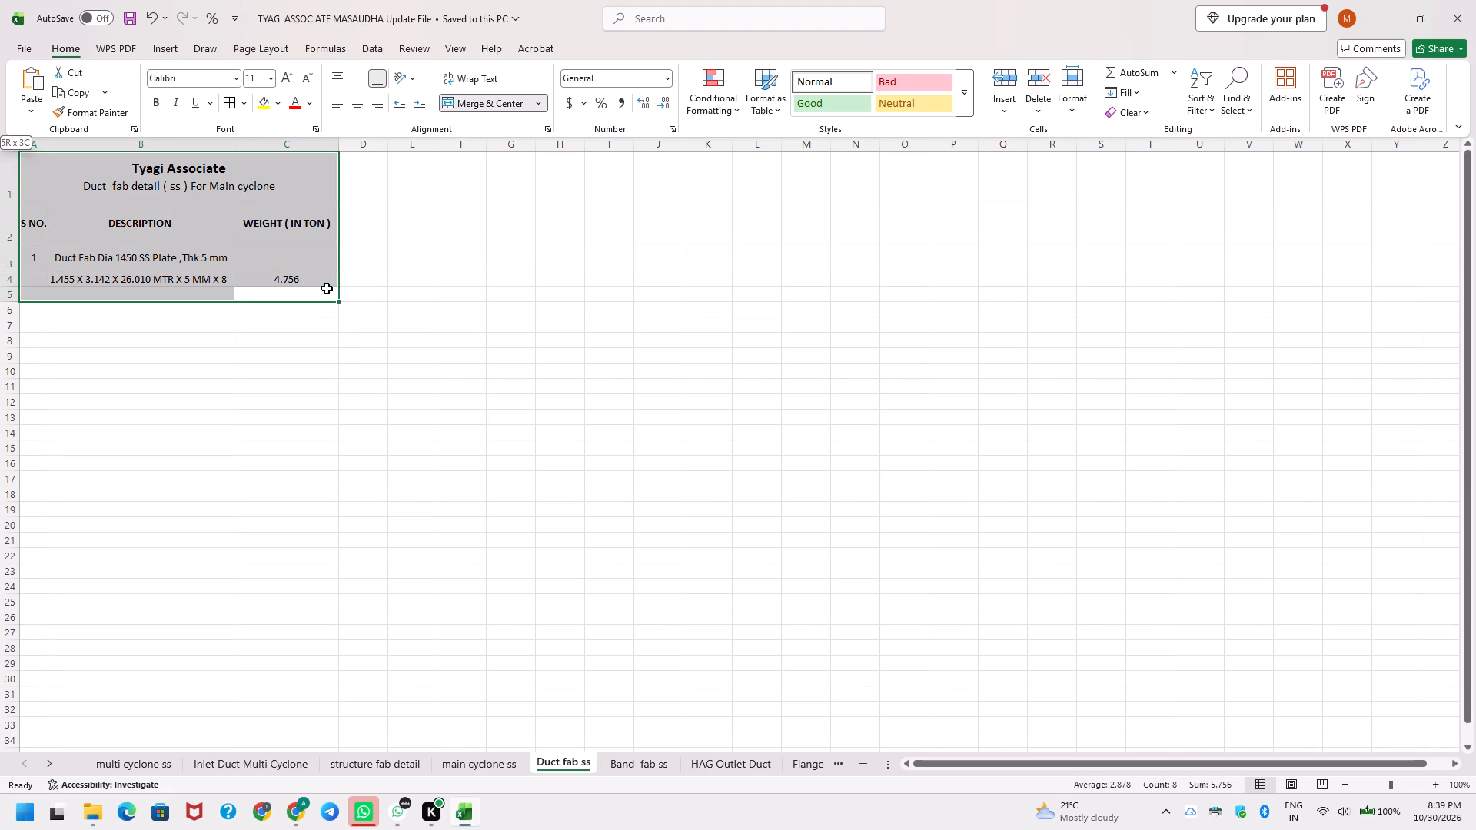
pyautogui.write('hba')
# Print the duct table selection to a PDF named SS Duct on the Desktop.
pyautogui.hotkey('ctrl', 'p')
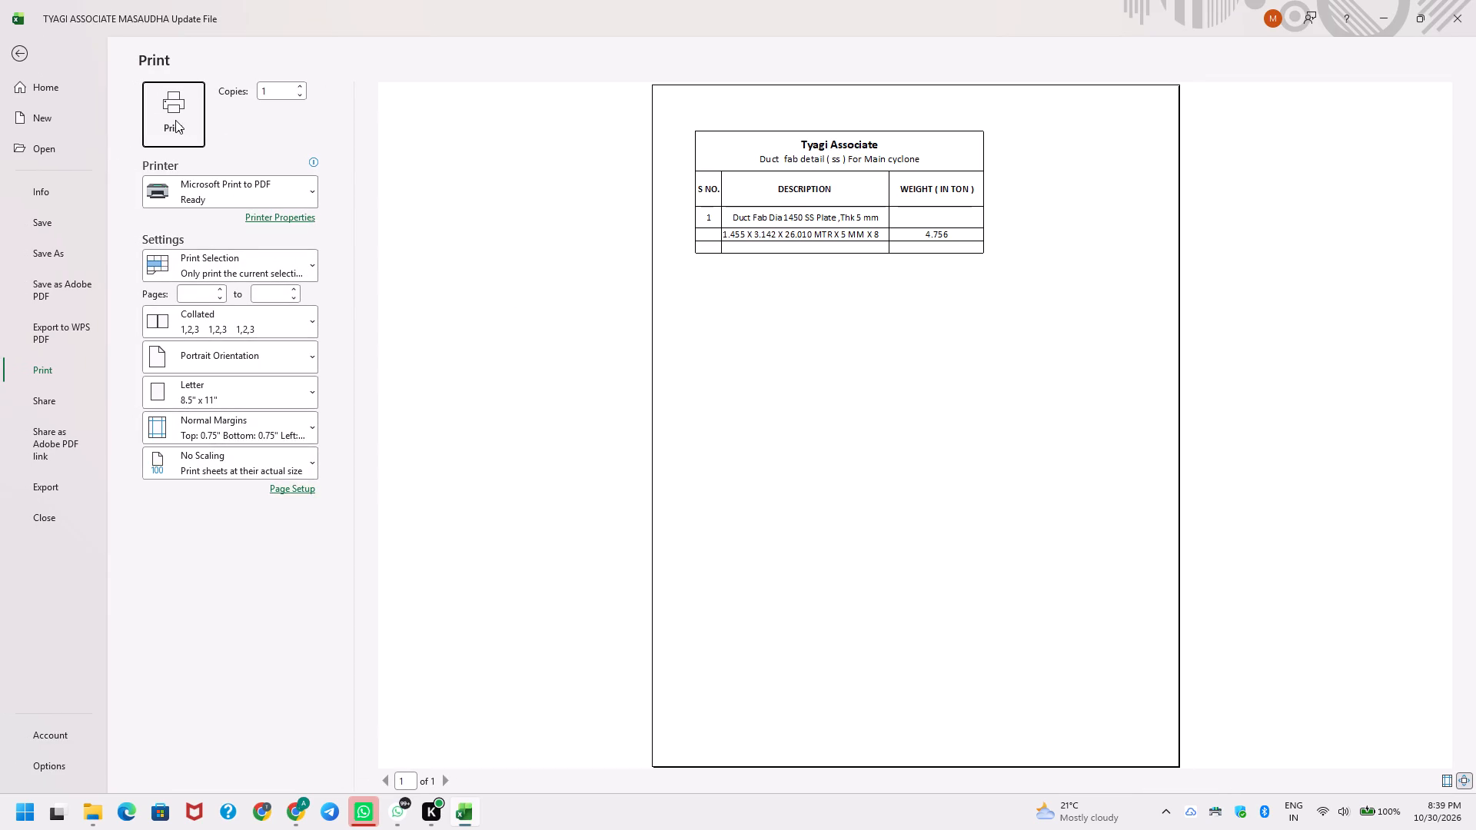
pyautogui.click(175, 120)
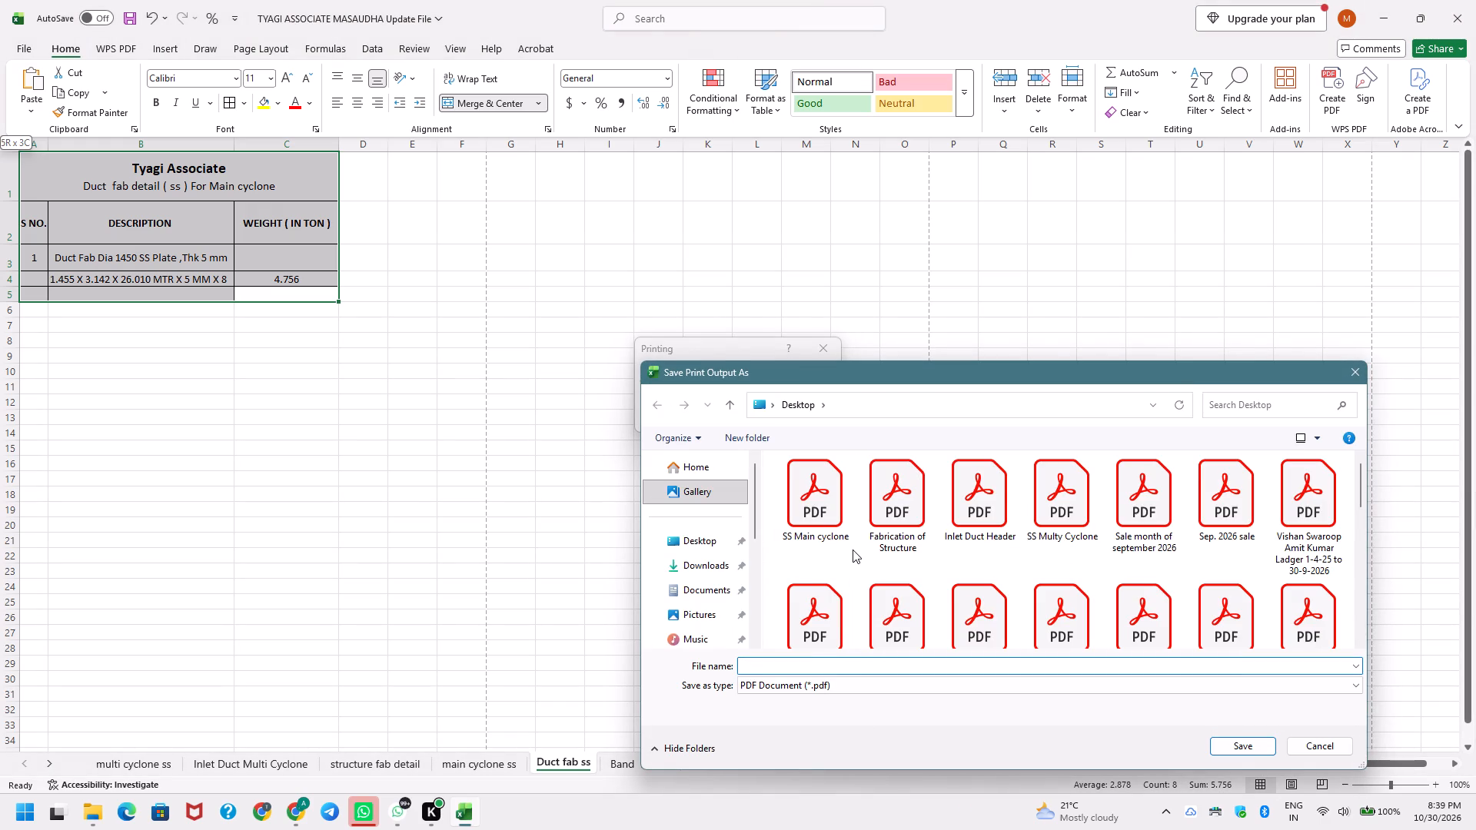
pyautogui.write('Duct')
pyautogui.hotkey('ctrl', 'Left')
pyautogui.write('SS')
pyautogui.press('space')
pyautogui.press('Return')
# Go to the Band fab ss sheet and apply all borders to its table, A1:C14.
pyautogui.hotkey('ctrl', 'pagedown')
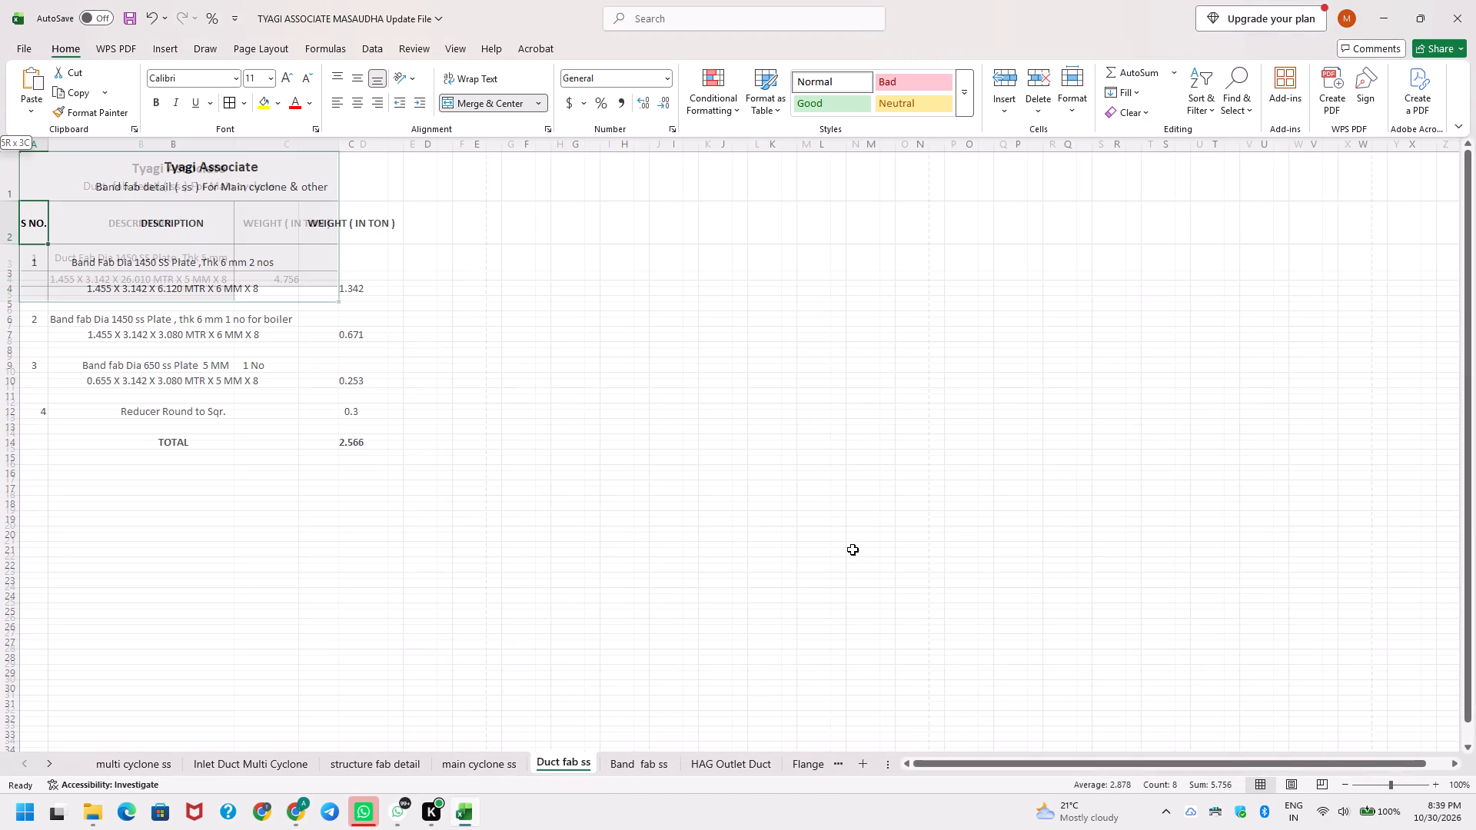
pyautogui.click(403, 451)
pyautogui.press('Up')
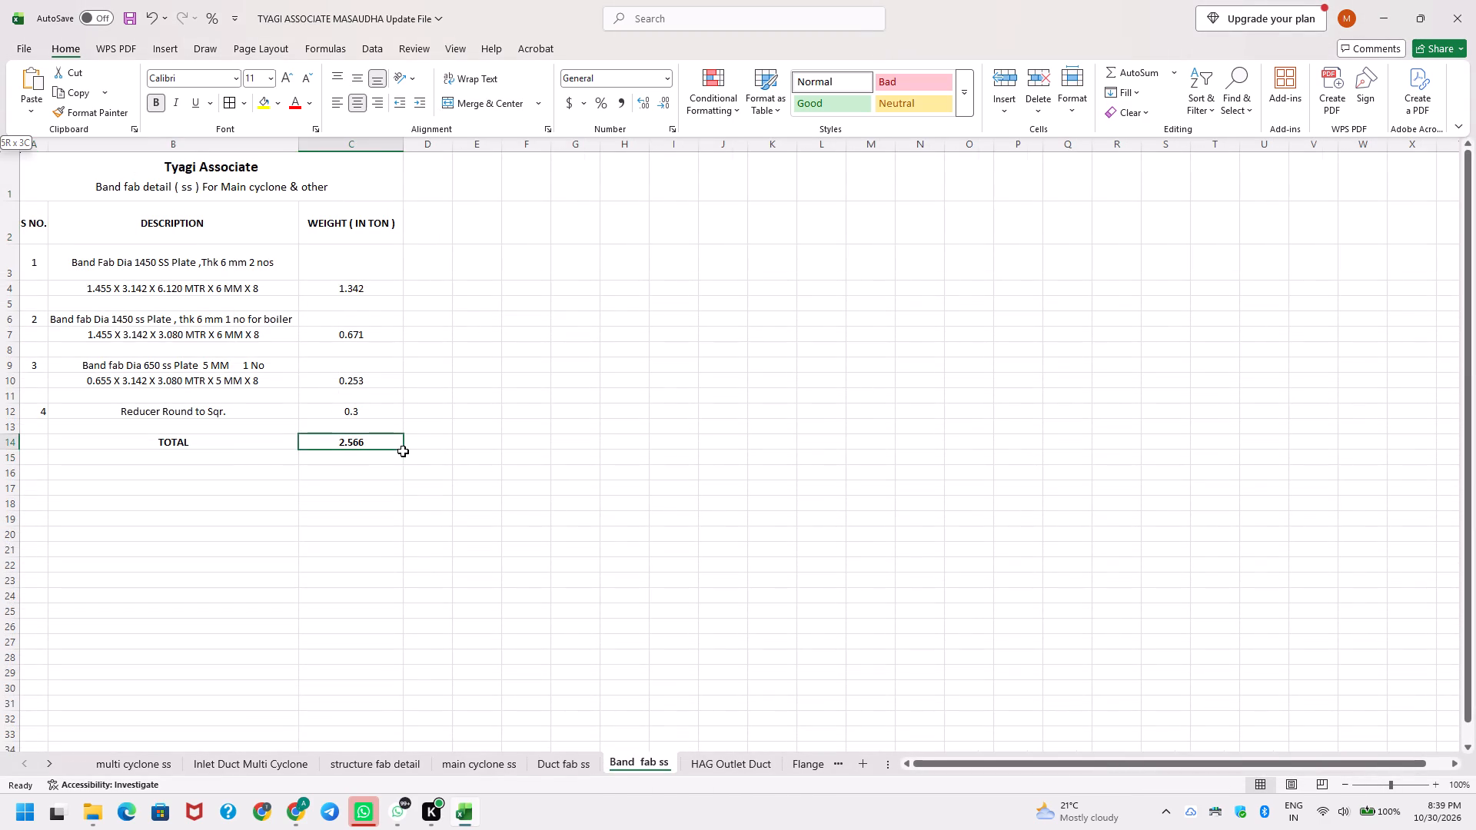
pyautogui.hotkey('ctrl', 'shift', 'Left')
pyautogui.hotkey('ctrl', 'shift', 'Up')
pyautogui.hotkey('ctrl', 'shift', 'Left')
pyautogui.hotkey('ctrl', 'shift', 'Up')
pyautogui.hotkey('ctrl', 'shift', 'Up')
pyautogui.hotkey('ctrl', 'shift', 'Up')
pyautogui.hotkey('ctrl', 'shift', 'Up')
pyautogui.hotkey('ctrl', 'shift', 'Up')
pyautogui.hotkey('ctrl', 'shift', 'Up')
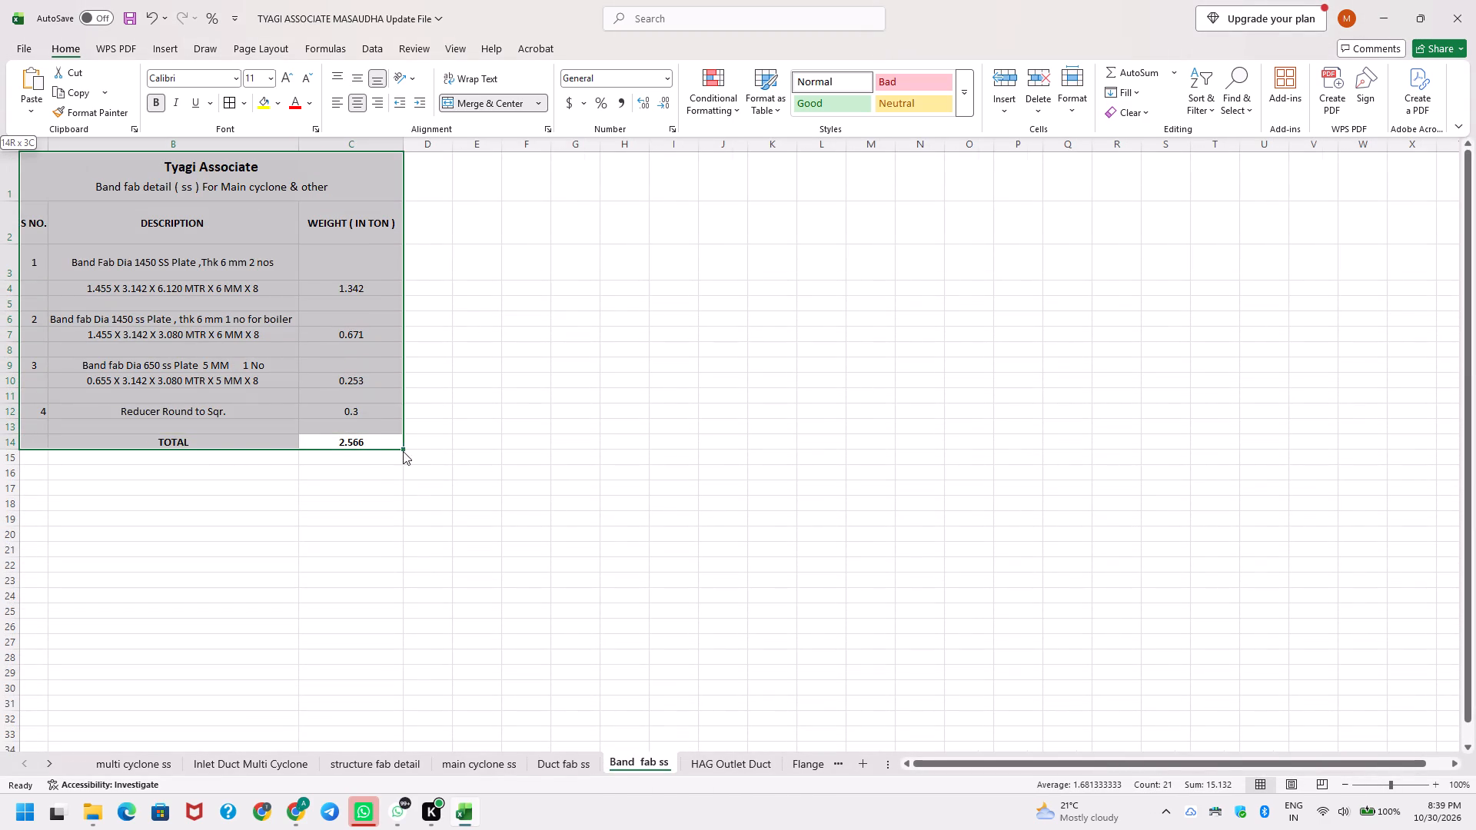
pyautogui.write('hba')
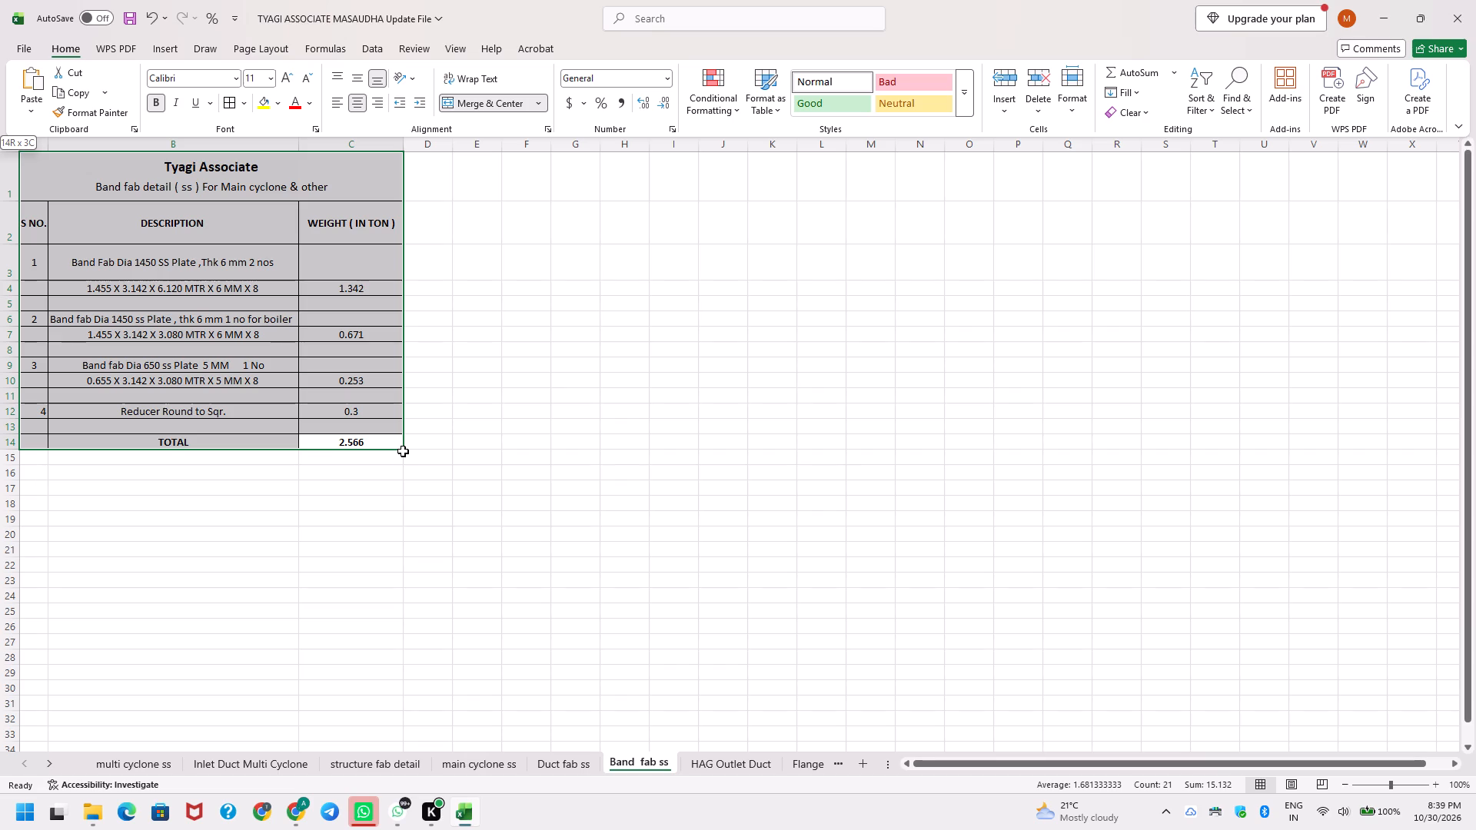
# Send the selected band table to Microsoft Print to PDF.
pyautogui.hotkey('ctrl', 'p')
pyautogui.click(184, 122)
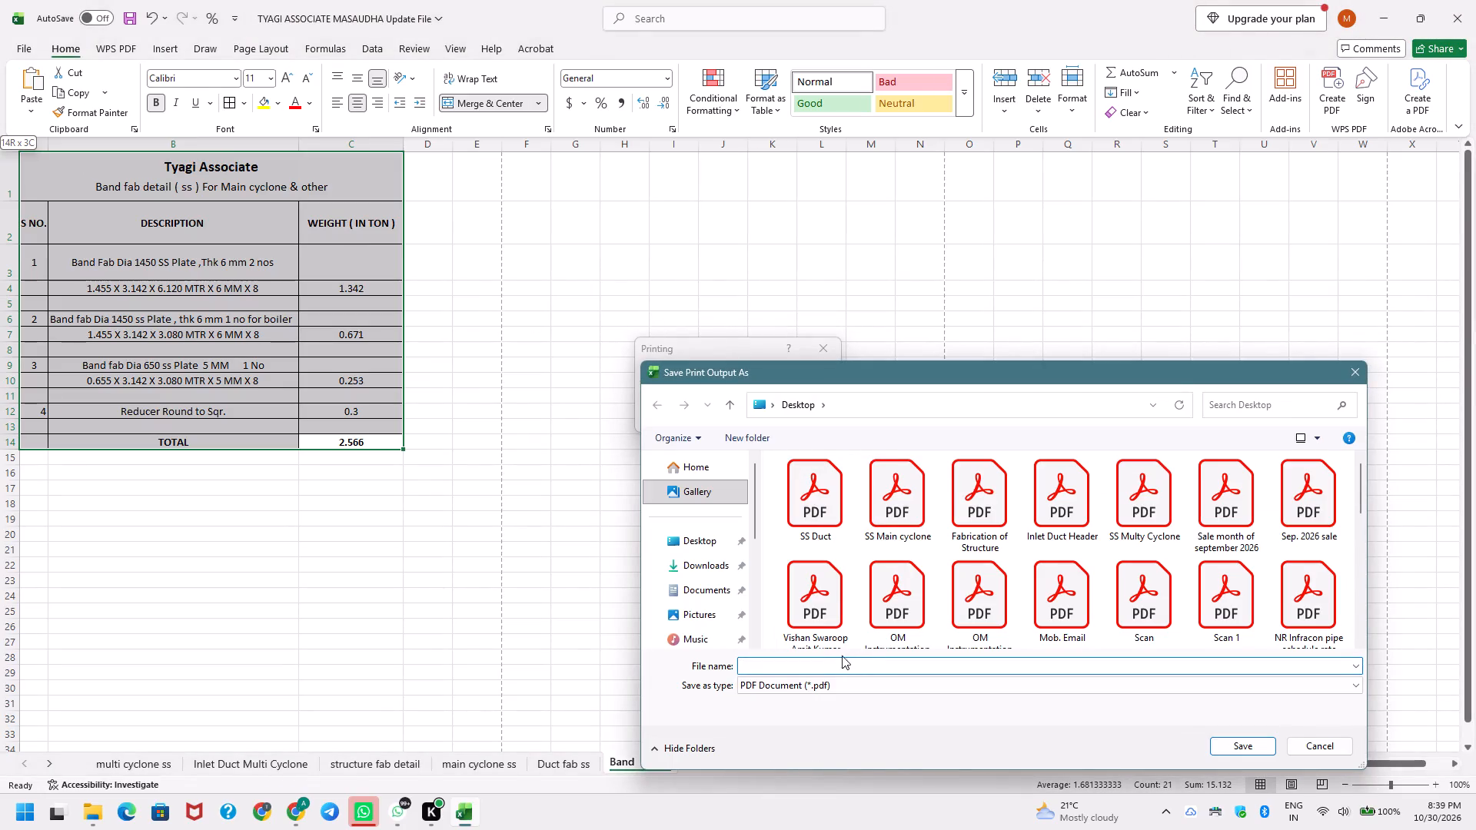
# Open the K M Particle Boards advance payment 29.10.2026 PDF, check how its work items are worded, and return to the workbook.
pyautogui.hotkey('alt', 'Tab')
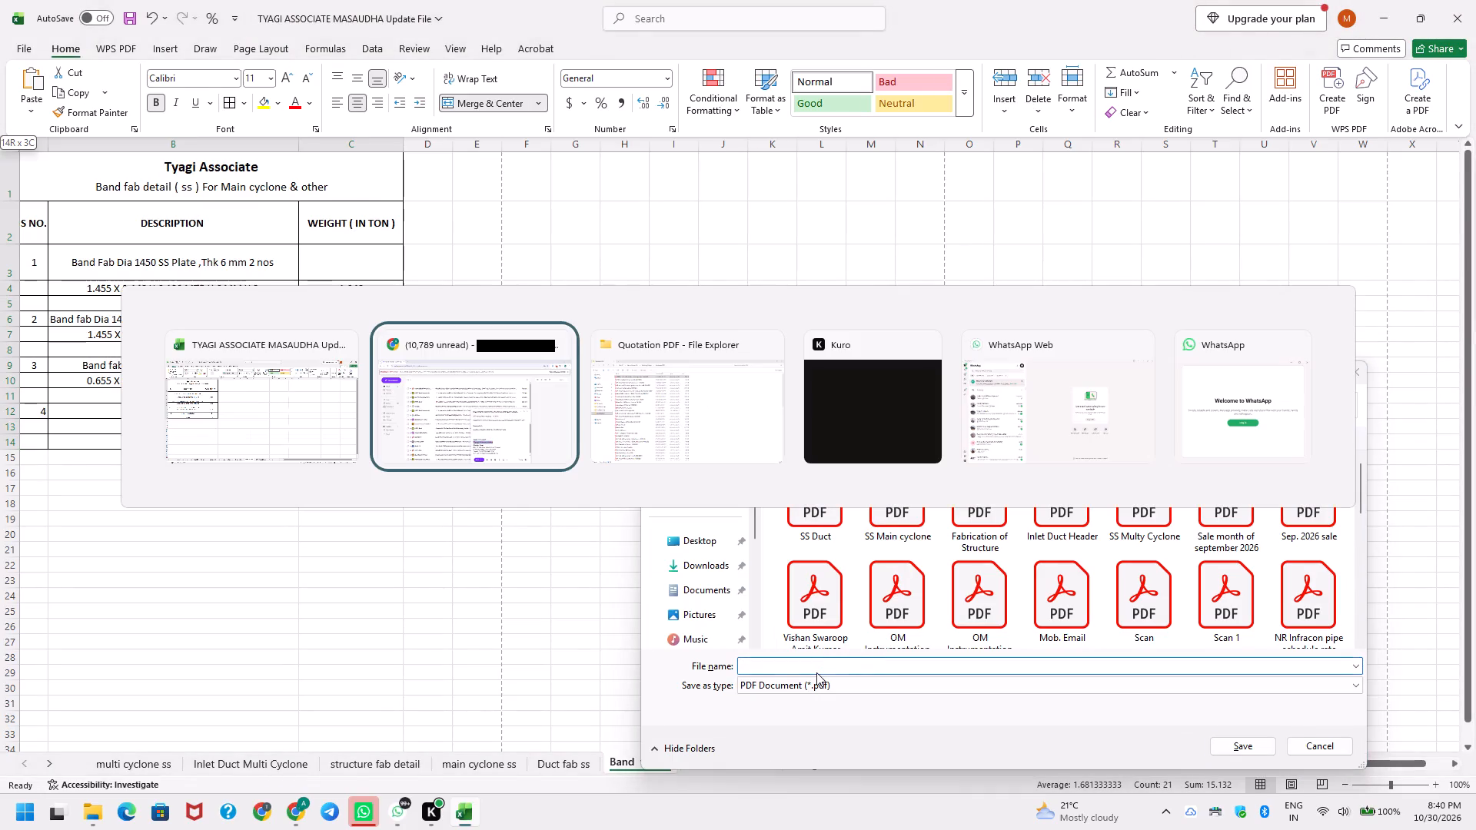
pyautogui.hotkey('alt', 'Tab')
pyautogui.hotkey('alt', 'Tab')
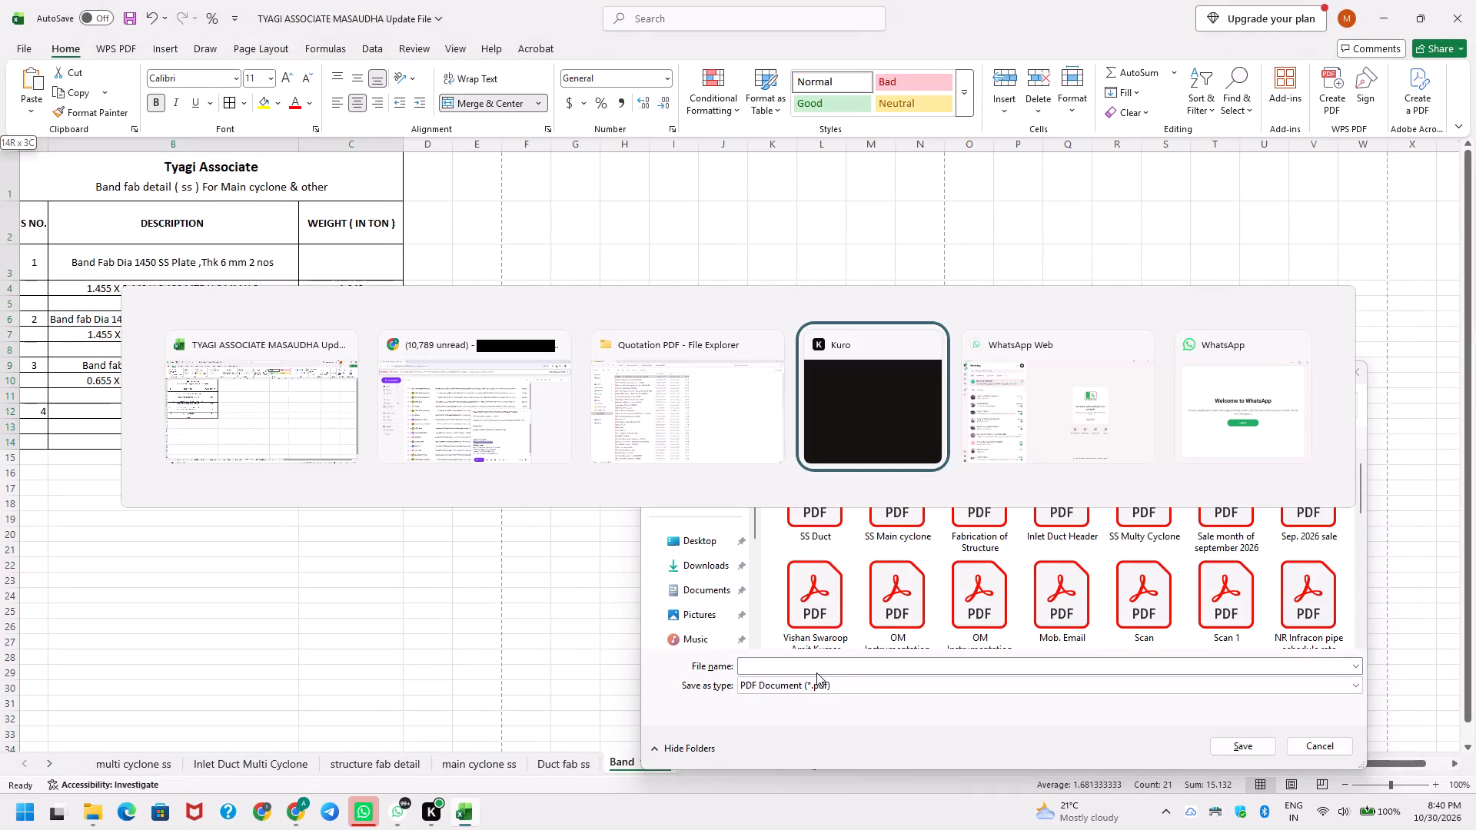
pyautogui.hotkey('alt', 'shift', 'Tab')
pyautogui.press('Return')
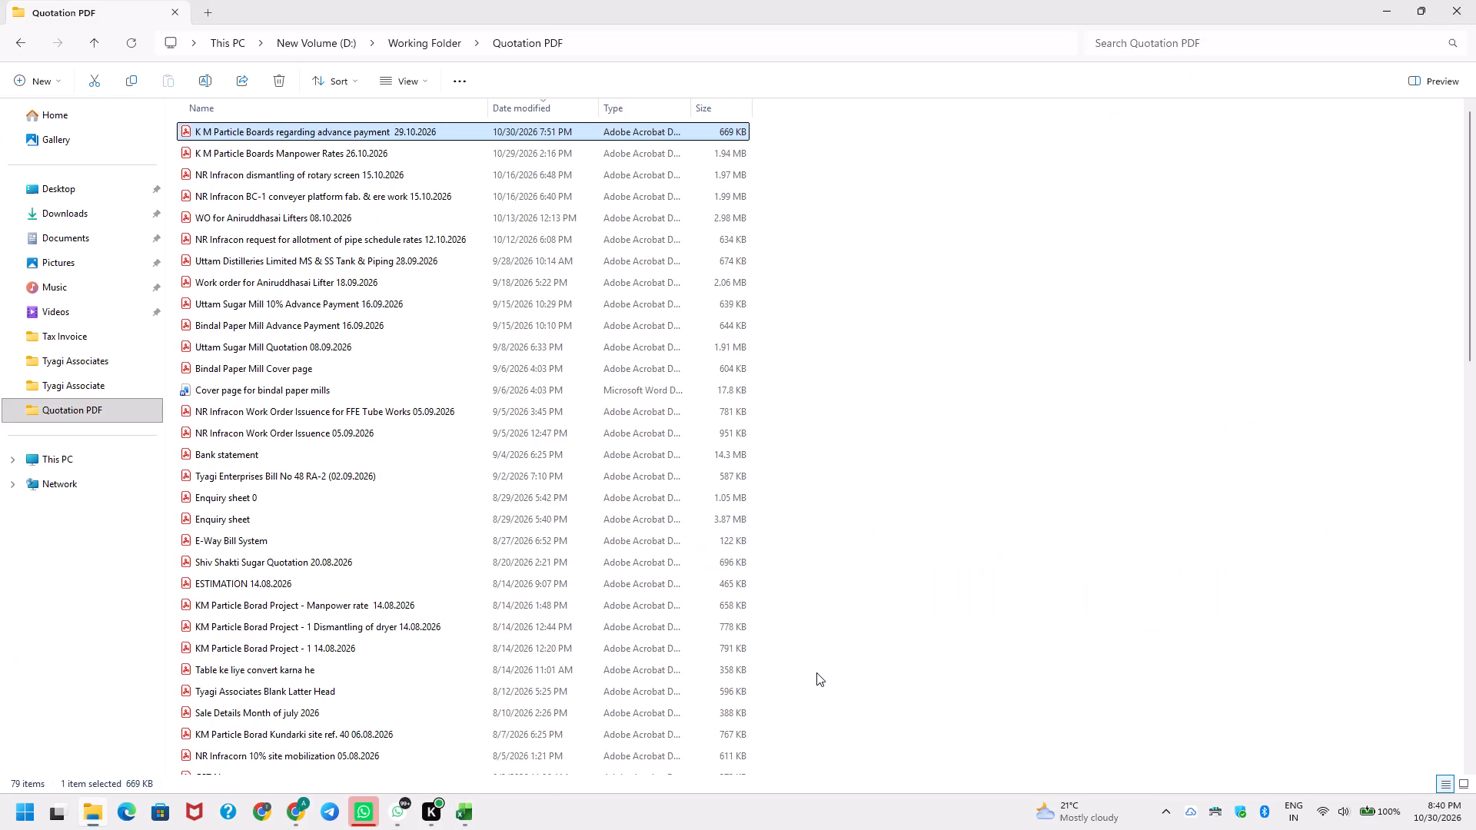
pyautogui.scroll(-2, 948, 573)
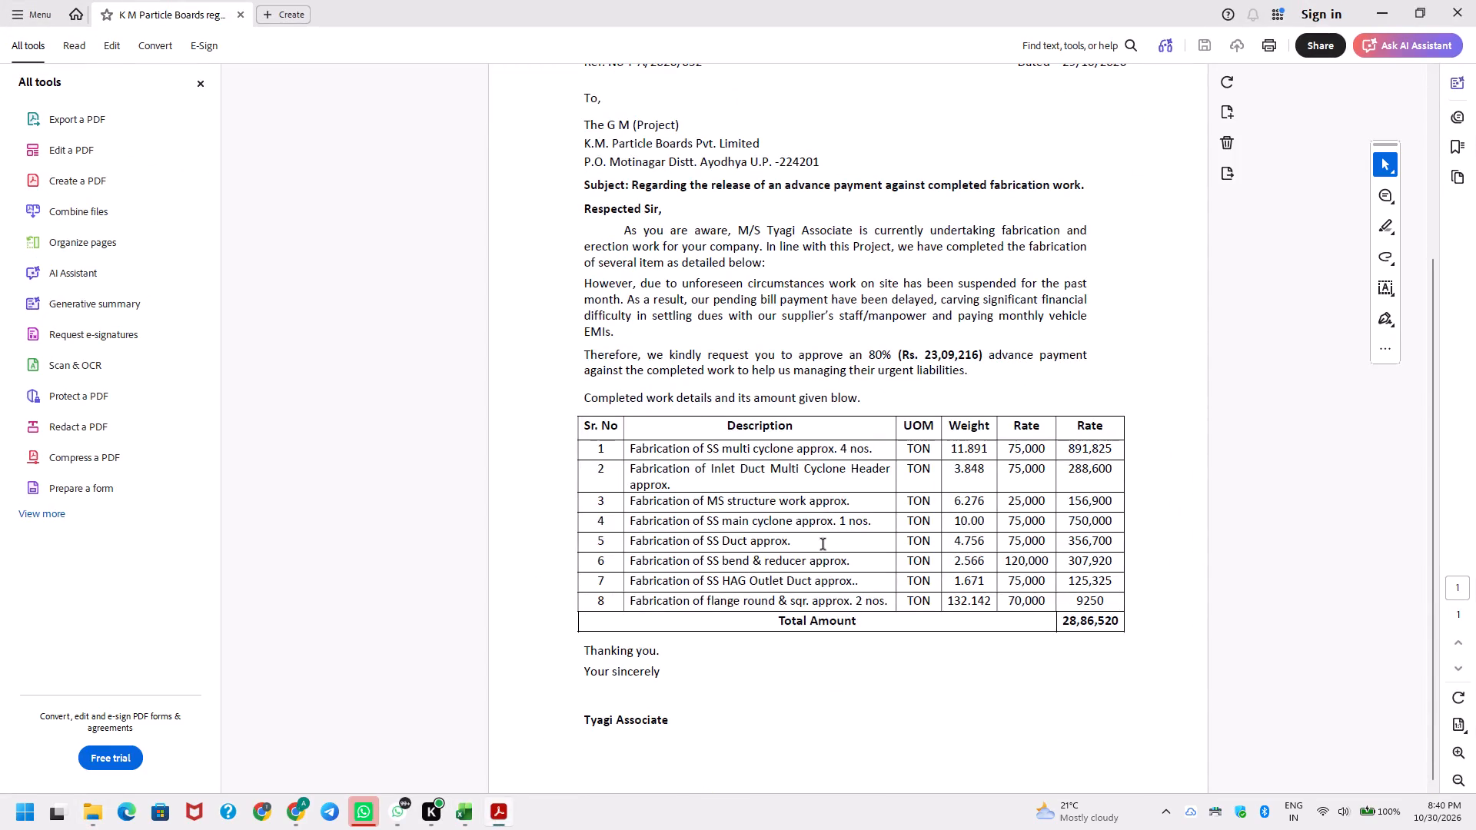
pyautogui.hotkey('alt', 'Tab')
pyautogui.hotkey('alt', 'Tab')
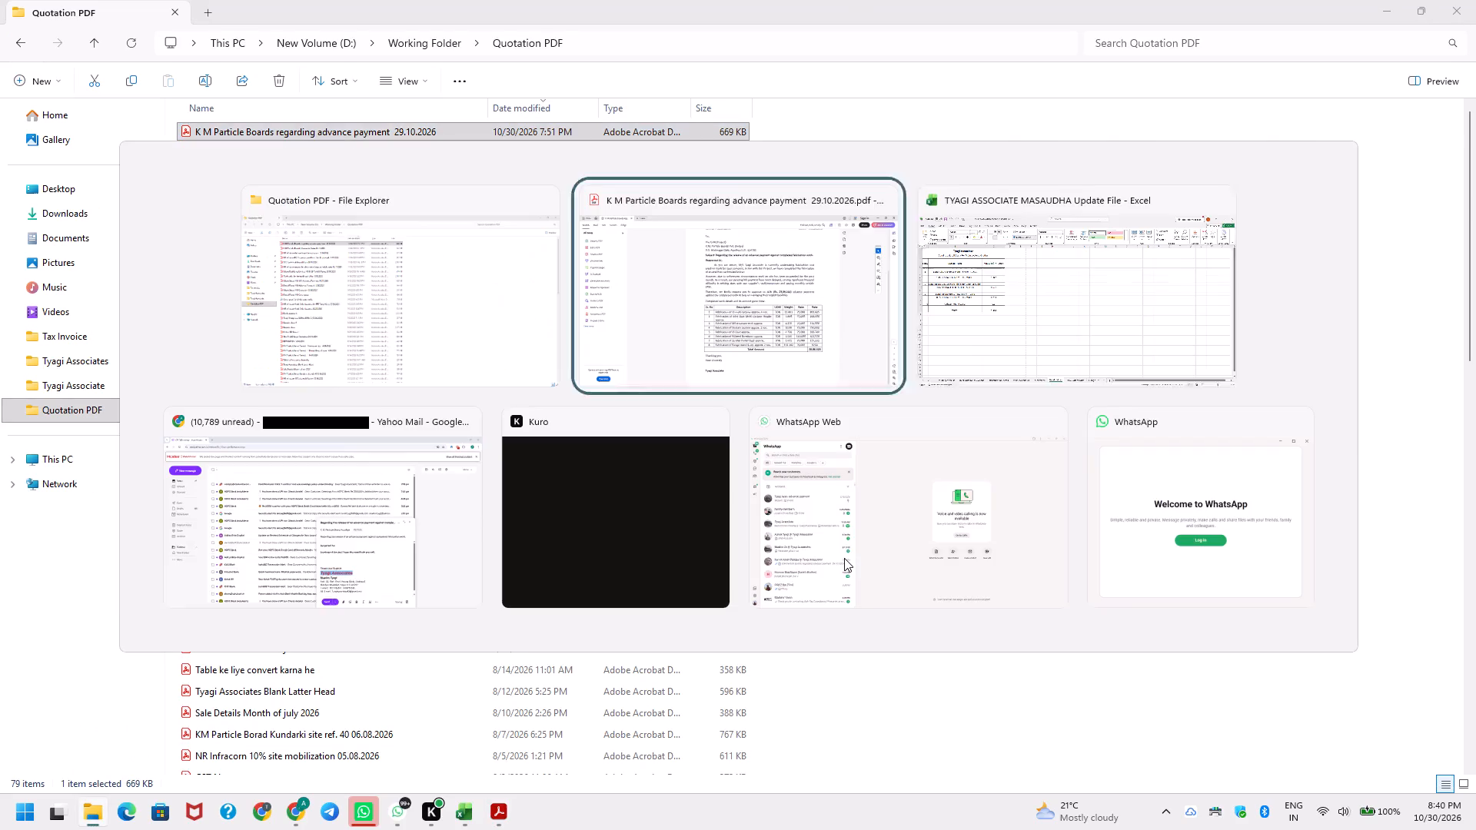
pyautogui.hotkey('alt', 'Tab')
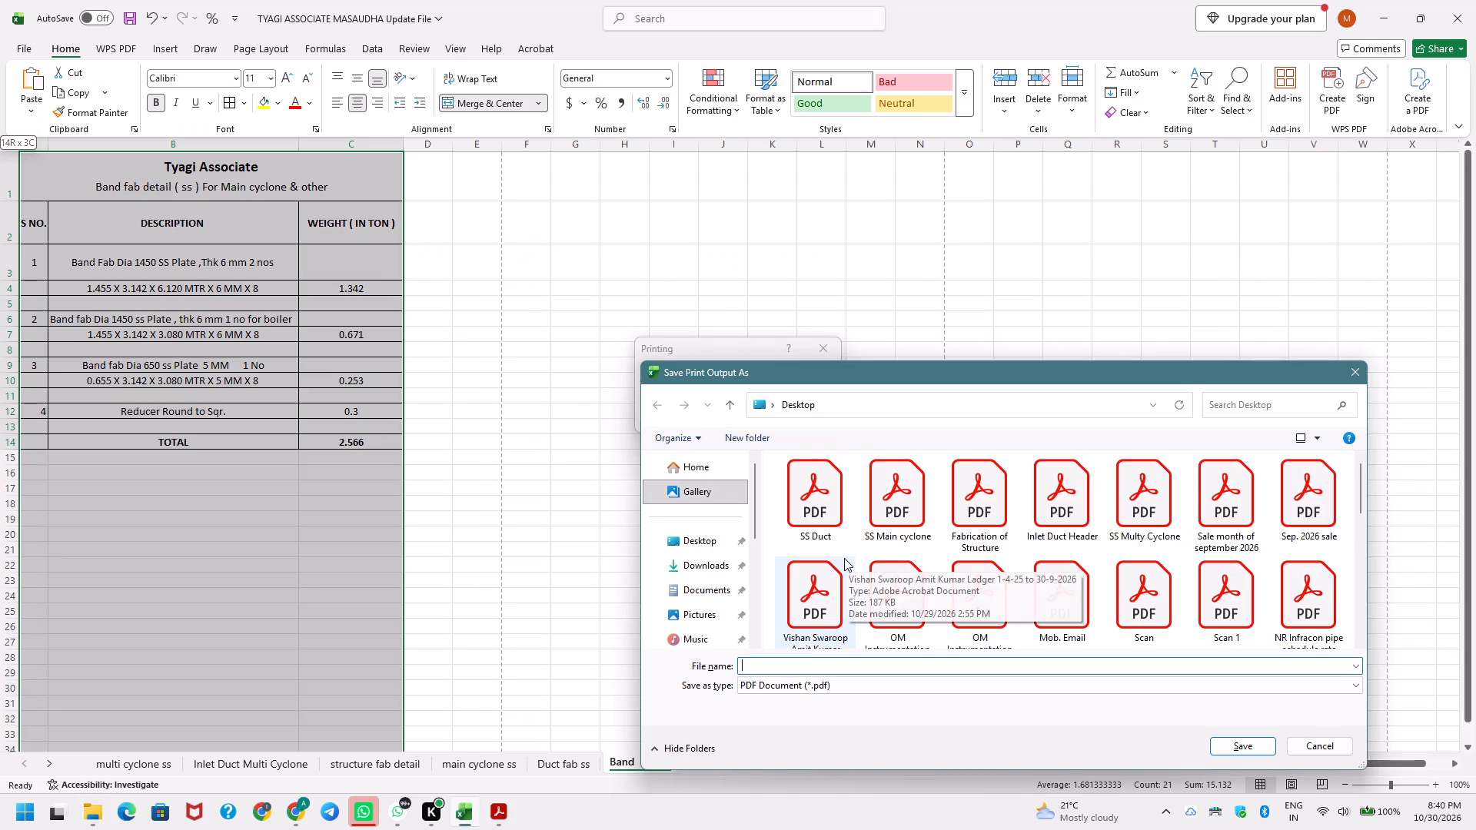
# Save the band table's PDF output as Bend Reducer on the Desktop, and save the workbook.
pyautogui.write('Benf')
pyautogui.press('BackSpace')
pyautogui.write('d Reducer')
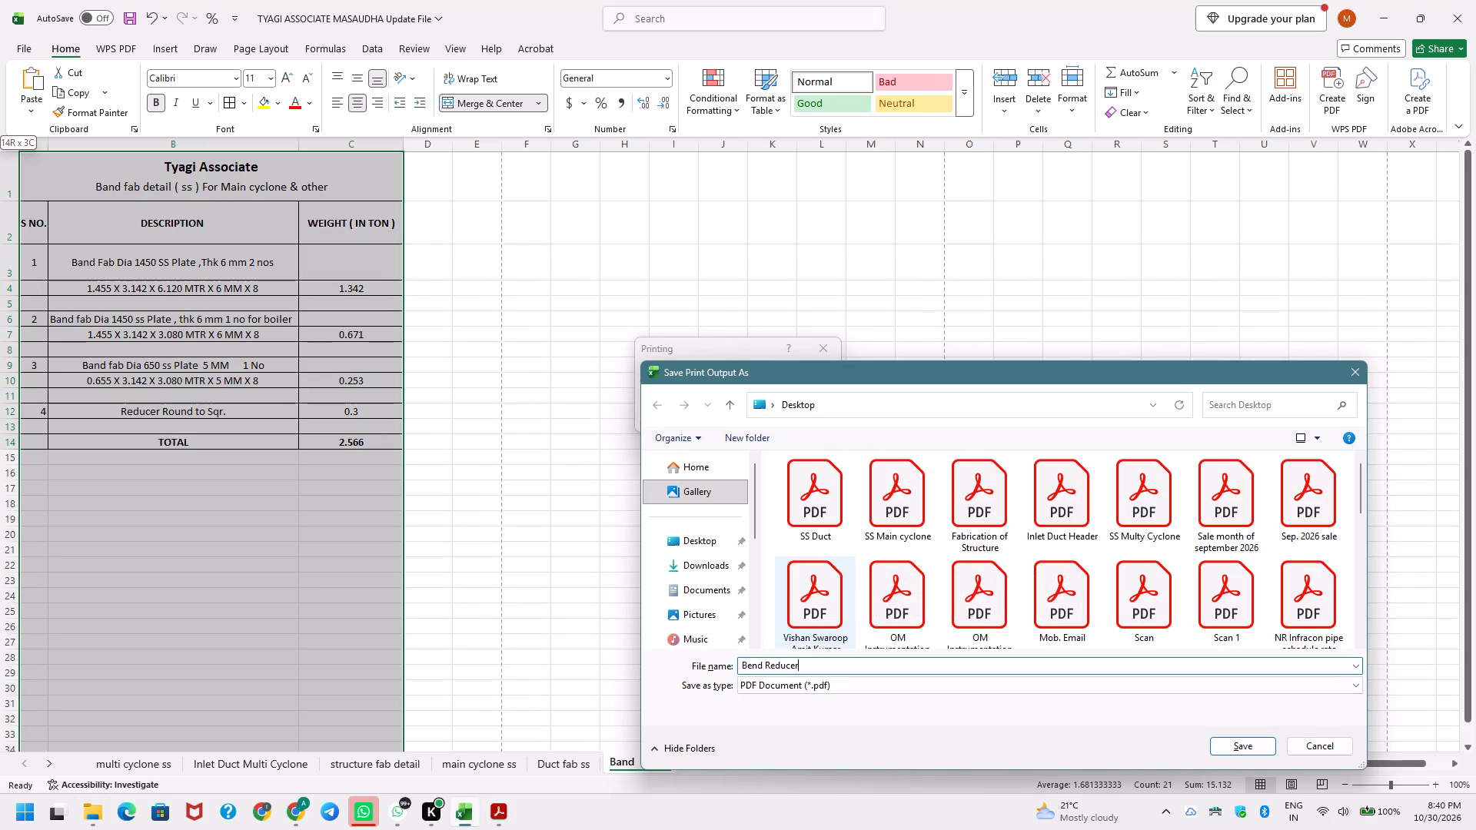
pyautogui.press('Return')
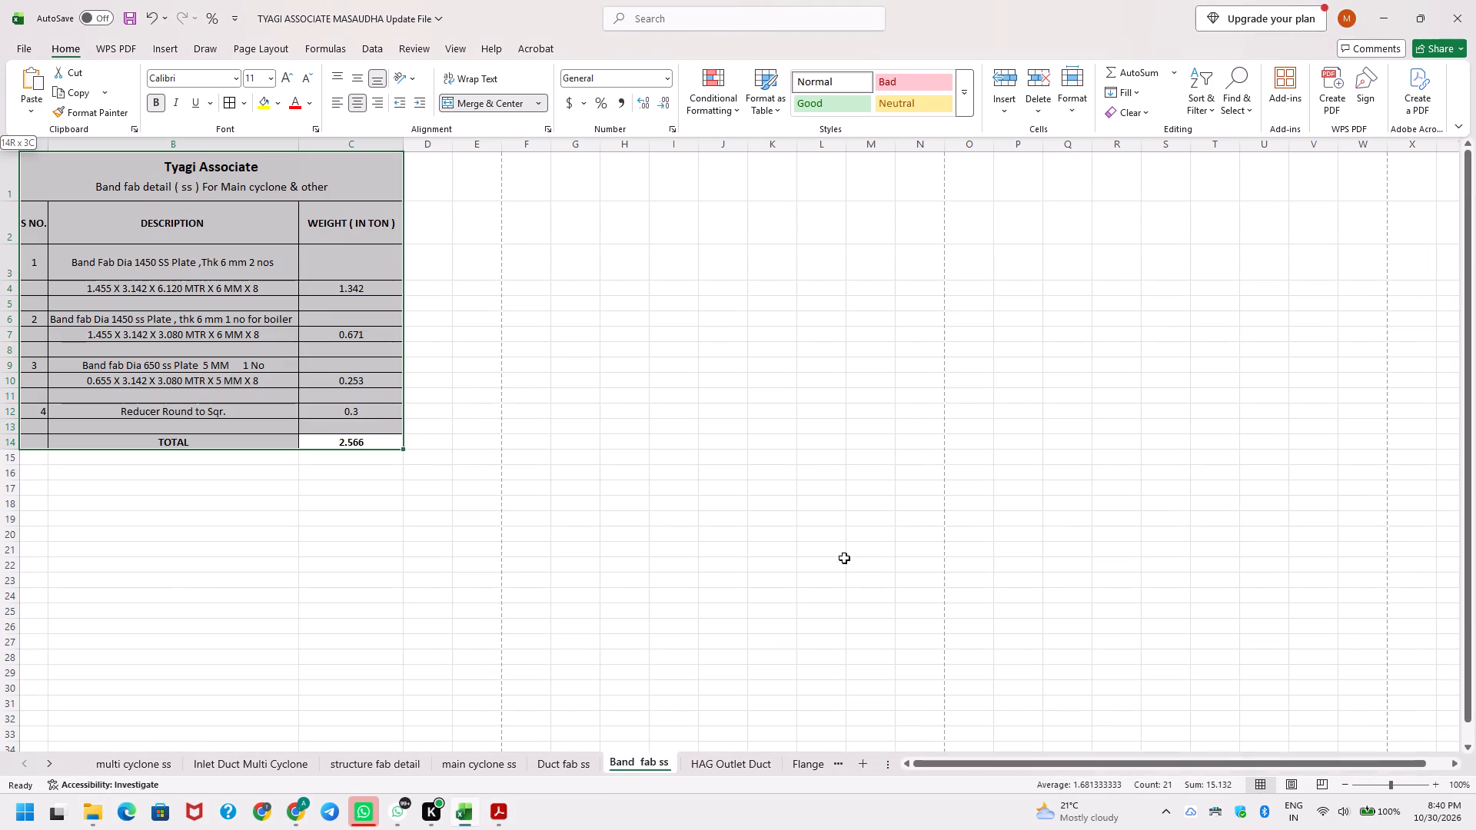
pyautogui.hotkey('ctrl', 's')
# Go to the HAG Outlet Duct sheet and apply all borders to its table, A1:D18.
pyautogui.hotkey('ctrl', 'pagedown')
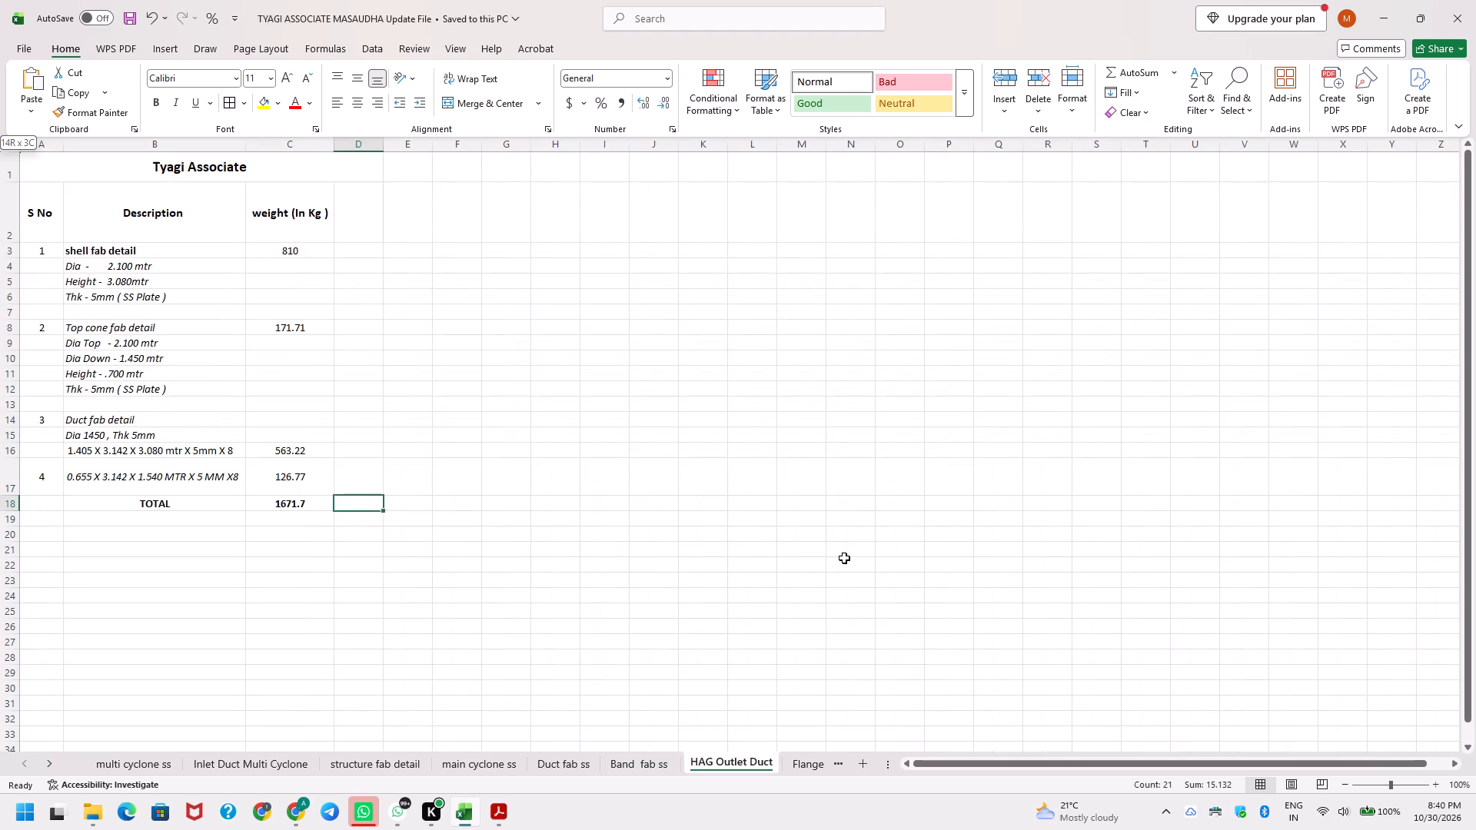
pyautogui.press('Left')
pyautogui.hotkey('ctrl', 'shift', 'Up')
pyautogui.hotkey('ctrl', 'shift', 'Left')
pyautogui.hotkey('ctrl', 'shift', 'Up')
pyautogui.hotkey('ctrl', 'shift', 'Up')
pyautogui.hotkey('ctrl', 'shift', 'Up')
pyautogui.hotkey('ctrl', 'shift', 'Up')
pyautogui.hotkey('ctrl', 'shift', 'Left')
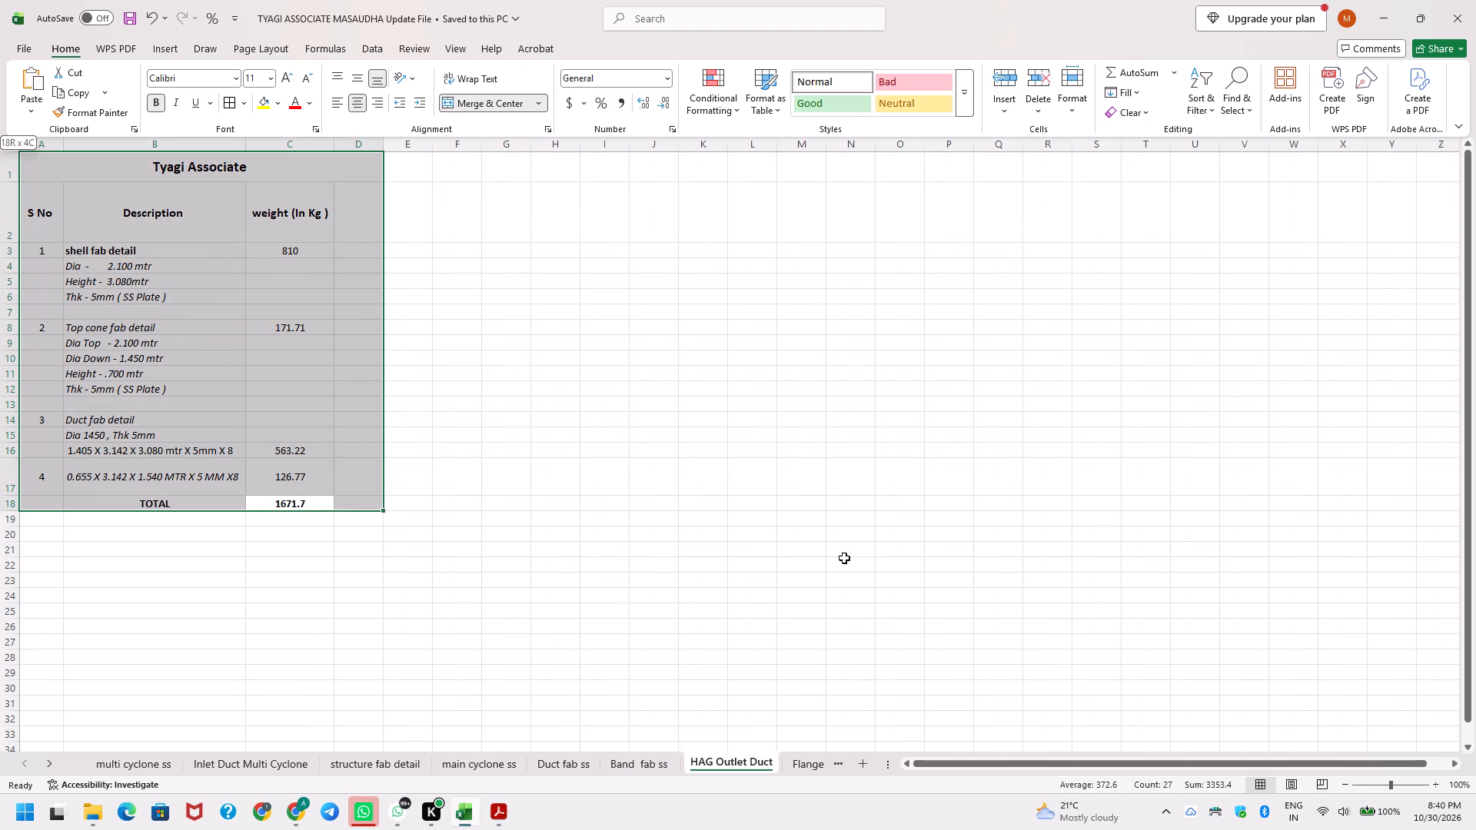
pyautogui.write('hba')
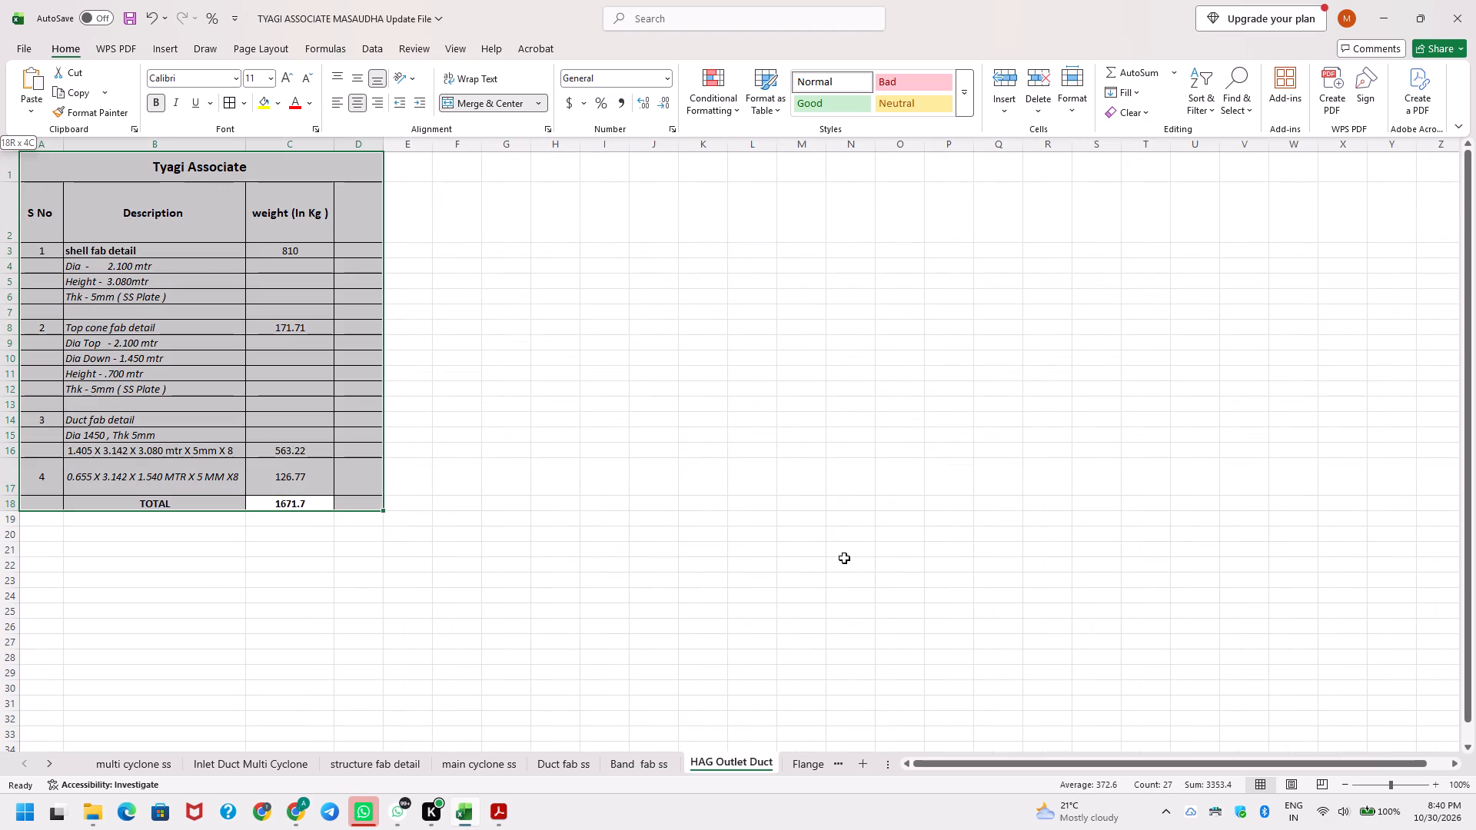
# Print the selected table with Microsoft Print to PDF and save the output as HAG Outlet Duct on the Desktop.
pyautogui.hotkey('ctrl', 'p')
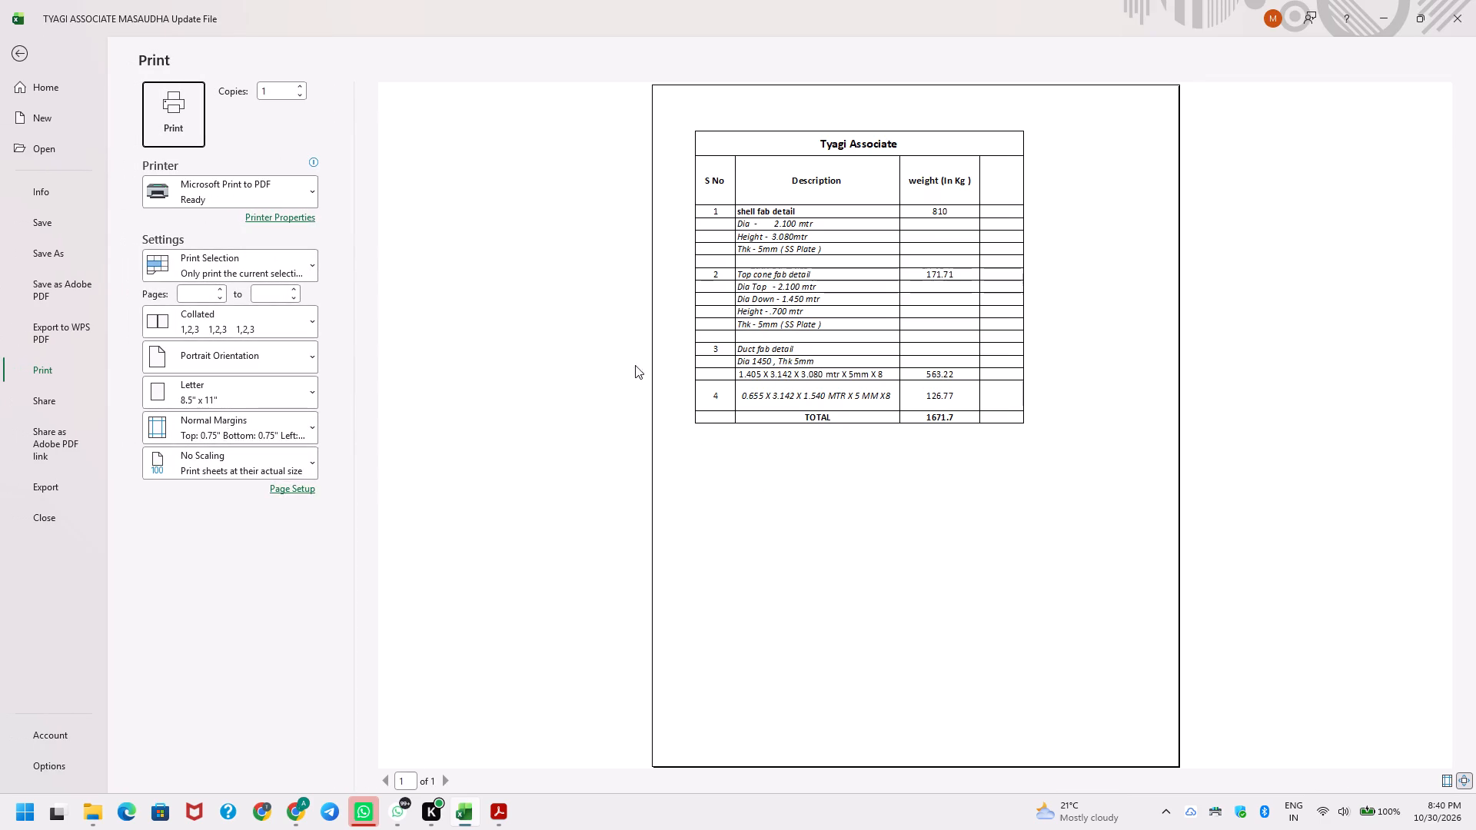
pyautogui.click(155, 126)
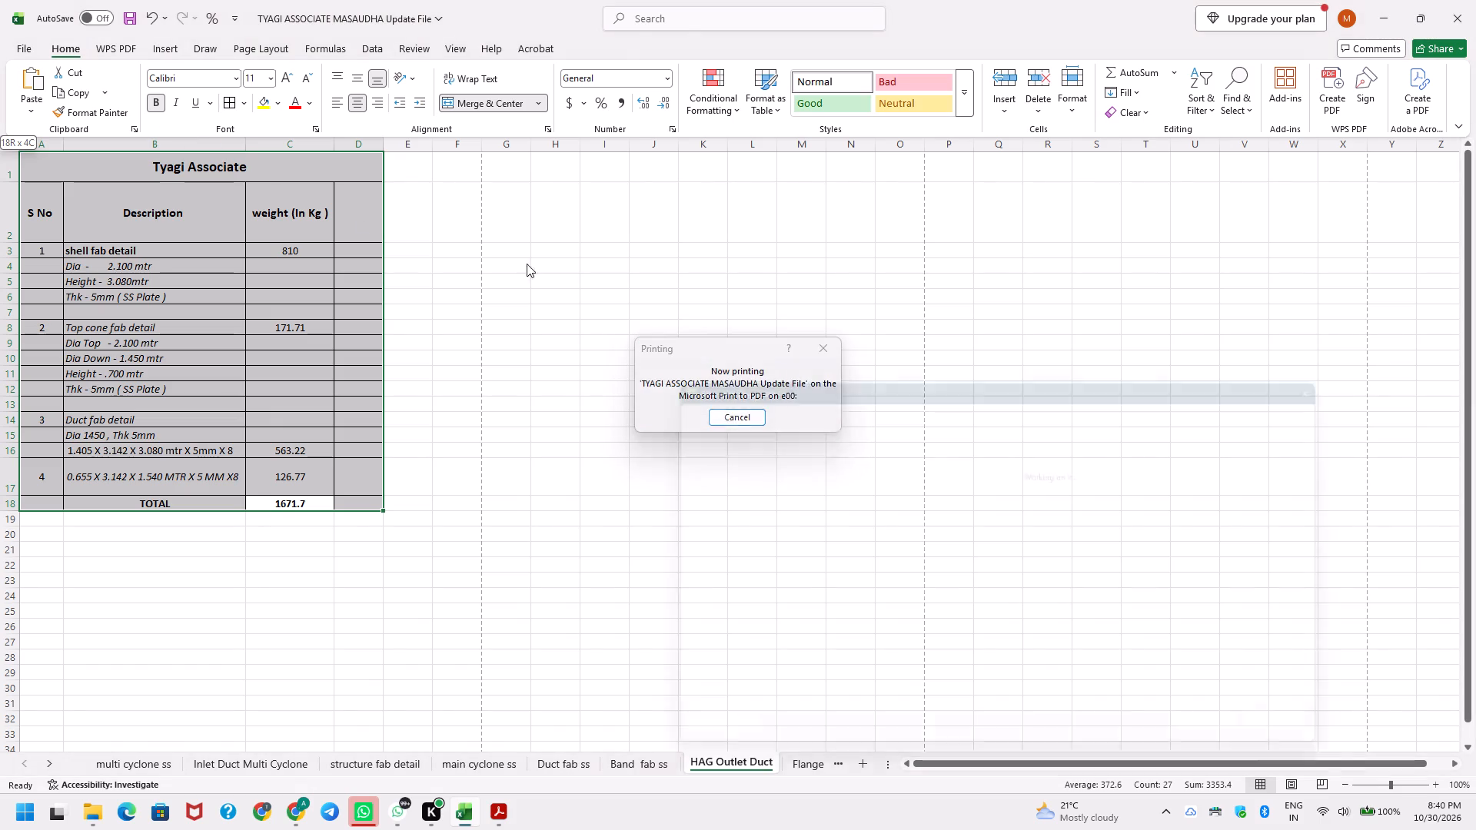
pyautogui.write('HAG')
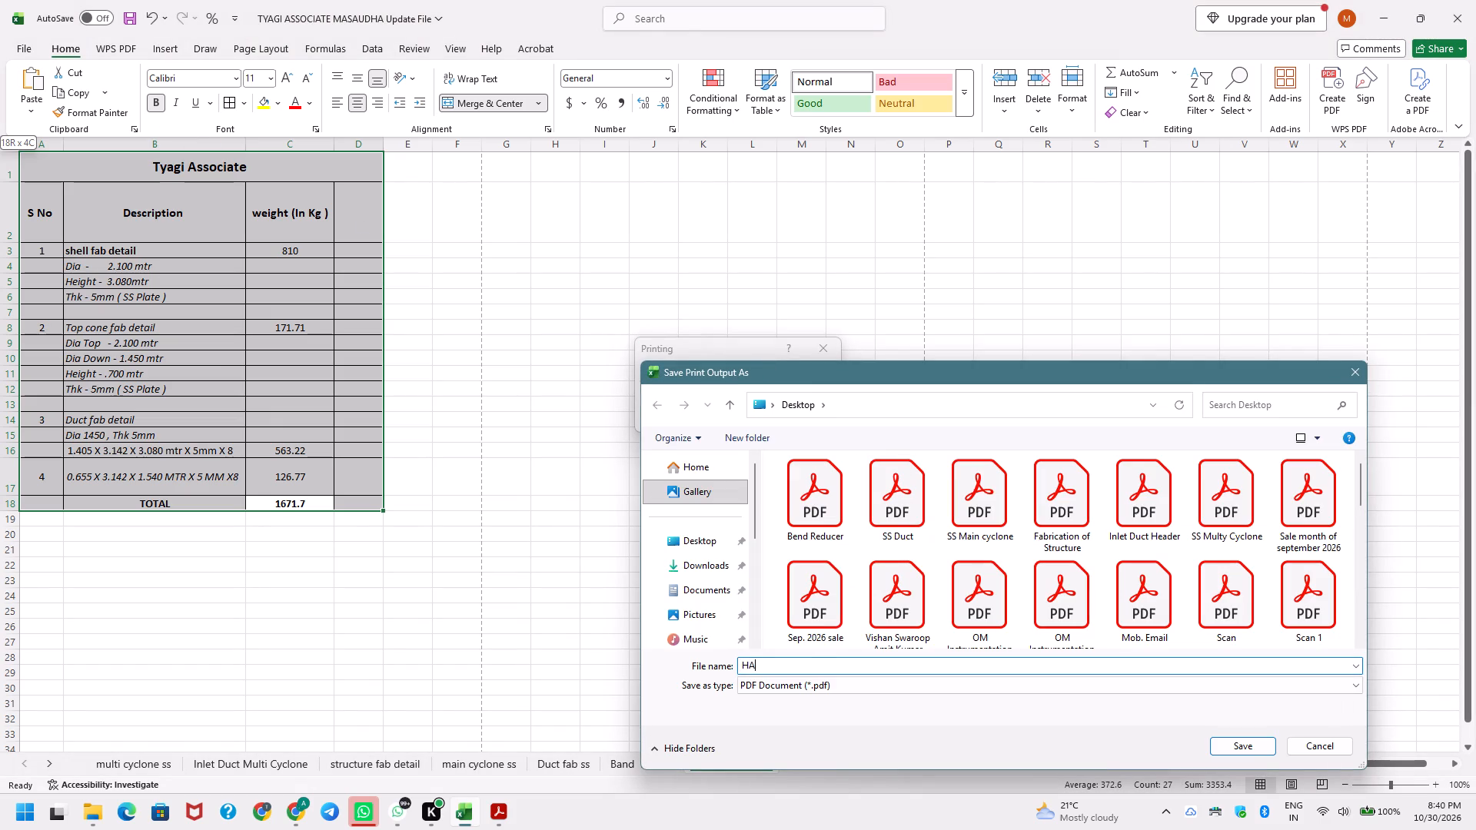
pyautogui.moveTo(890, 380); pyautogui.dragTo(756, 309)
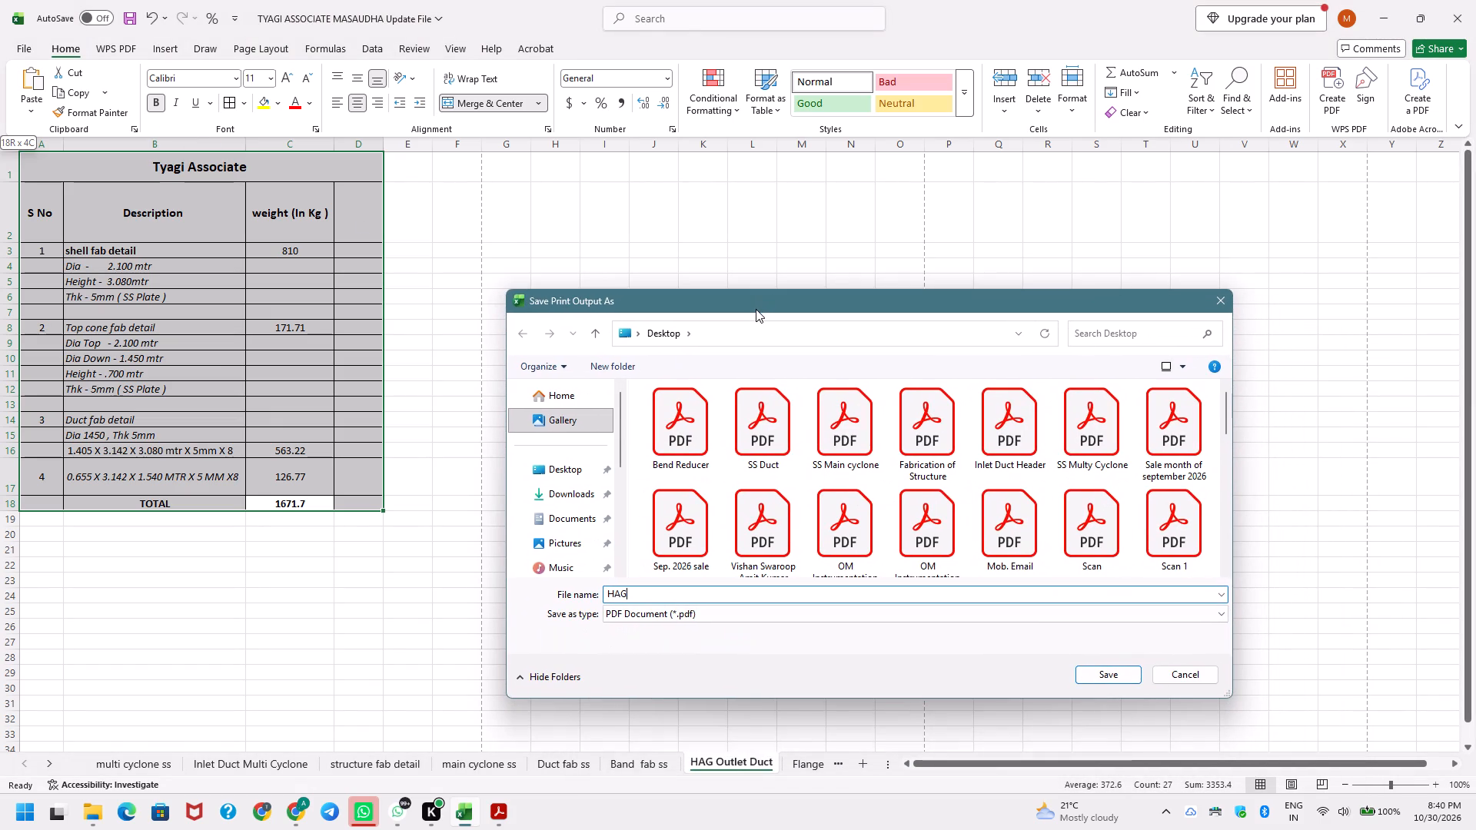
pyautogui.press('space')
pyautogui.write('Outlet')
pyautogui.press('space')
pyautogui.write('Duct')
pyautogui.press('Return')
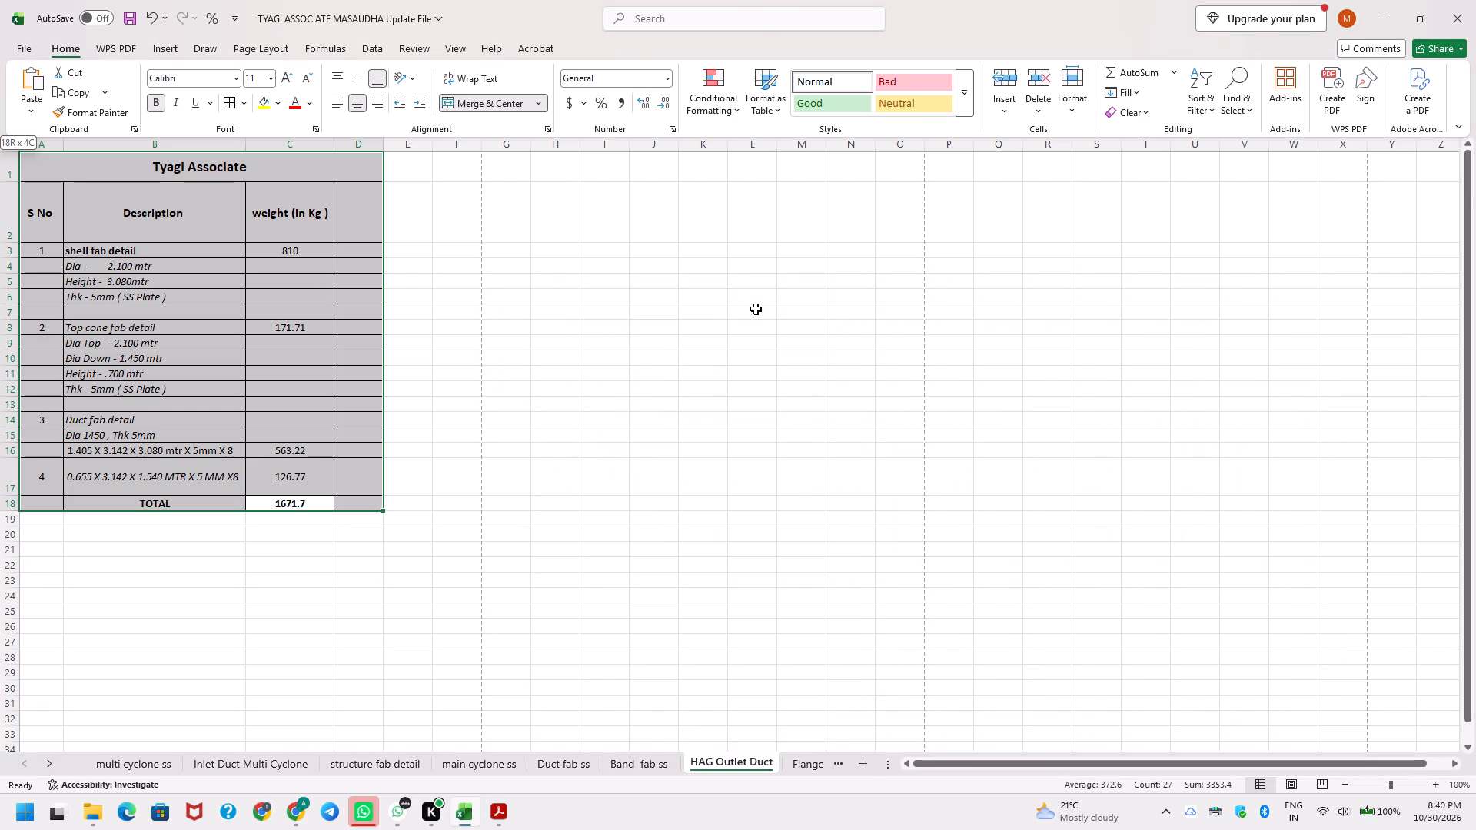
# Extend the table's title in row 1 to read Tyagi Associate HAG Outlet Duct.
pyautogui.click(263, 159)
pyautogui.doubleClick(263, 161)
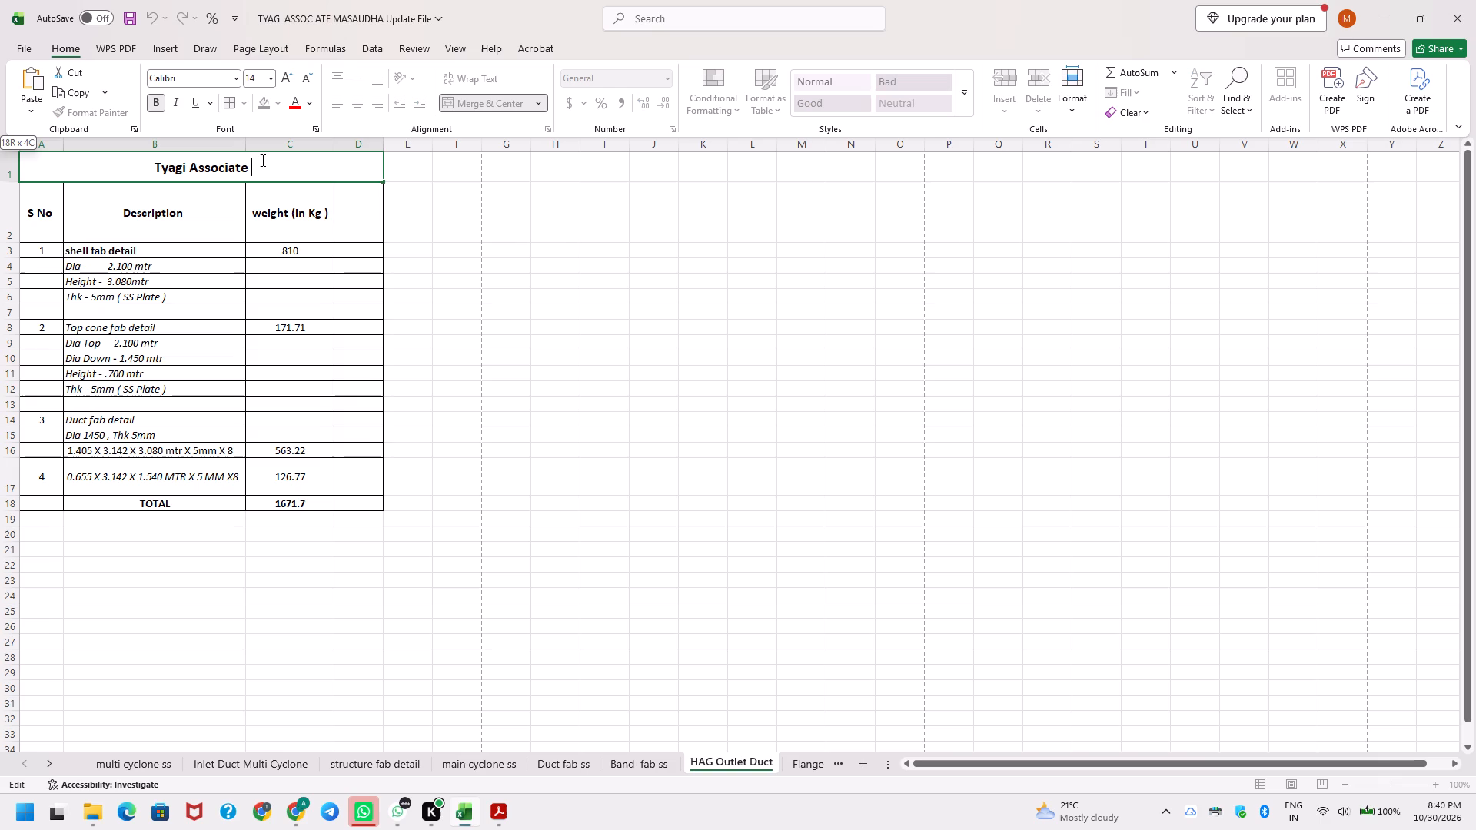
pyautogui.write('HAD')
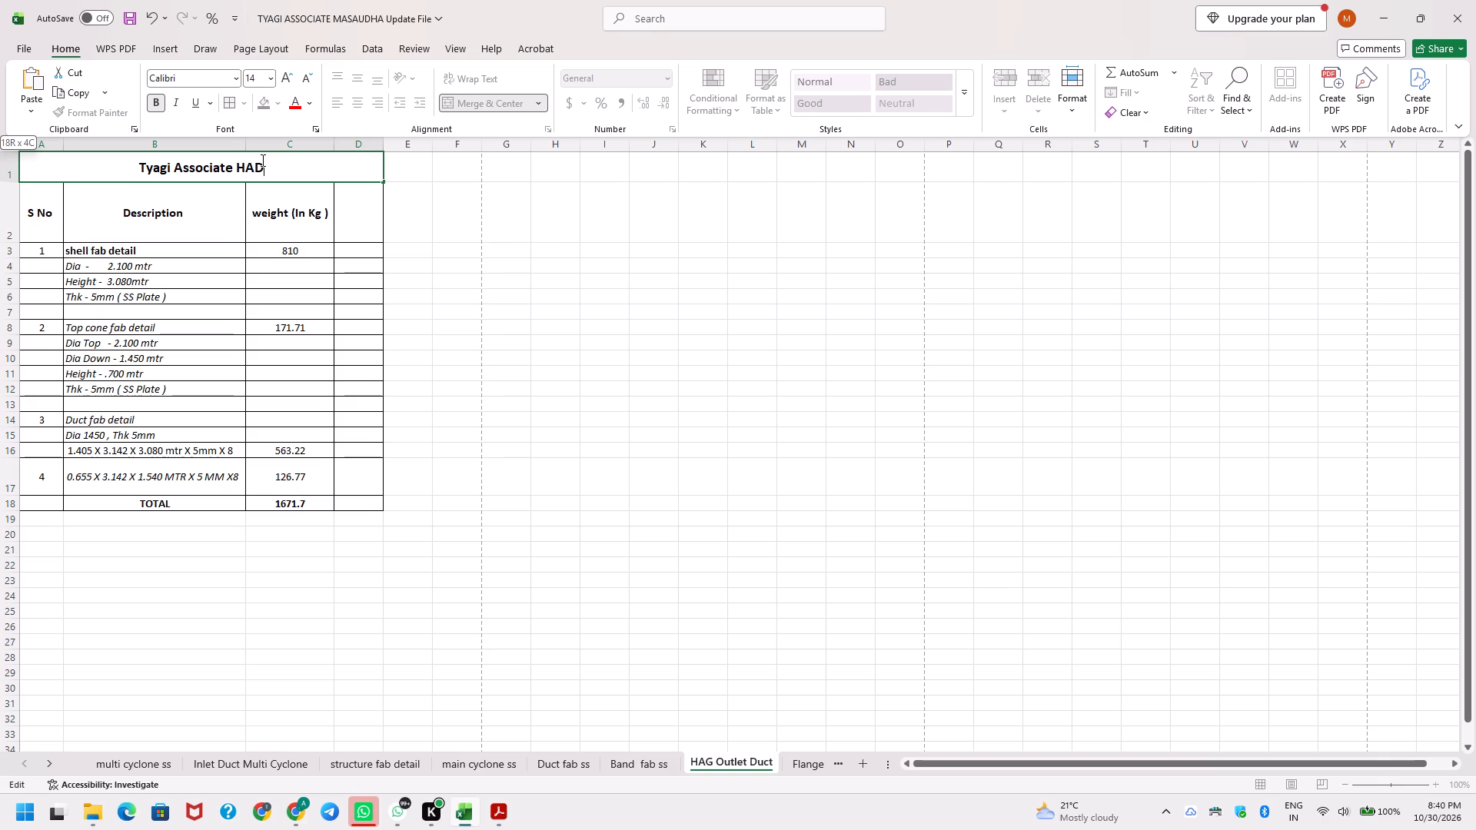
pyautogui.hotkey('shift', 'BackSpace')
pyautogui.hotkey('shift', 'g')
pyautogui.press('space')
pyautogui.write('OUT')
pyautogui.hotkey('shift', 'BackSpace')
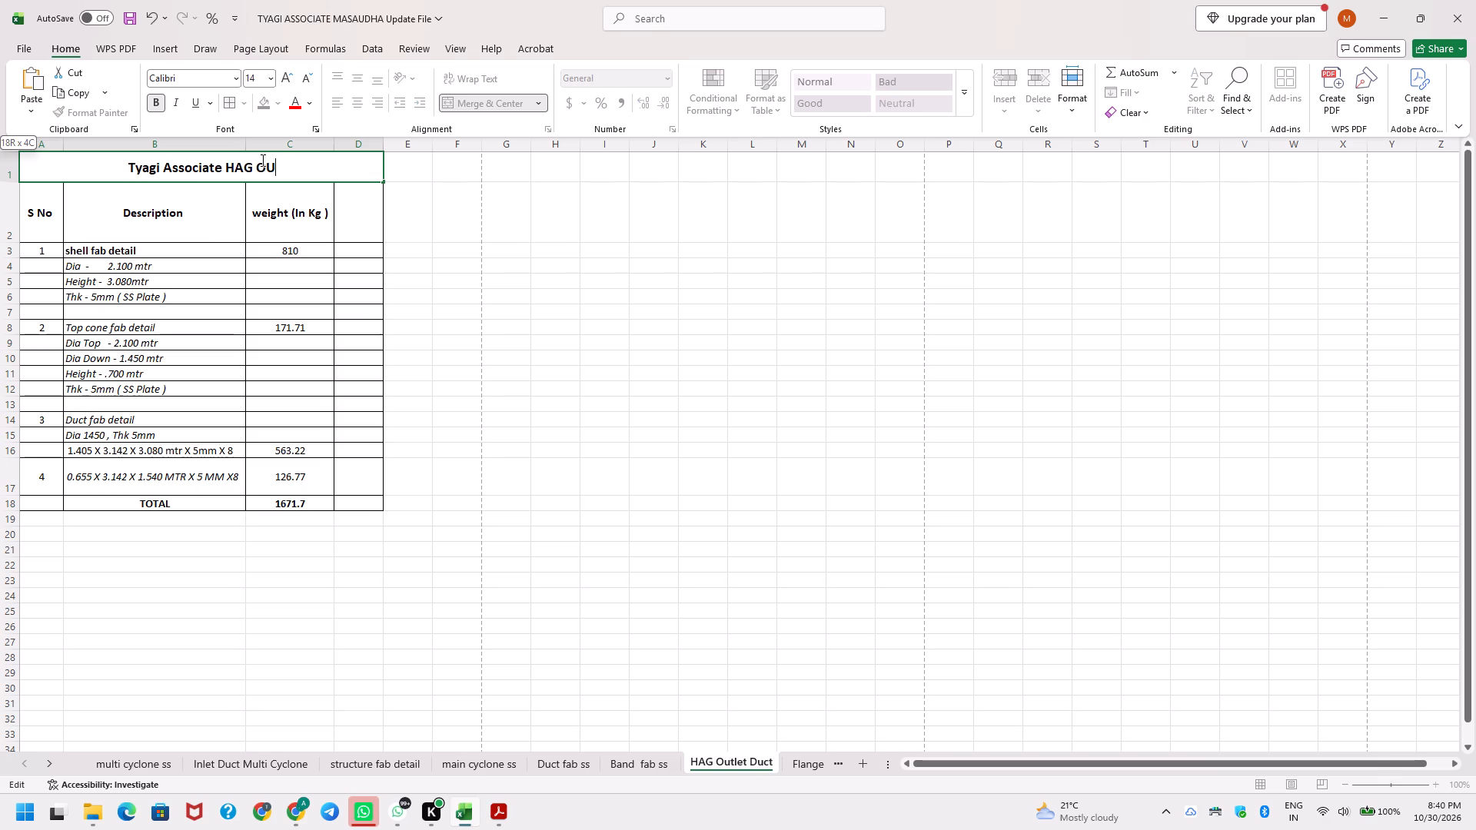
pyautogui.hotkey('shift', 'BackSpace')
pyautogui.write('ut')
pyautogui.write('let Duct')
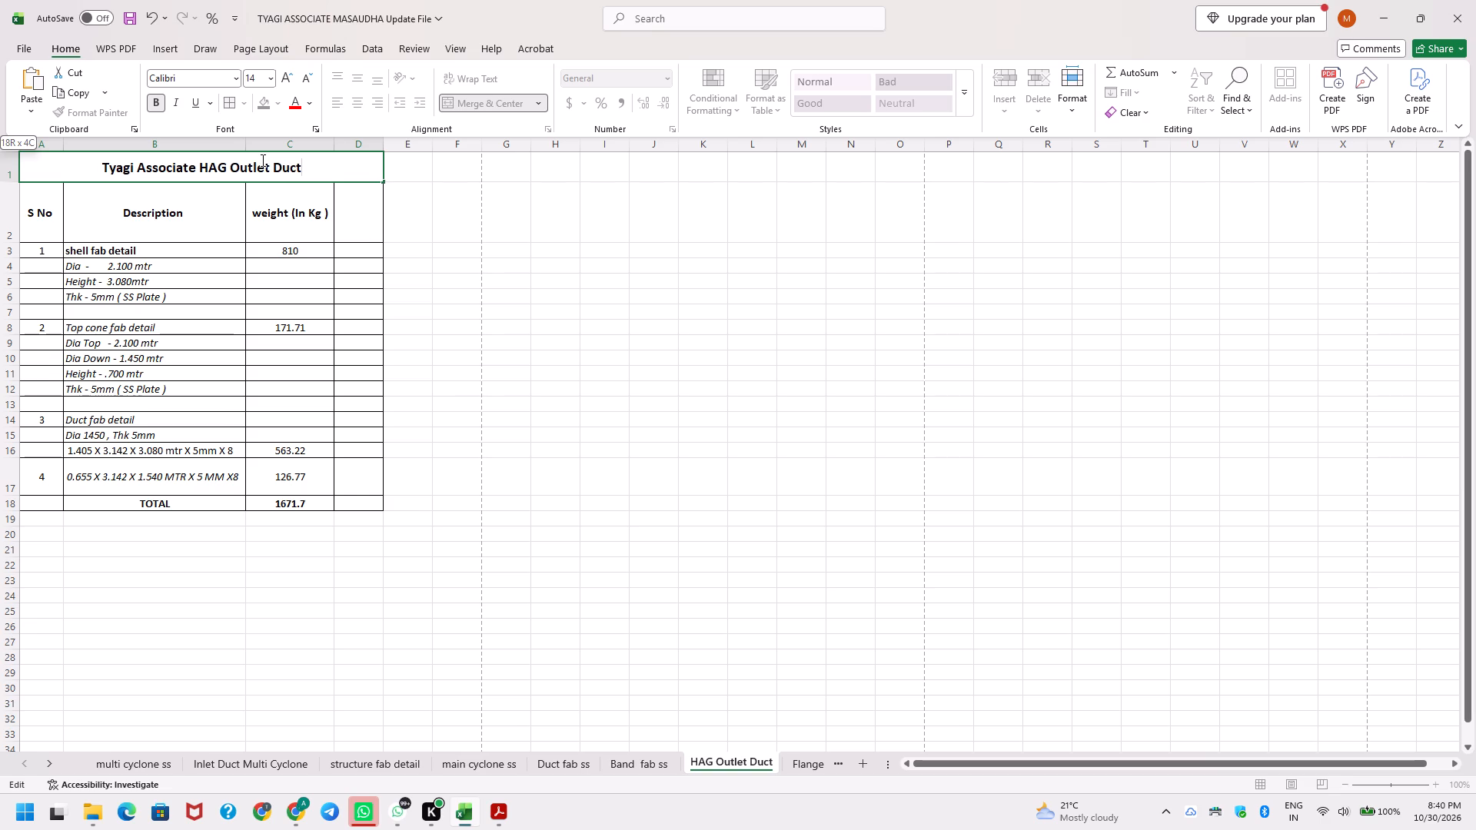
pyautogui.press('Return')
pyautogui.press('Up')
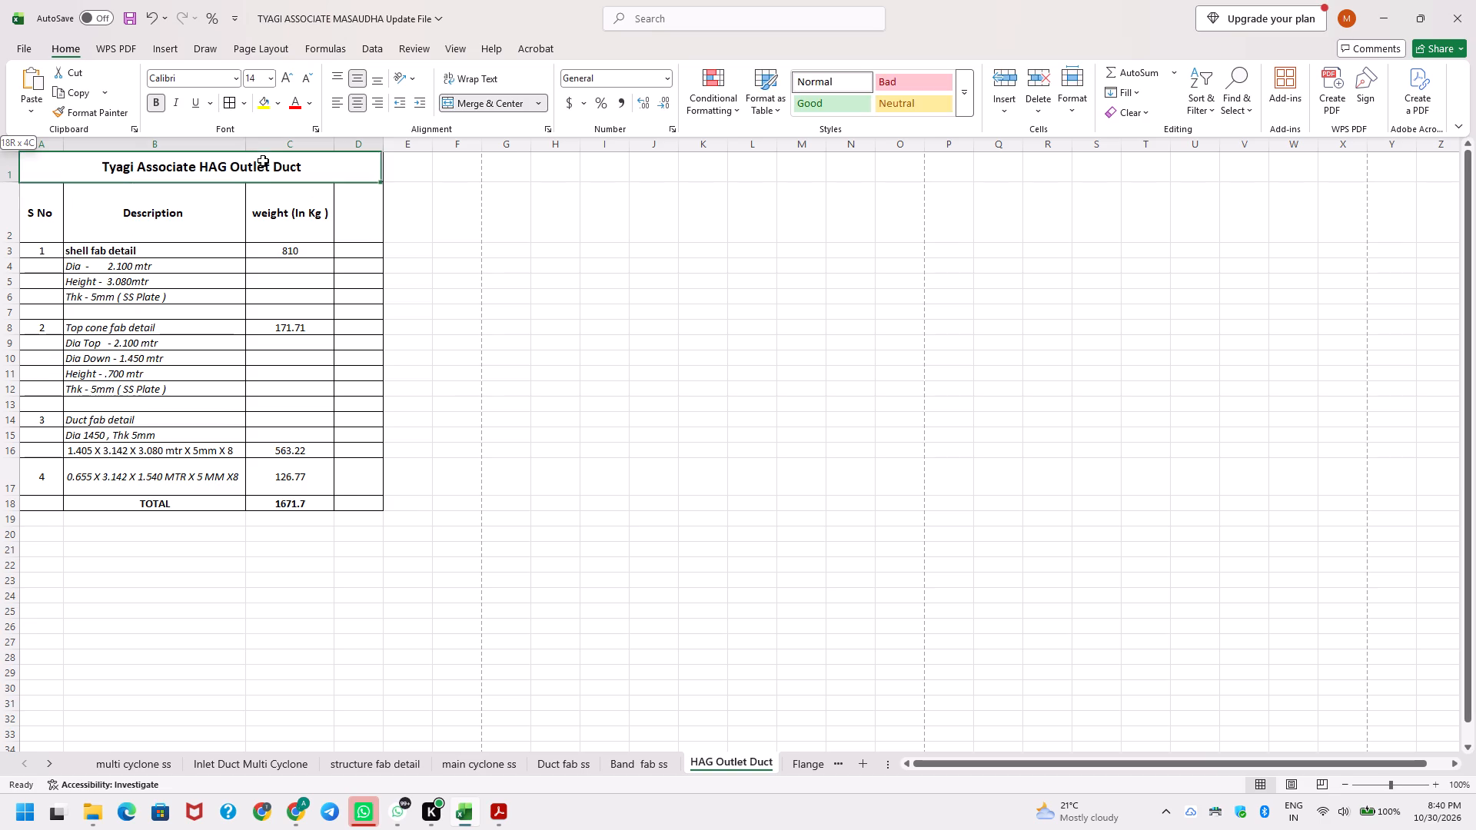
# Turn on text wrapping for the title cell and try to break the title before HAG.
pyautogui.write('hw')
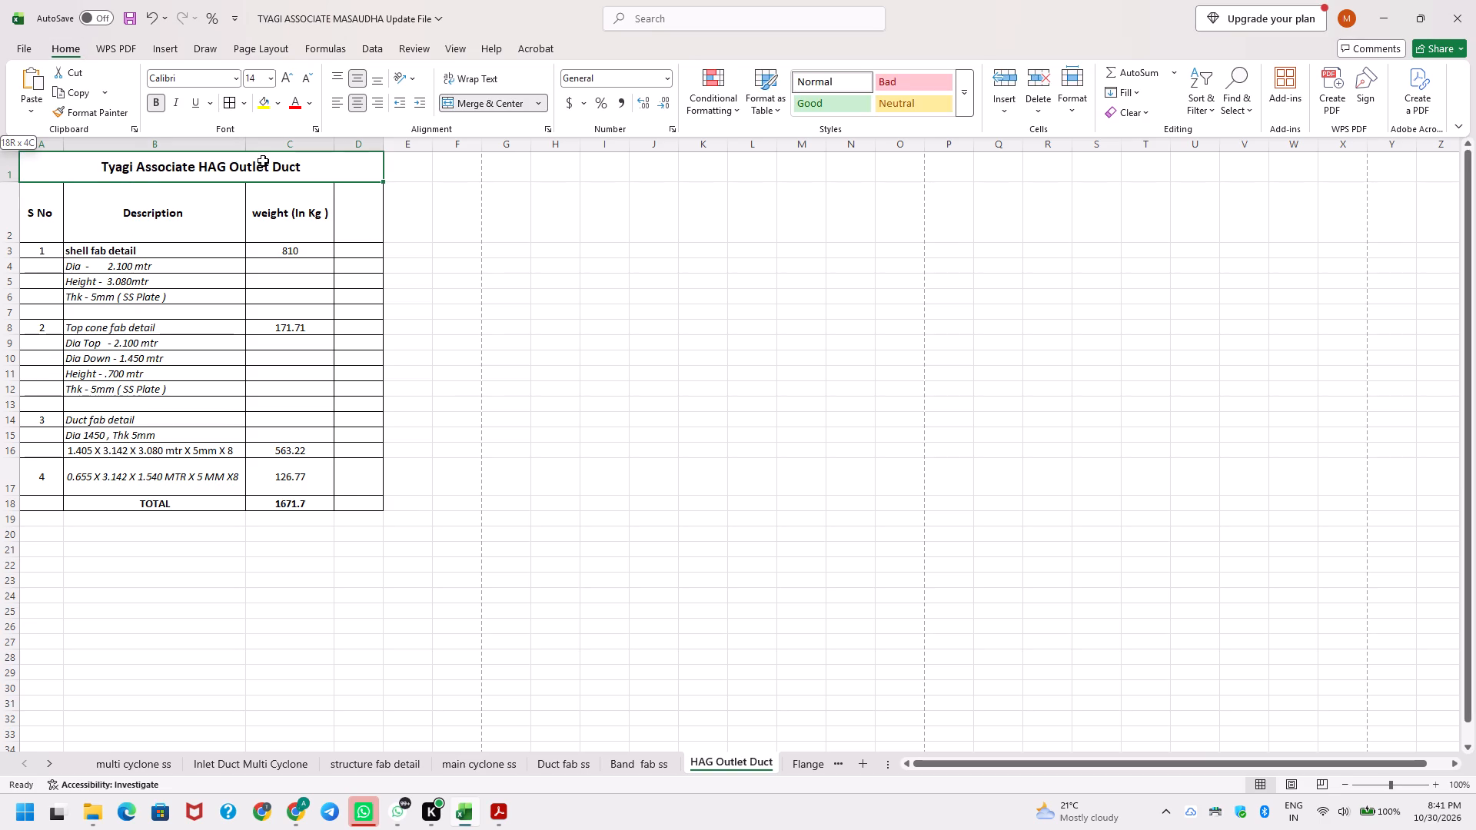
pyautogui.doubleClick(185, 175)
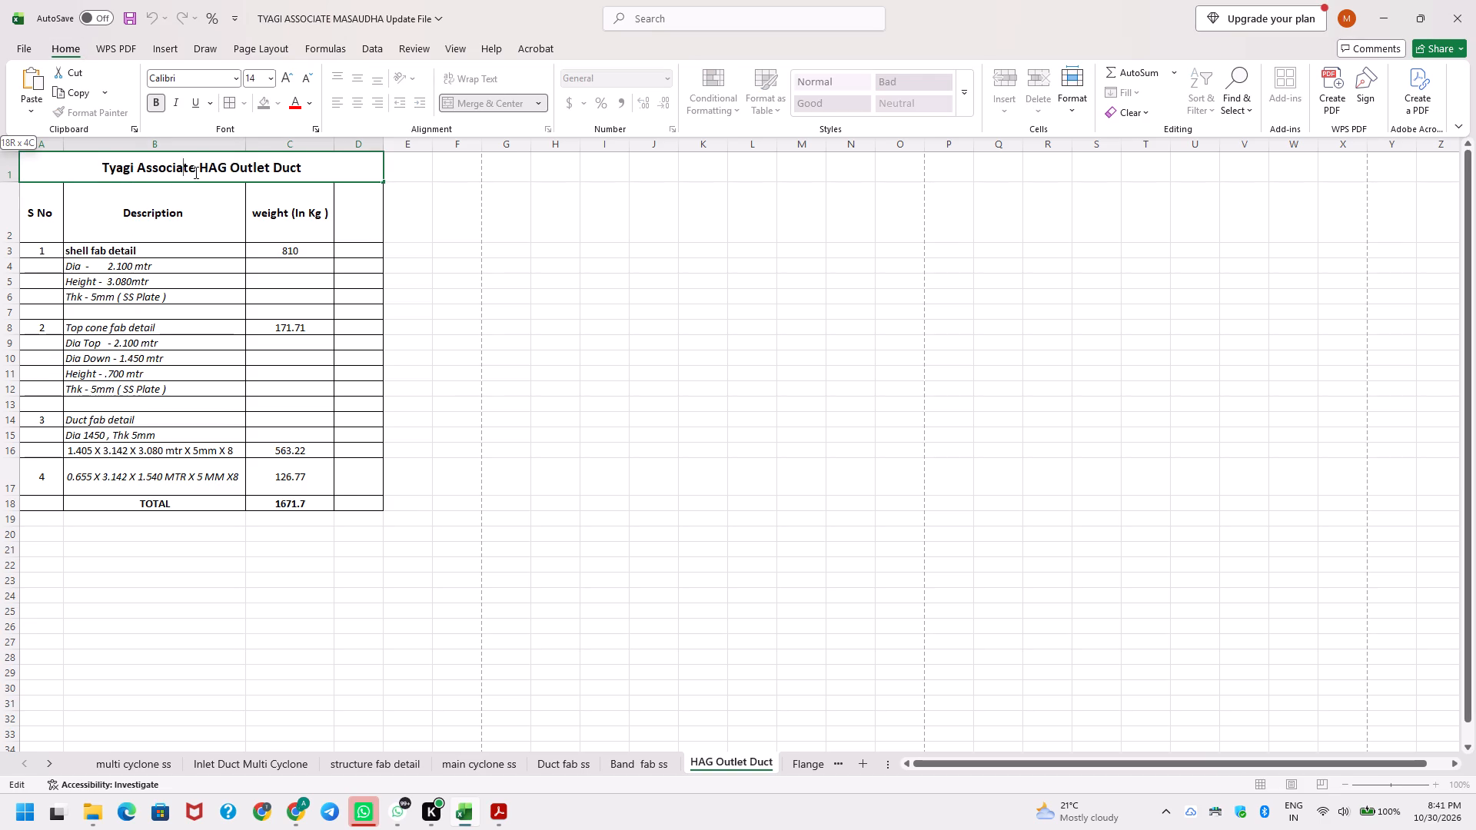
pyautogui.click(199, 173)
pyautogui.press('Return')
pyautogui.press('Up')
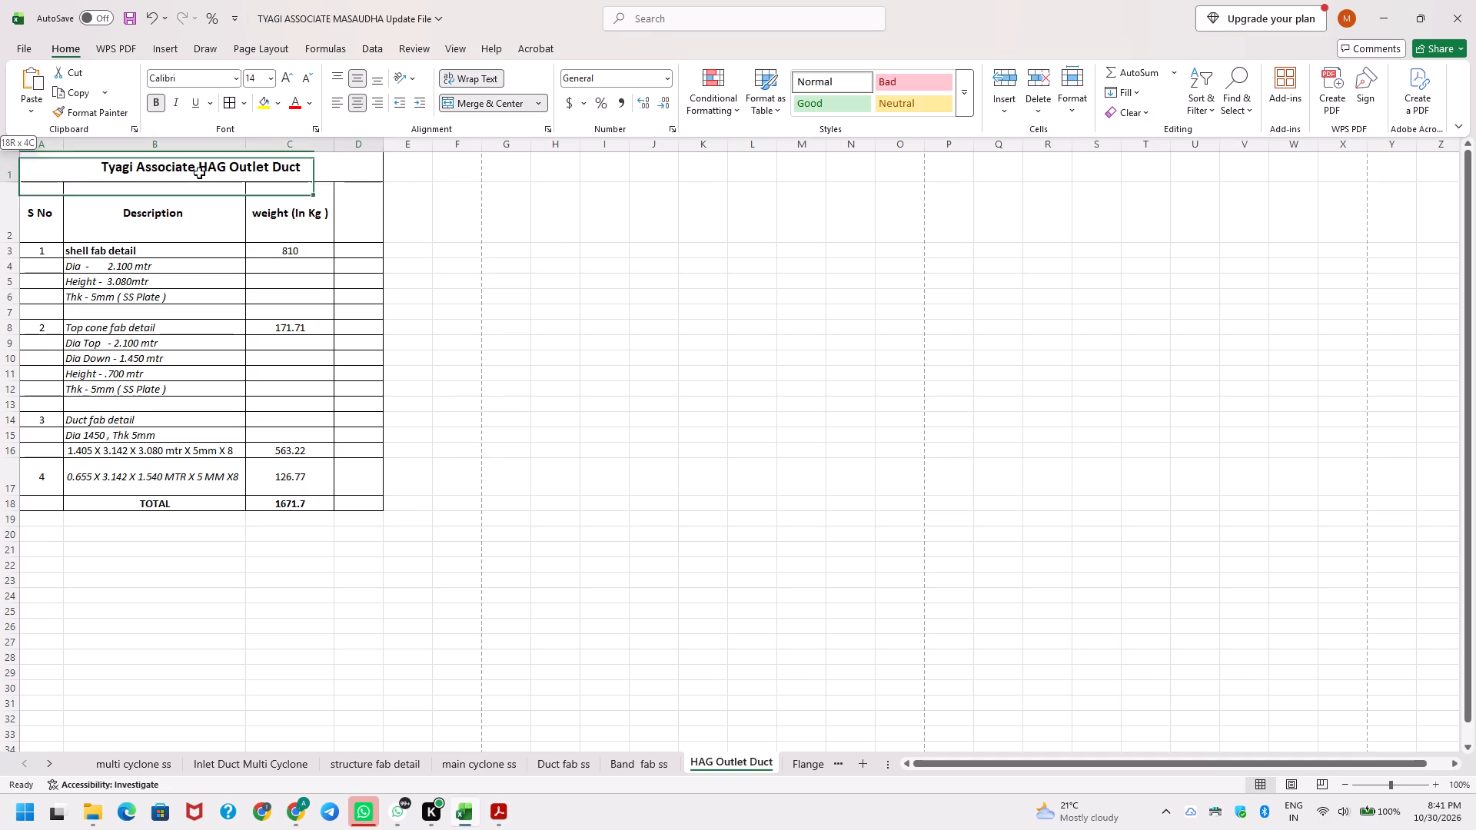
pyautogui.doubleClick(199, 173)
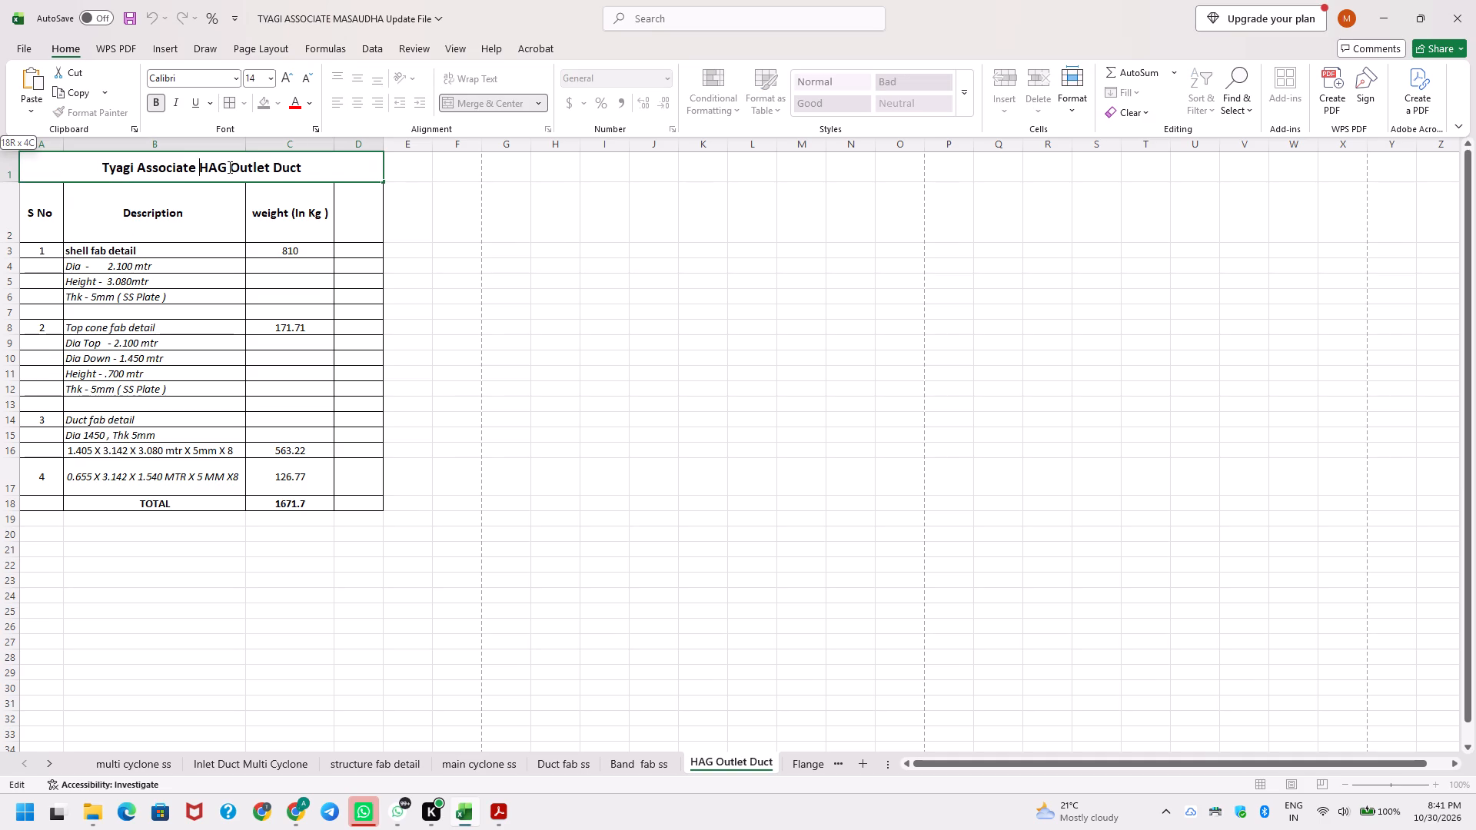
pyautogui.click(329, 169)
pyautogui.click(443, 221)
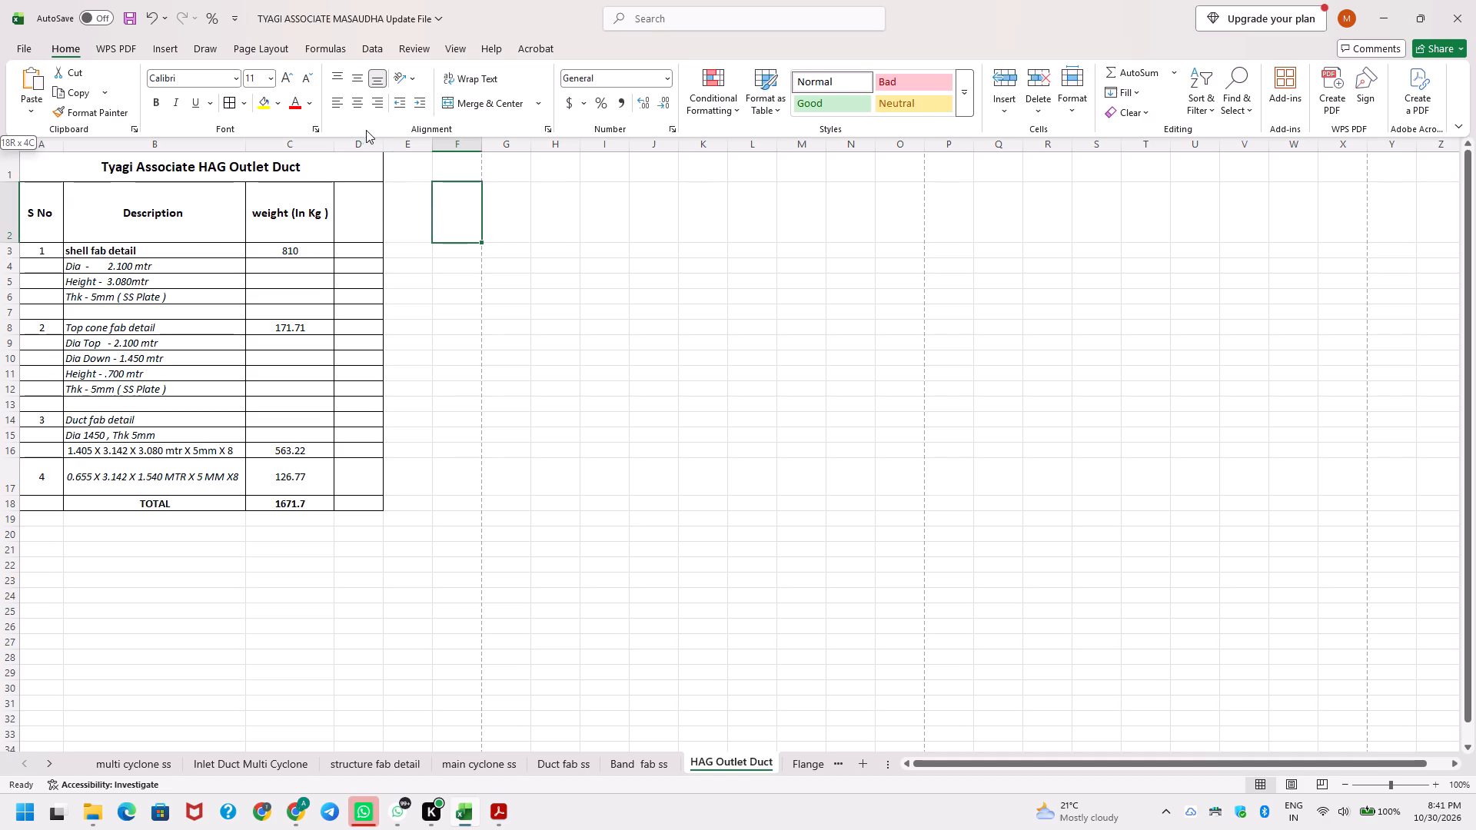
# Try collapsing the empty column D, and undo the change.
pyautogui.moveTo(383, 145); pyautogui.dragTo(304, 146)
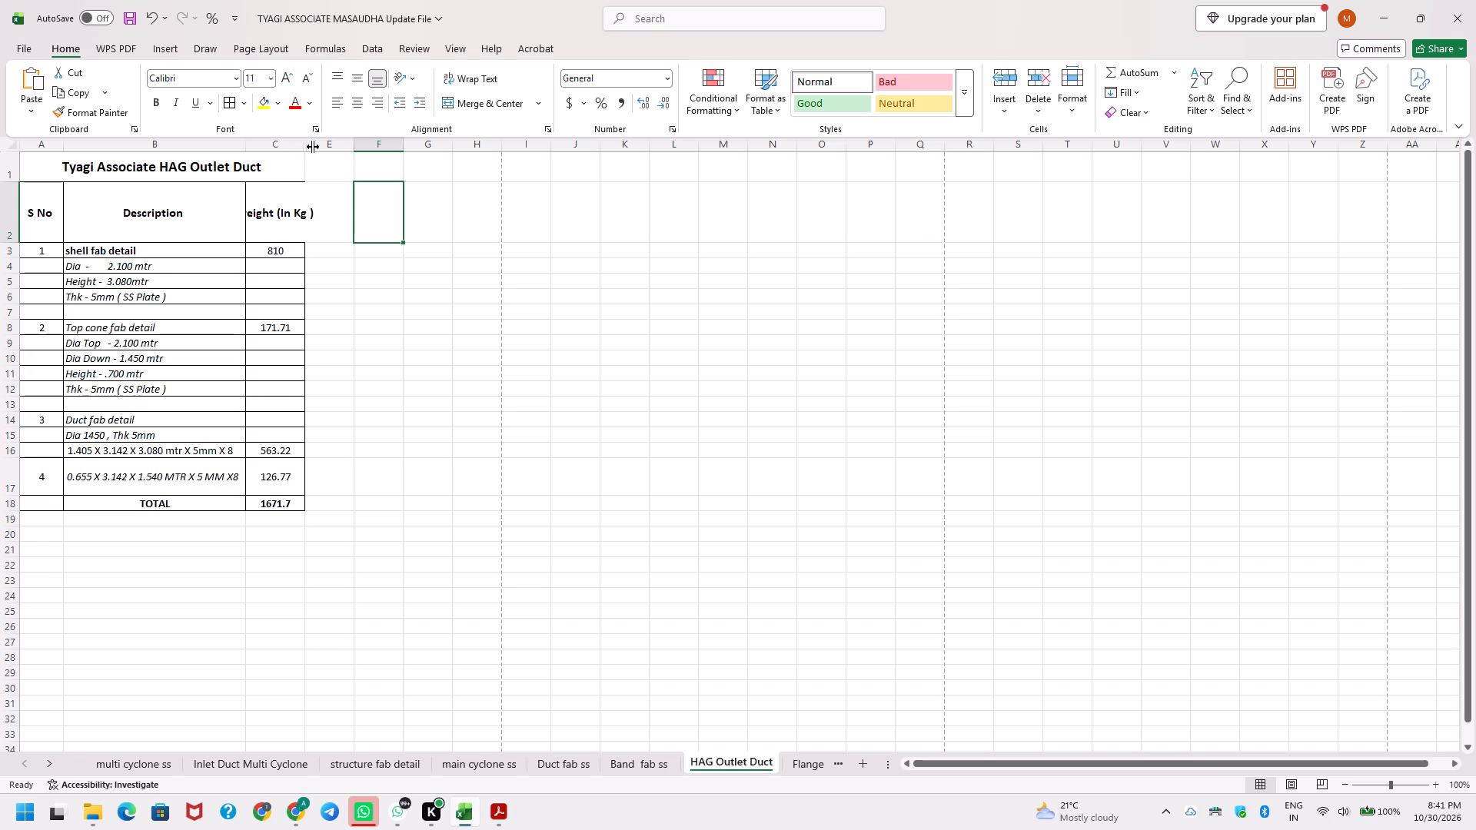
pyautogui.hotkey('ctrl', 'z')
# Resize columns A to D so the descriptions and headers fit on one line, and make the title row slightly taller.
pyautogui.click(298, 212)
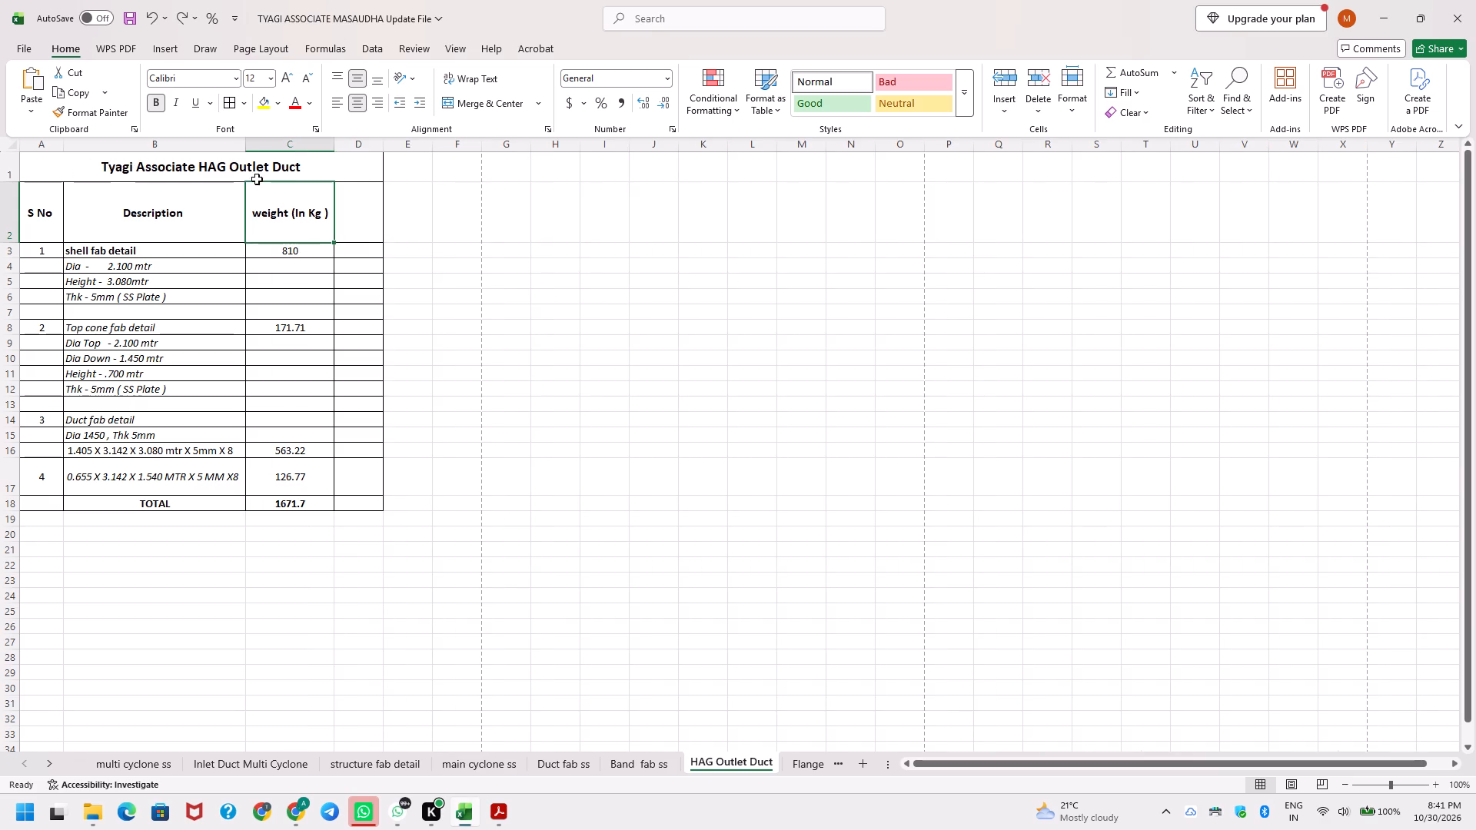
pyautogui.moveTo(61, 148); pyautogui.dragTo(52, 148)
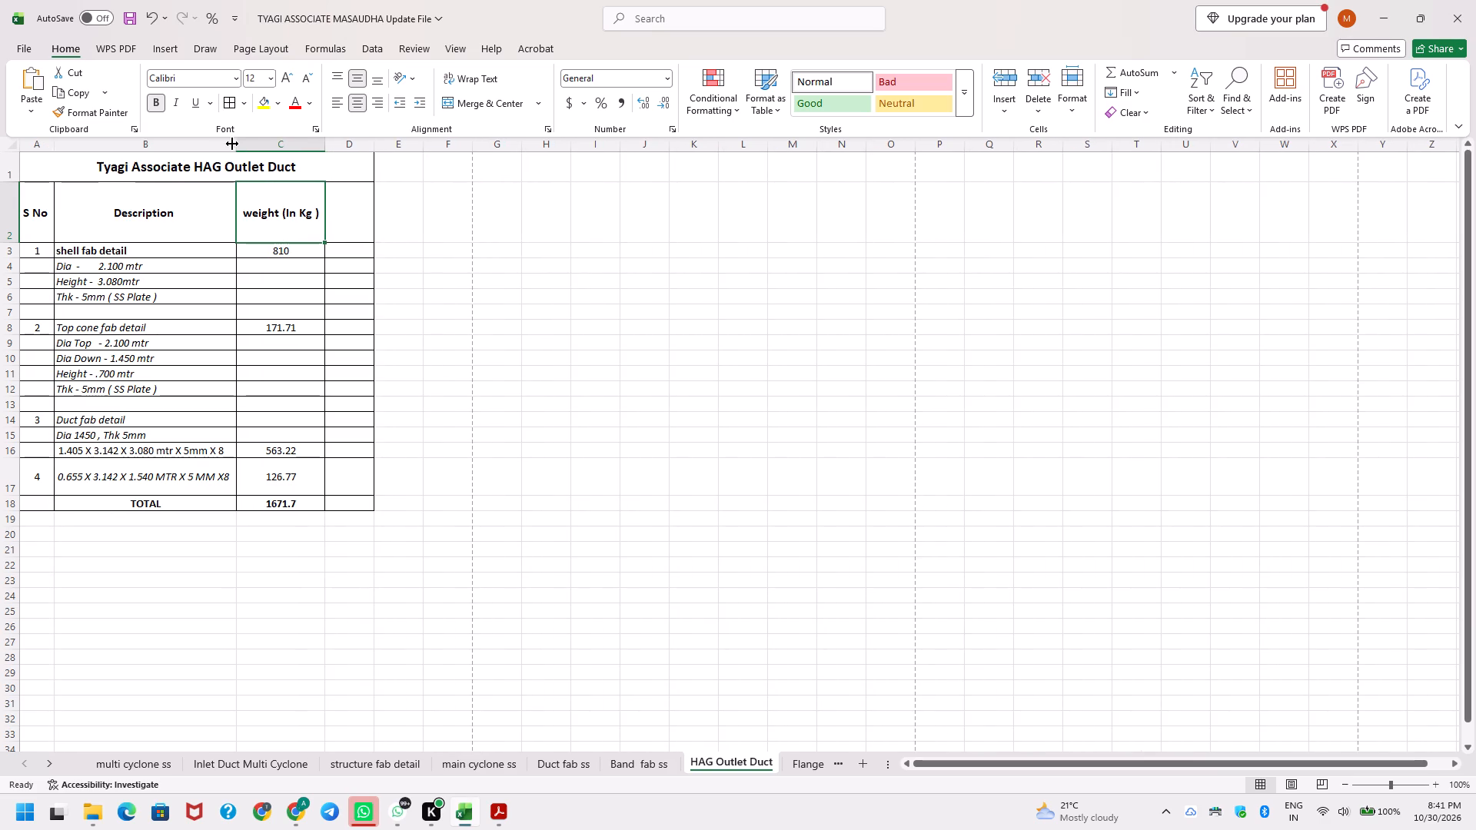
pyautogui.moveTo(236, 144); pyautogui.dragTo(145, 144)
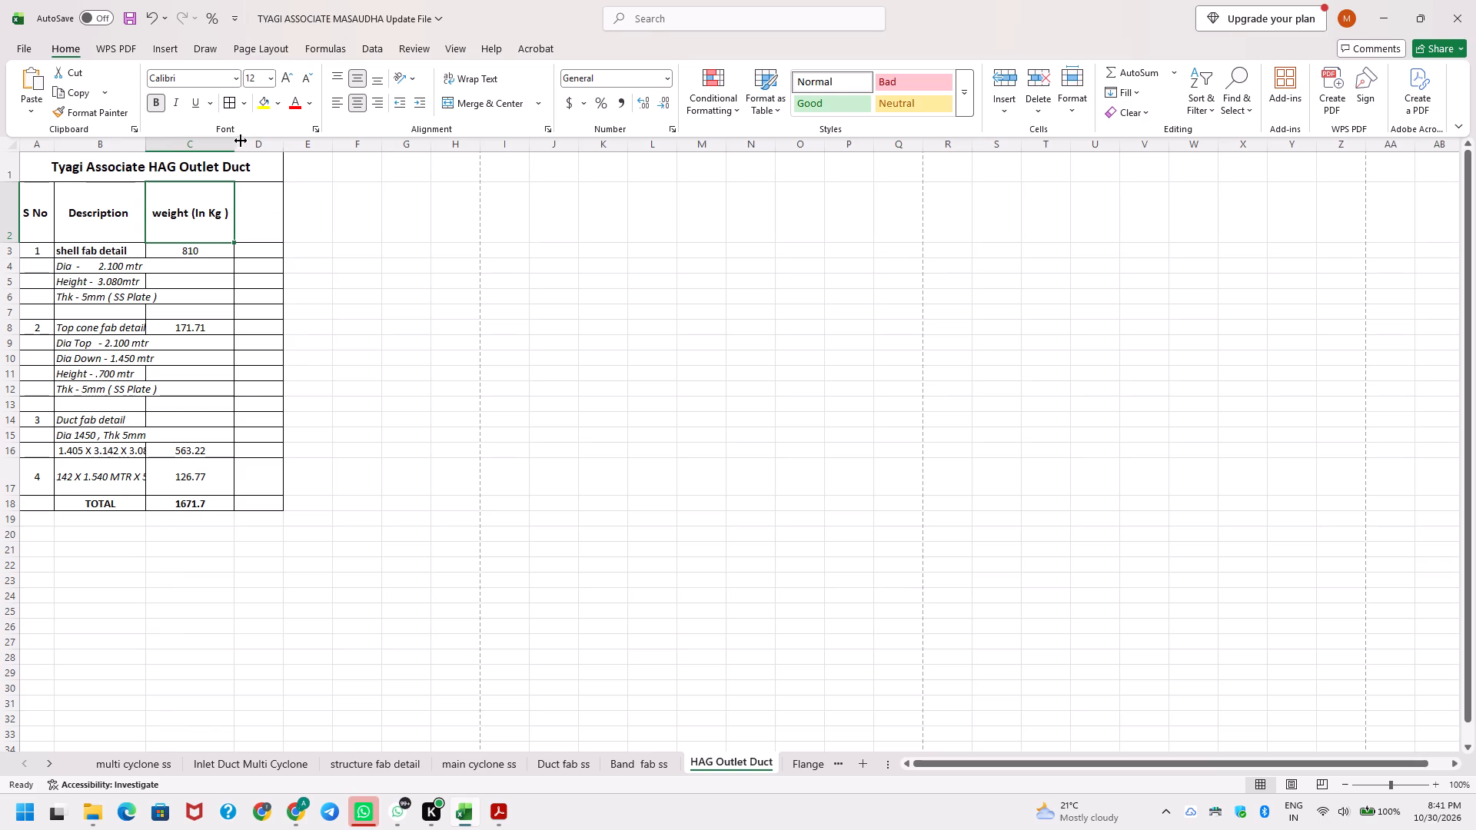
pyautogui.moveTo(231, 144); pyautogui.dragTo(165, 144)
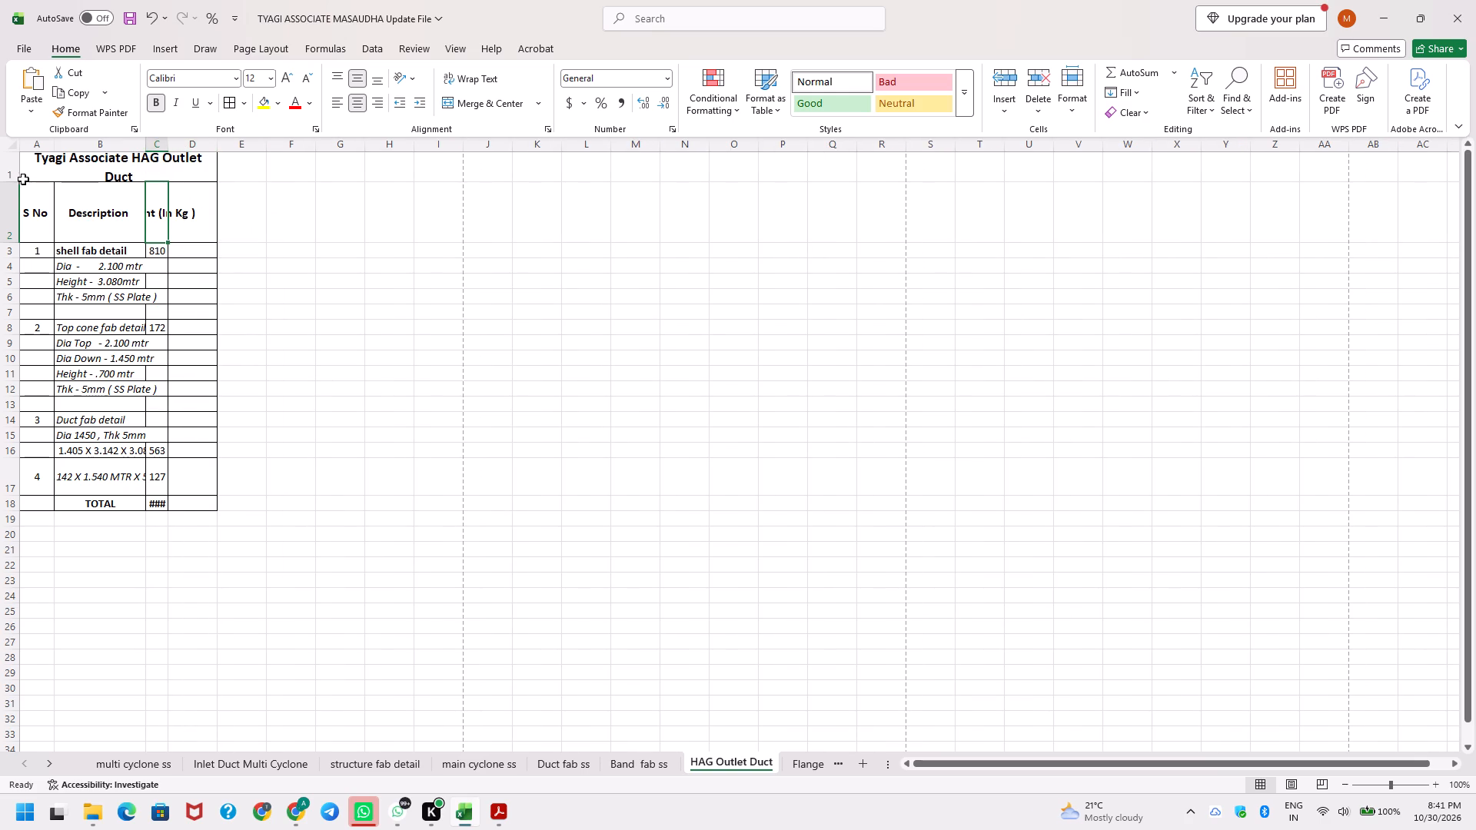
pyautogui.moveTo(12, 180); pyautogui.dragTo(12, 191)
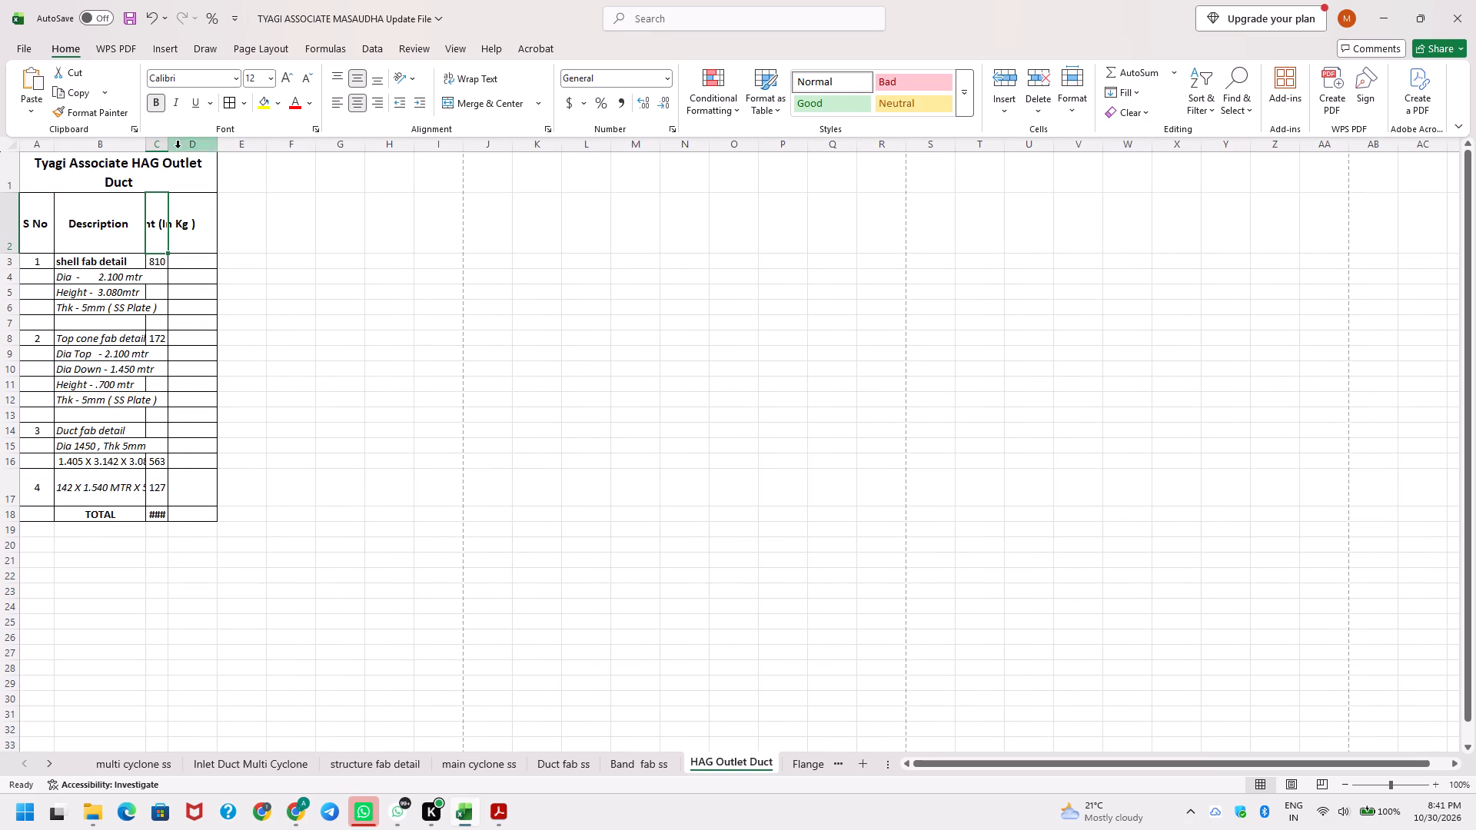
pyautogui.moveTo(171, 141); pyautogui.dragTo(220, 143)
pyautogui.moveTo(220, 143); pyautogui.dragTo(233, 143)
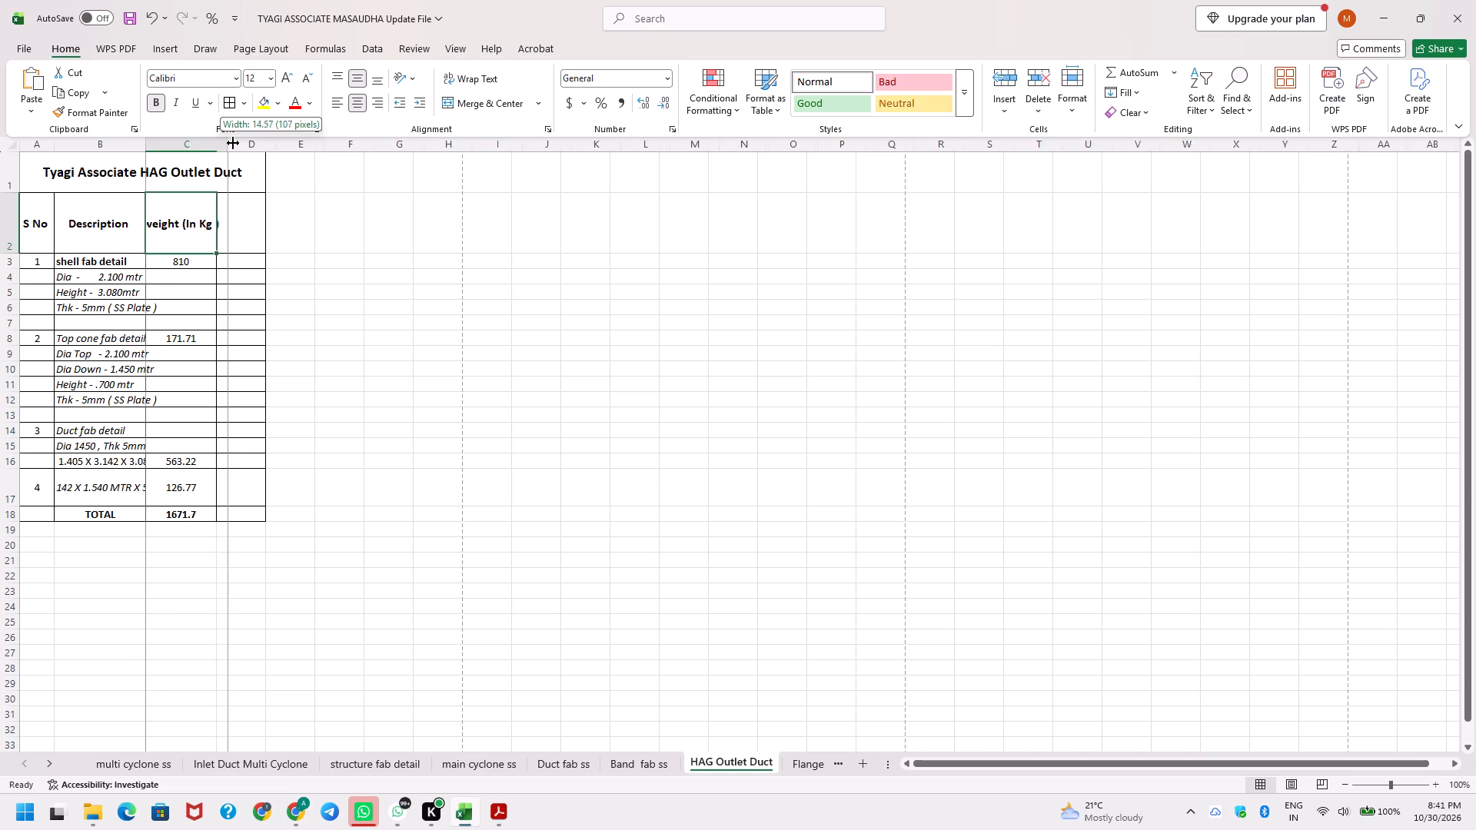
pyautogui.moveTo(233, 143); pyautogui.dragTo(242, 142)
pyautogui.moveTo(145, 146); pyautogui.dragTo(179, 148)
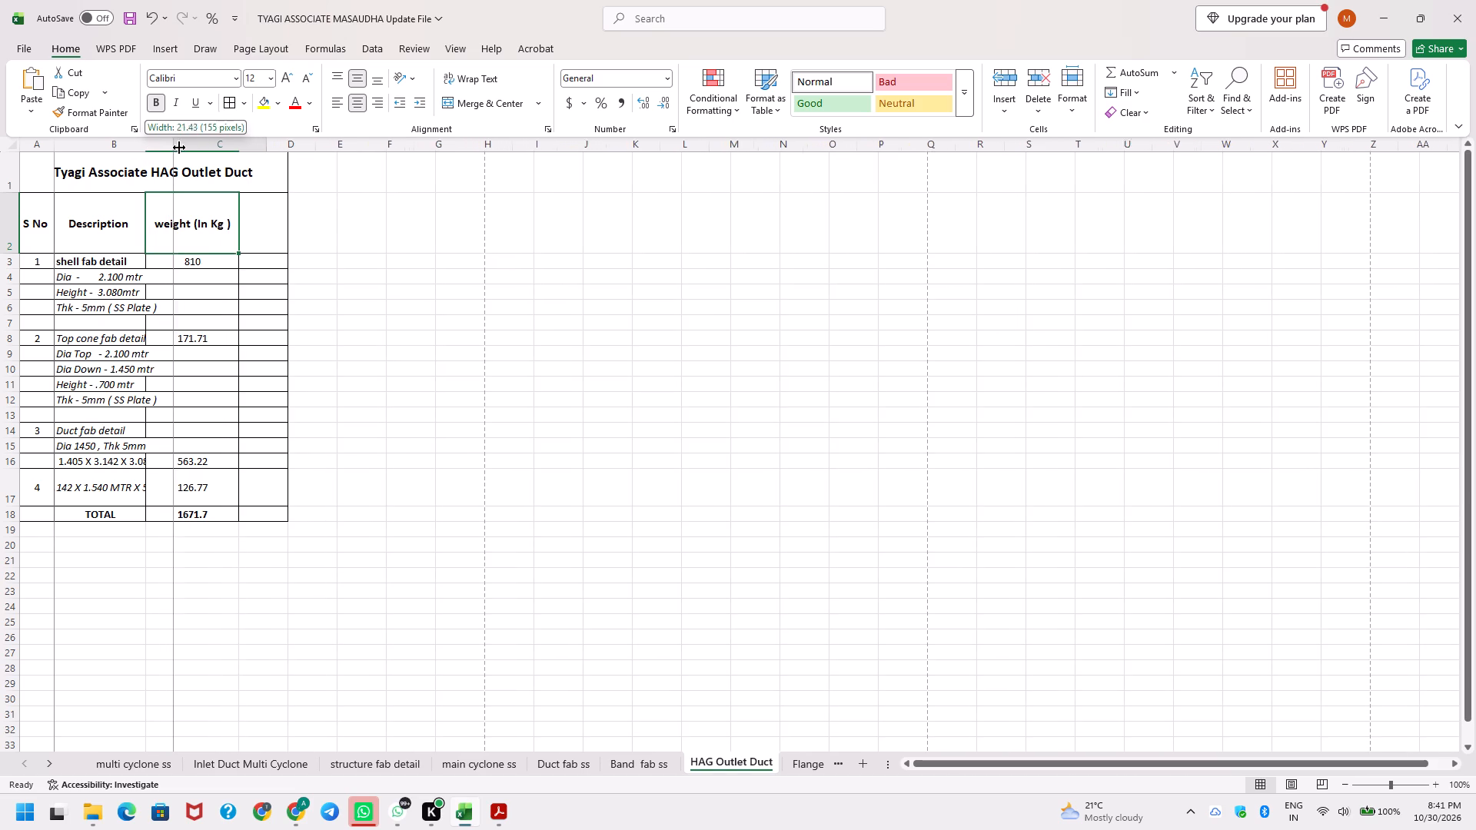
pyautogui.moveTo(179, 148); pyautogui.dragTo(185, 148)
pyautogui.moveTo(185, 148); pyautogui.dragTo(219, 149)
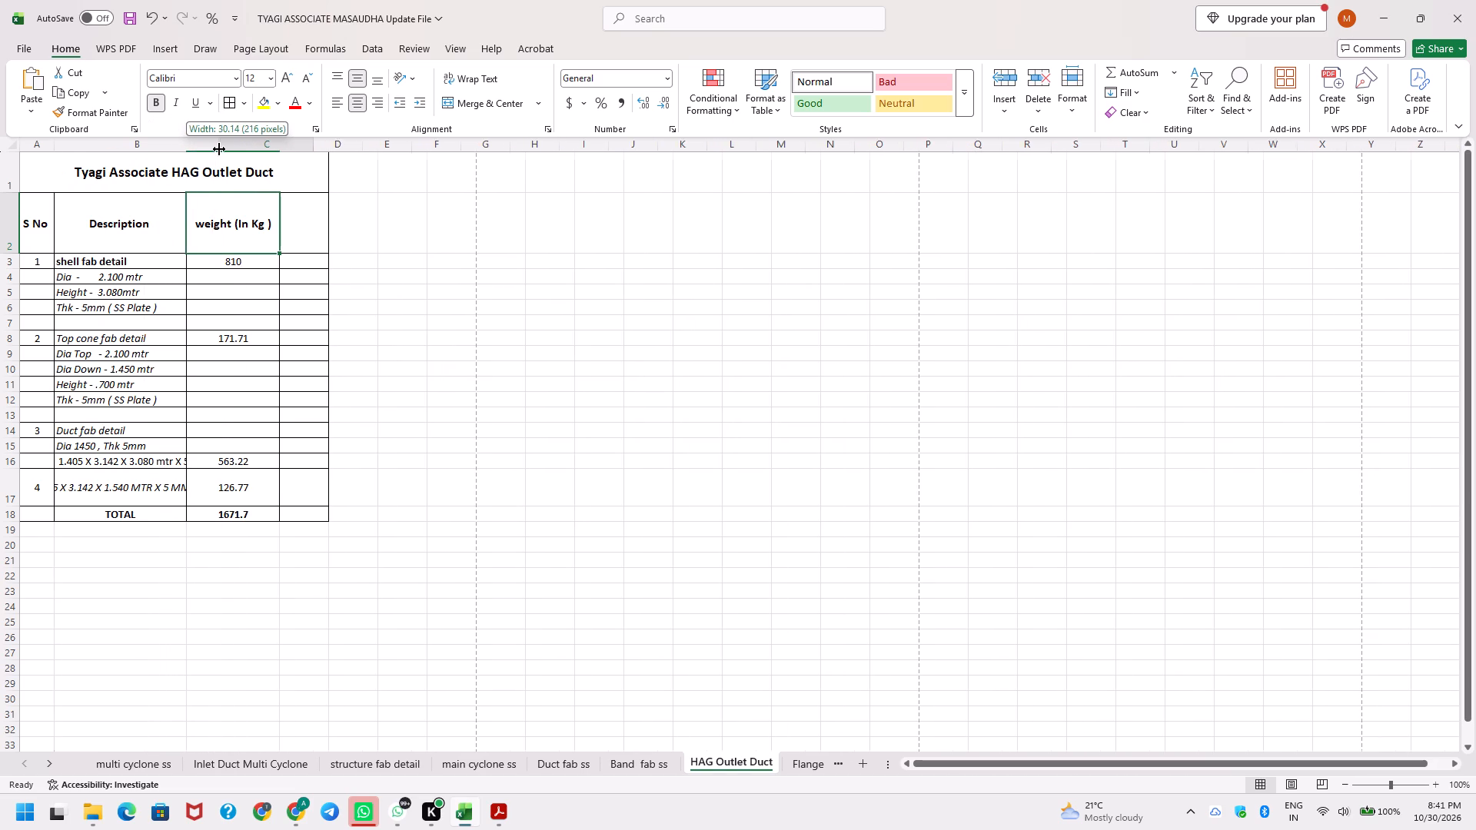
pyautogui.moveTo(219, 149); pyautogui.dragTo(269, 150)
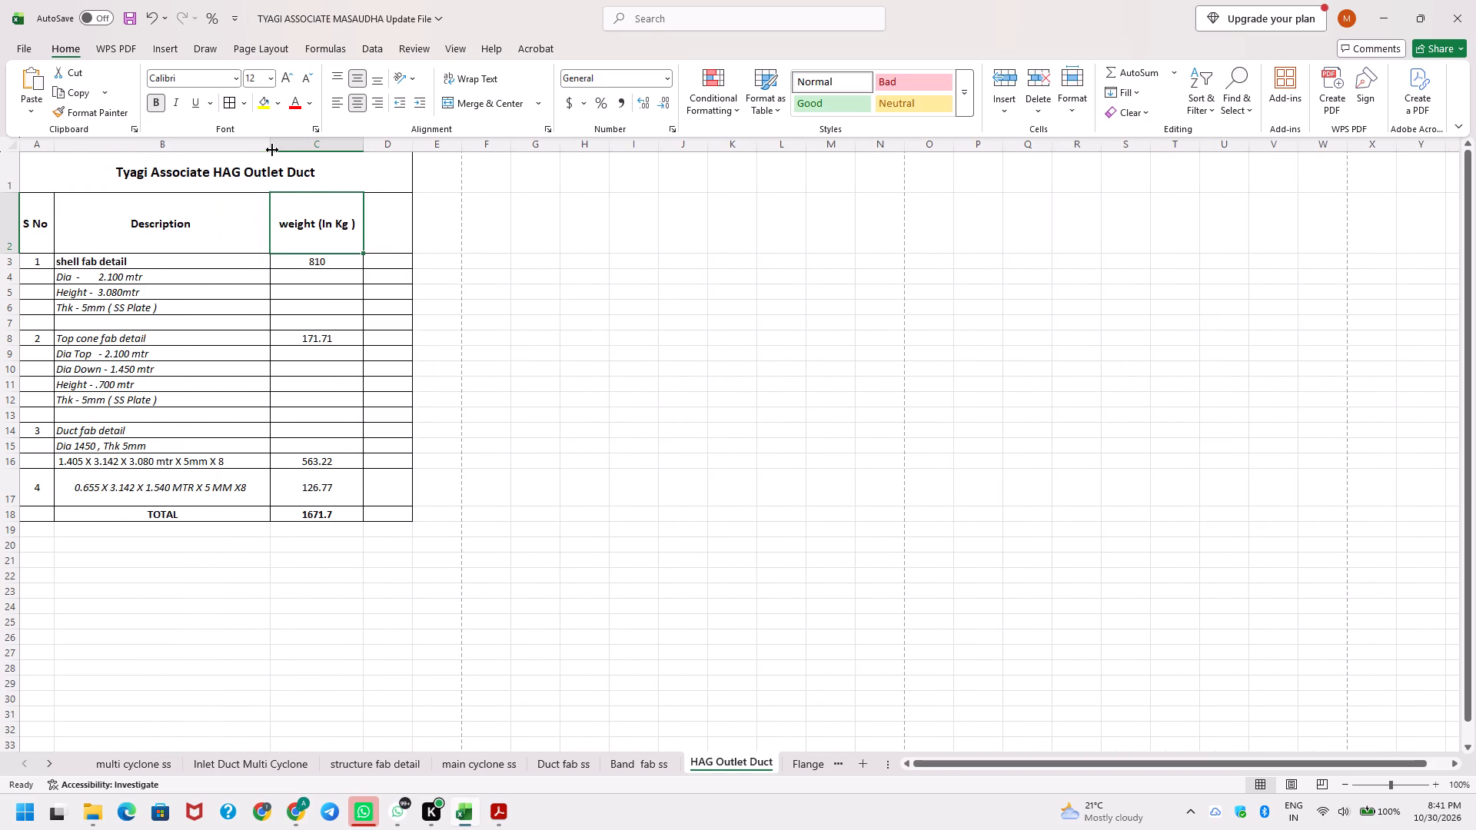
pyautogui.click(359, 147)
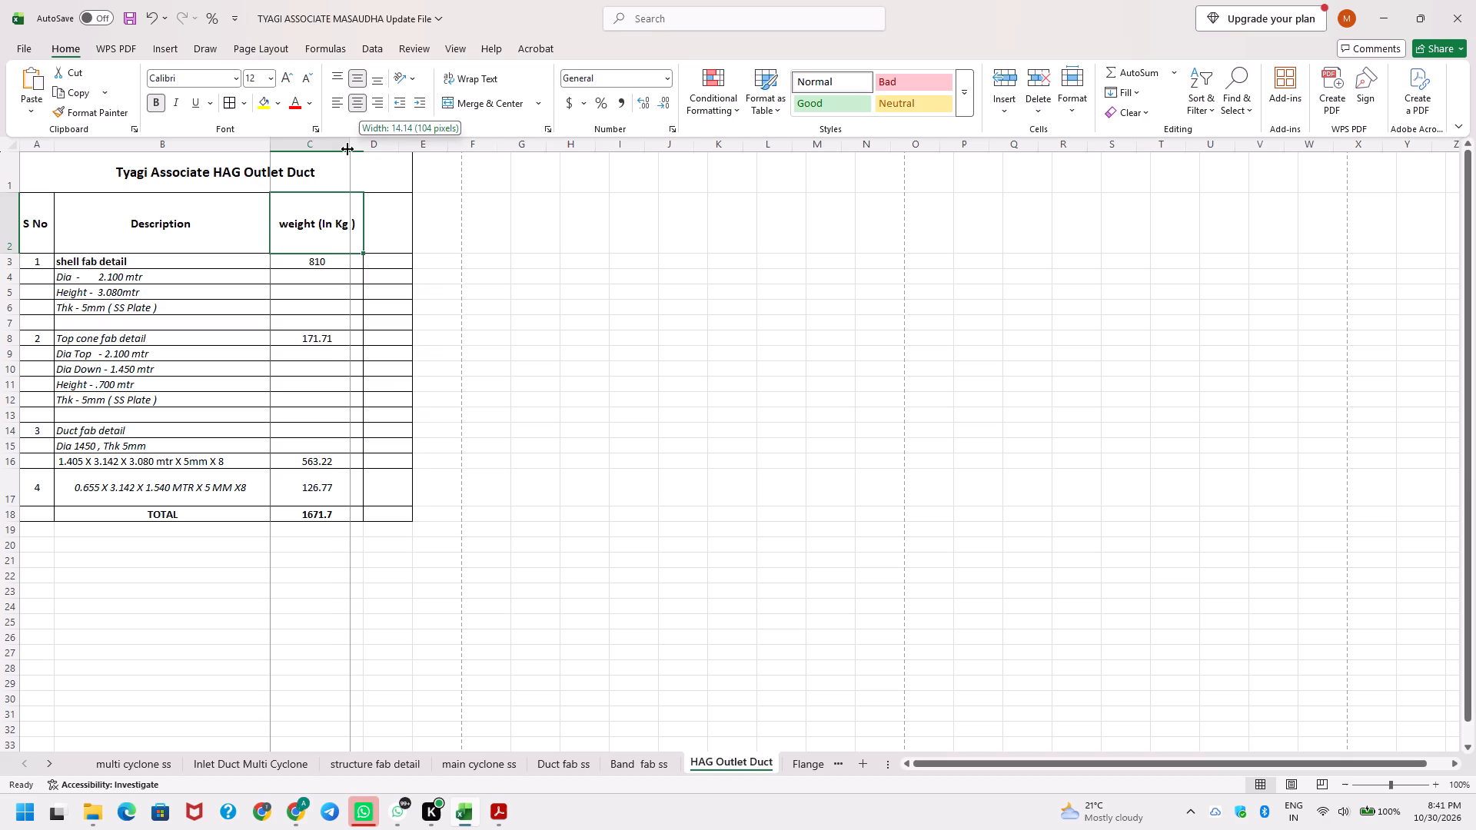
pyautogui.click(407, 148)
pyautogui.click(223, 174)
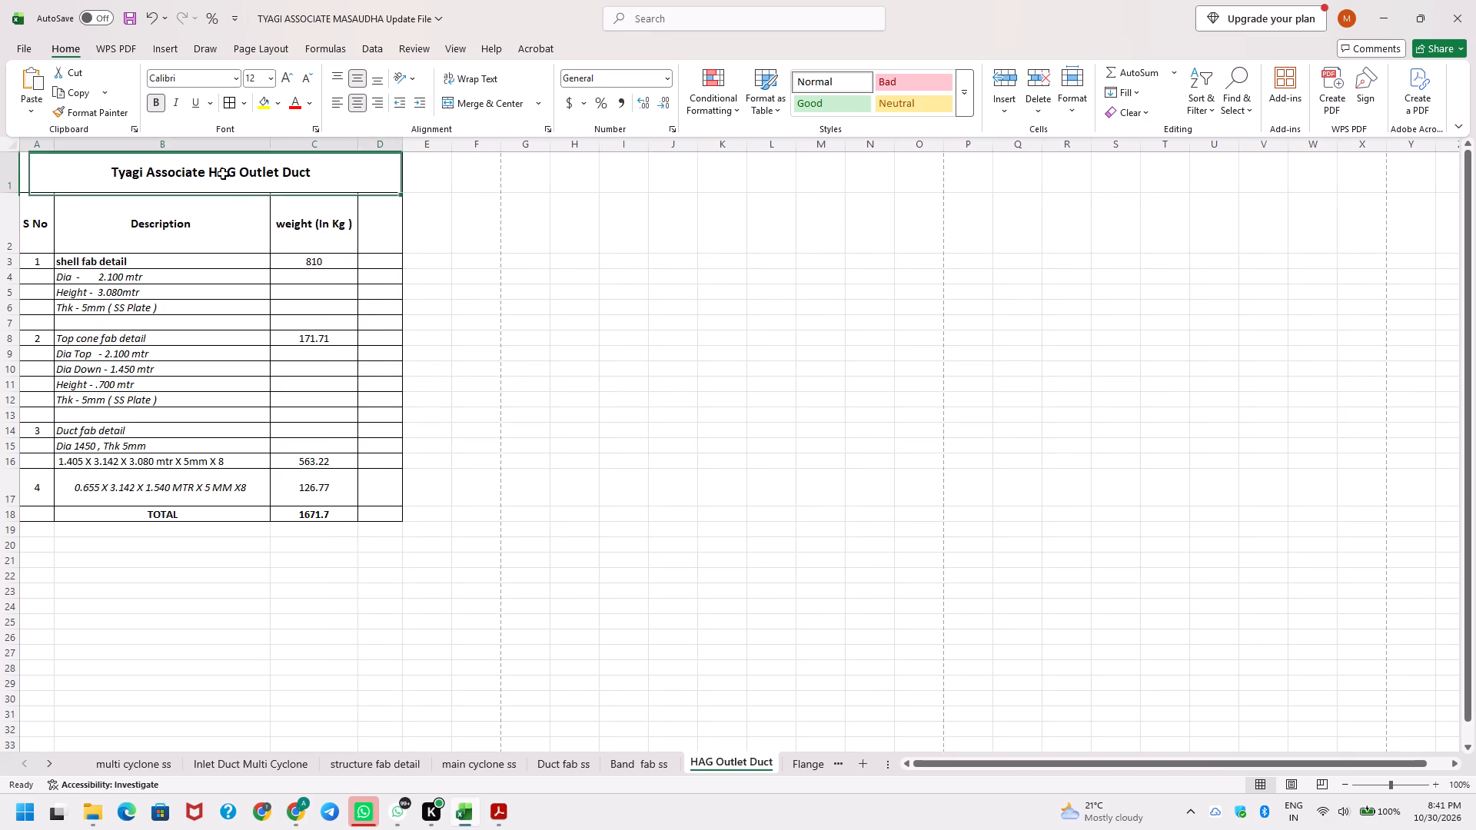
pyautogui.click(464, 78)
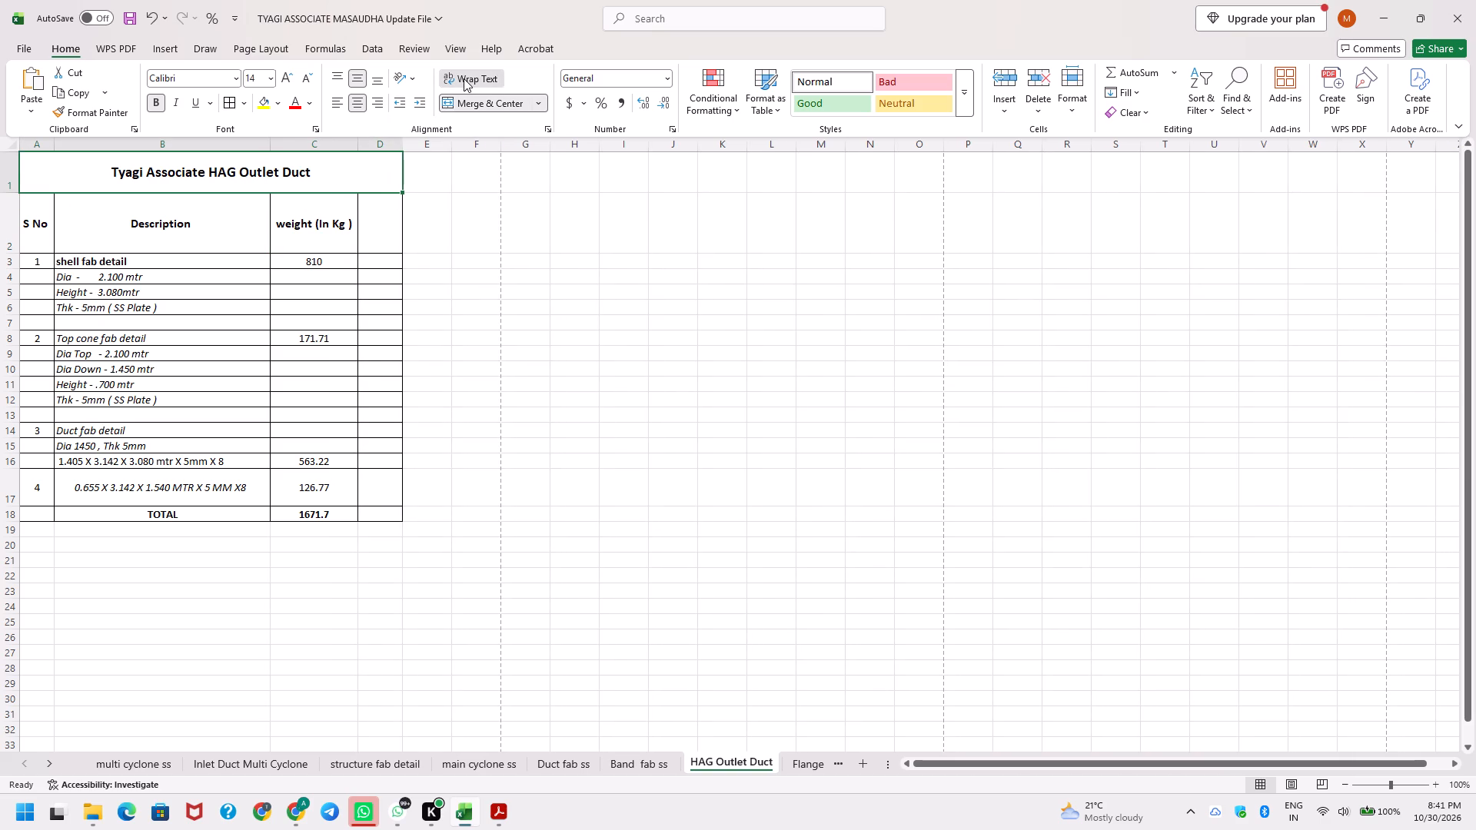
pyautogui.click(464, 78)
# Print the table A1:D18 with Microsoft Print to PDF, replacing the existing HAG Outlet Duct PDF on the Desktop.
pyautogui.click(377, 523)
pyautogui.press('Up')
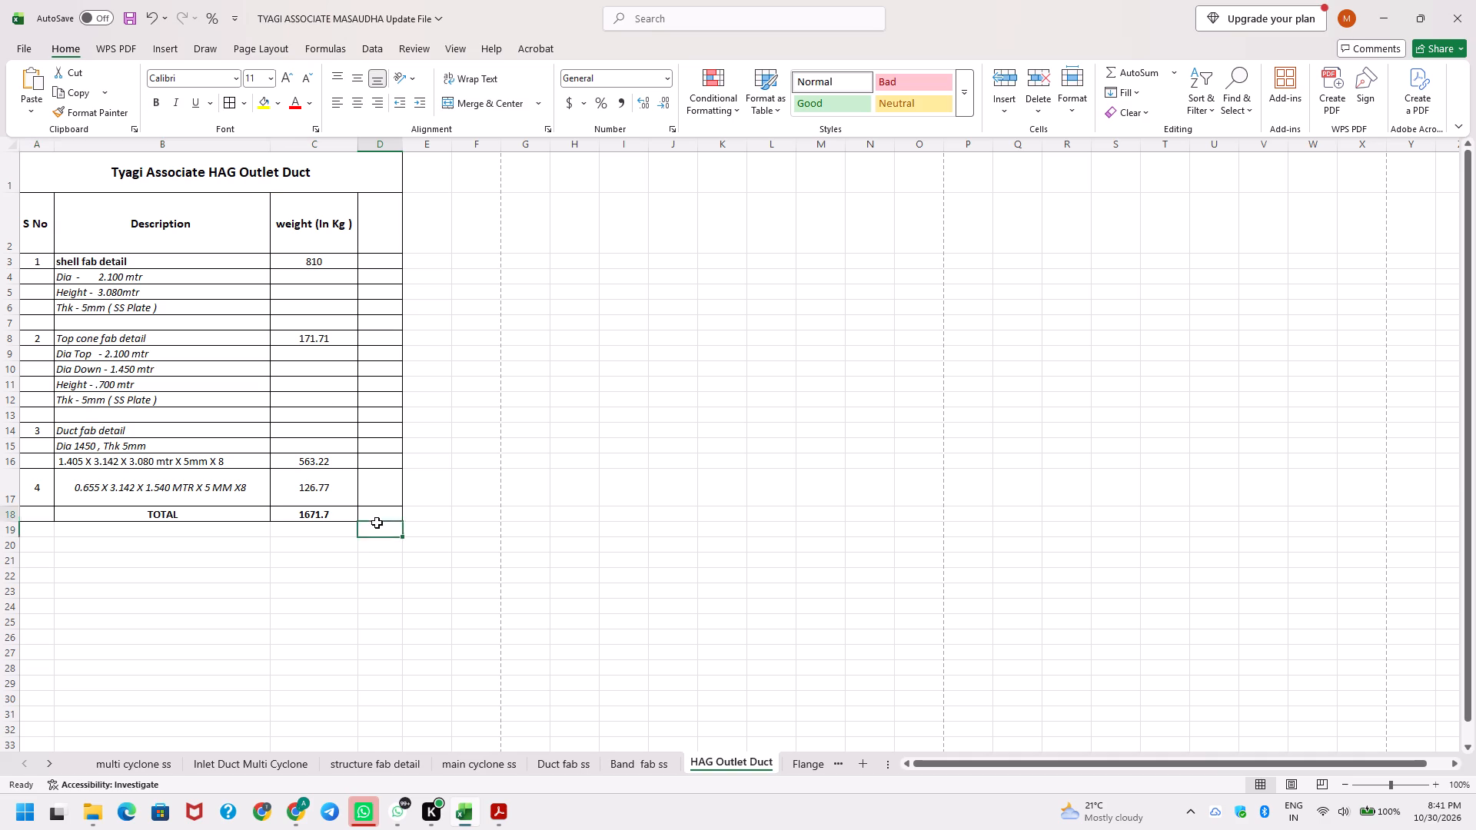
pyautogui.hotkey('ctrl', 'shift', 'Up')
pyautogui.hotkey('ctrl', 'shift', 'Left')
pyautogui.hotkey('ctrl', 'shift', 'Up')
pyautogui.hotkey('ctrl', 'p')
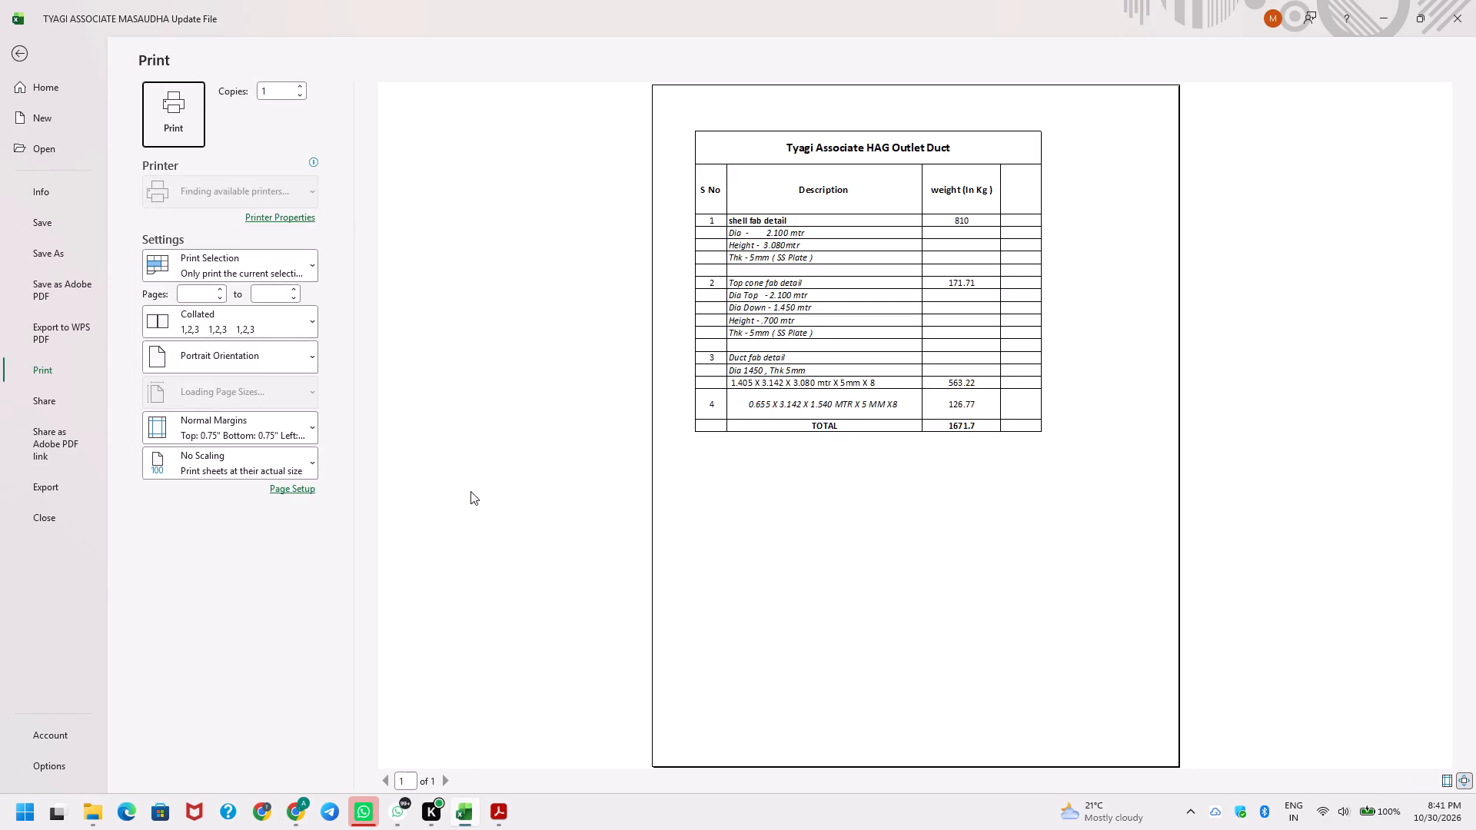
pyautogui.click(174, 114)
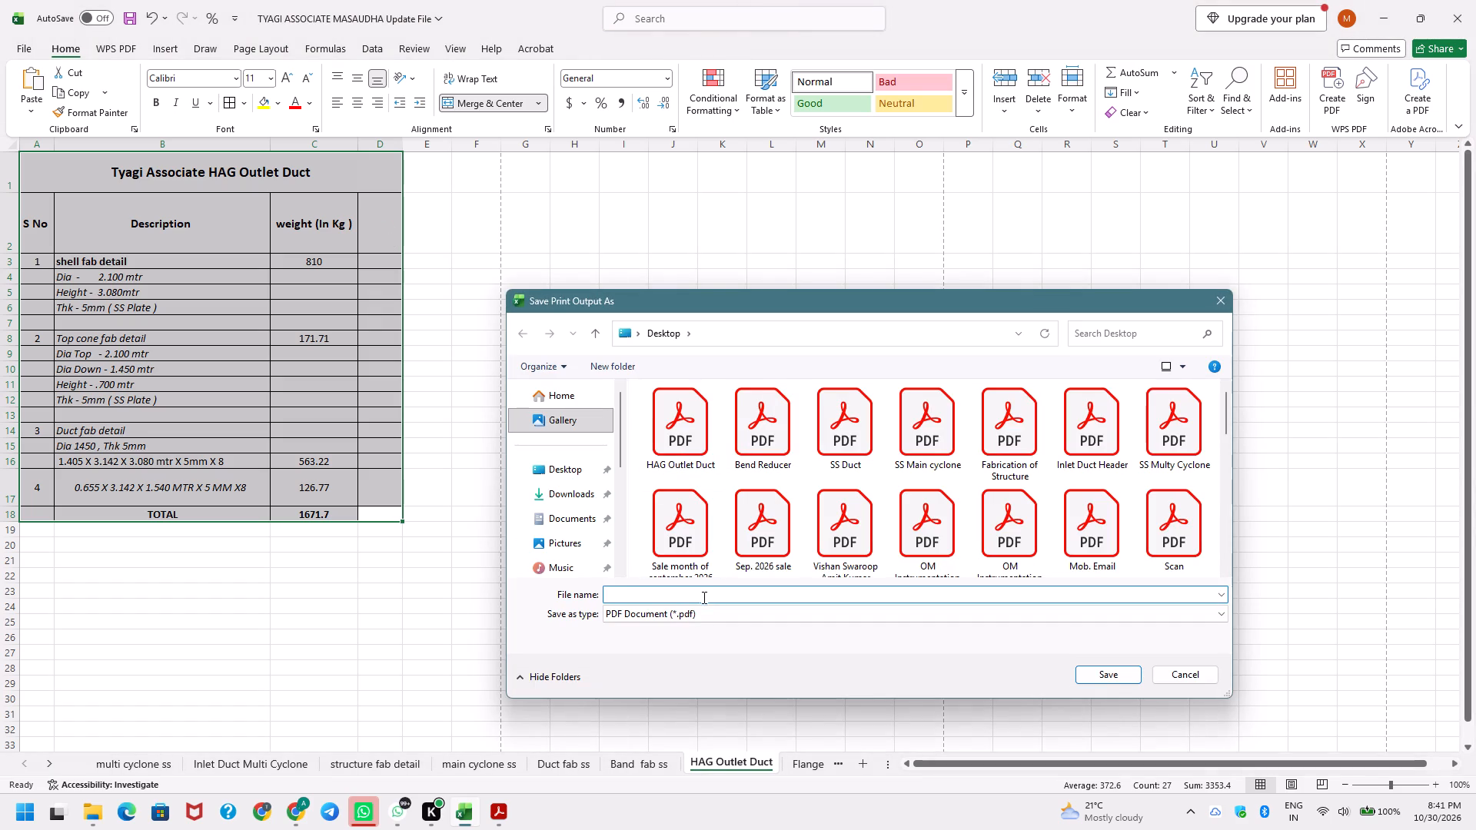
pyautogui.click(675, 437)
pyautogui.press('Return')
pyautogui.press('Left')
pyautogui.press('Return')
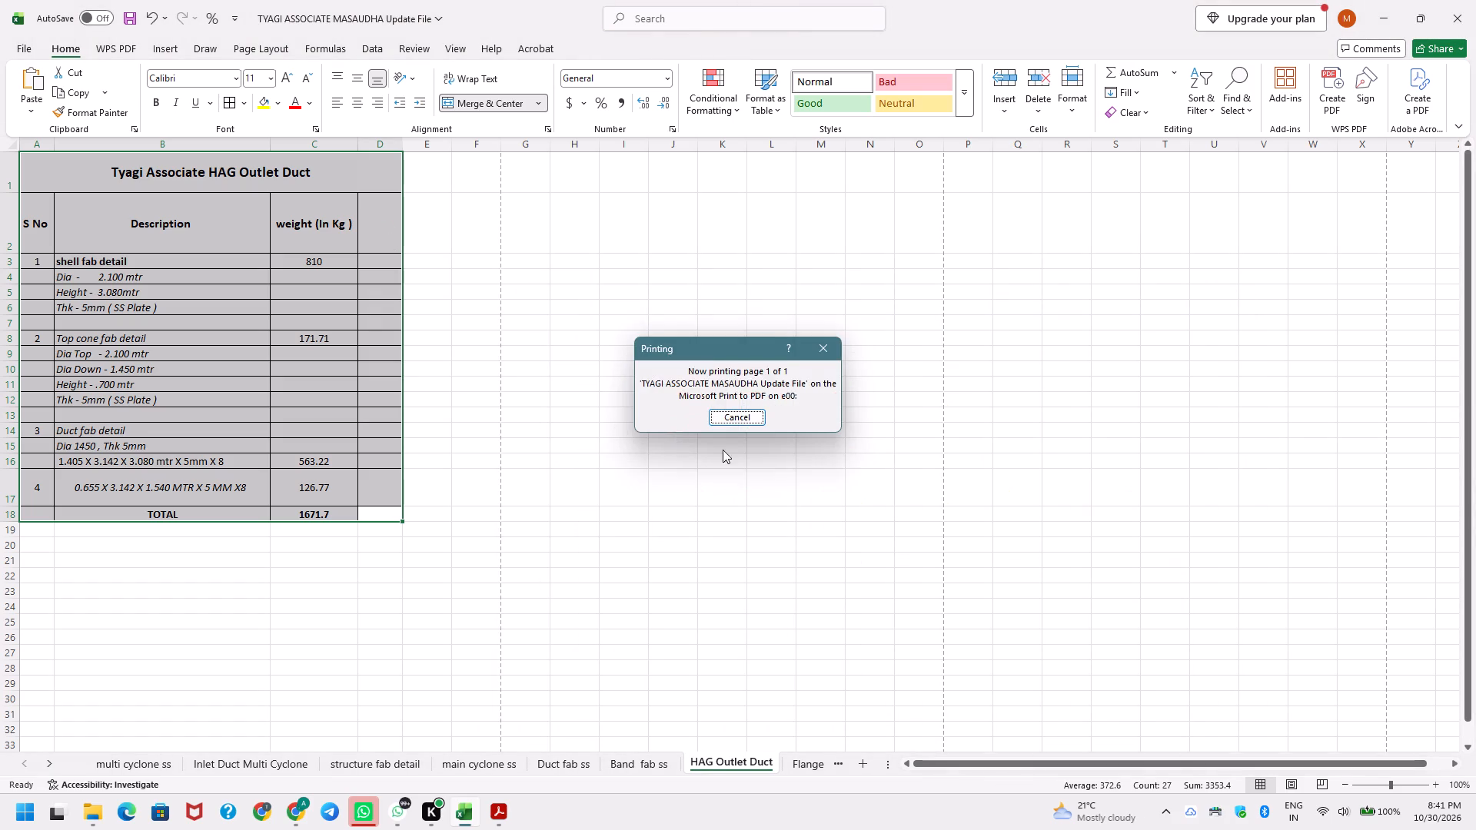
# On the Flange fab sheet, extend the title to "Tyagi Associate Flange round to Sqr.", checking the wording in the advance payment letter PDF.
pyautogui.hotkey('ctrl', 'pagedown')
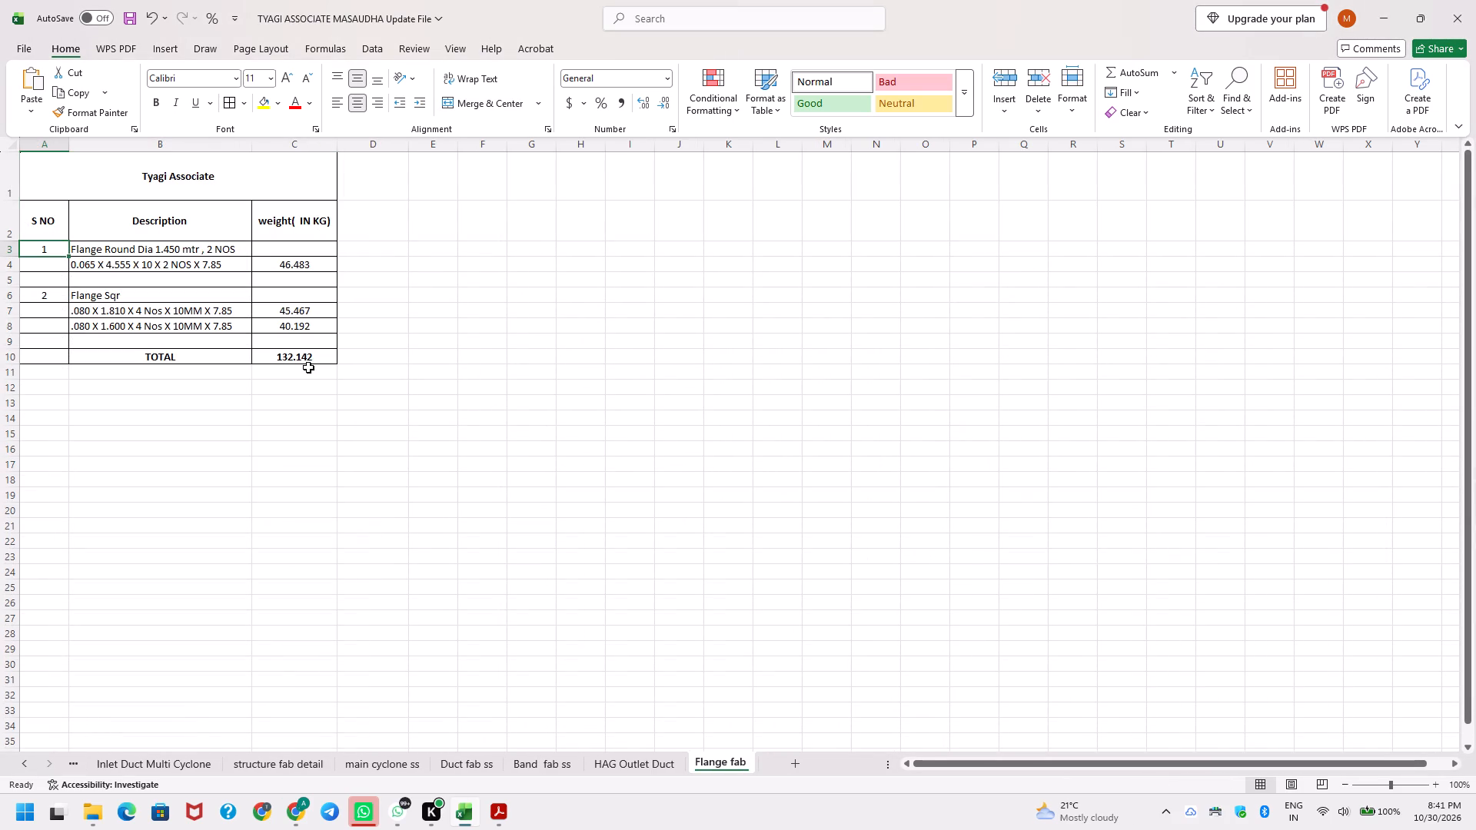
pyautogui.click(301, 357)
pyautogui.hotkey('ctrl', 'Up')
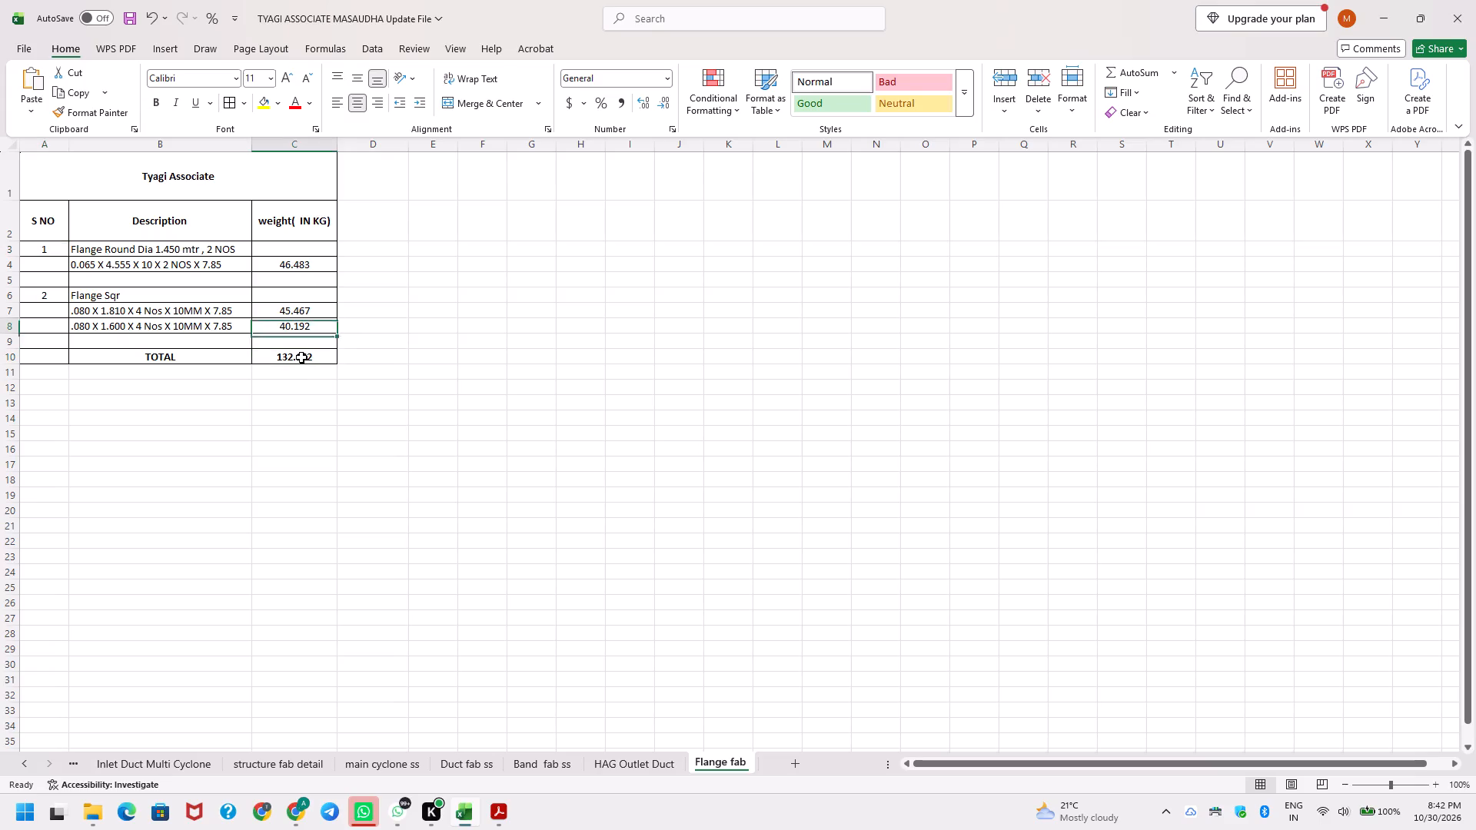
pyautogui.hotkey('ctrl', 'Up')
pyautogui.hotkey('ctrl', 'Up')
pyautogui.hotkey('ctrl', 'Up')
pyautogui.hotkey('ctrl', 'Up')
pyautogui.press('F2')
pyautogui.press('space')
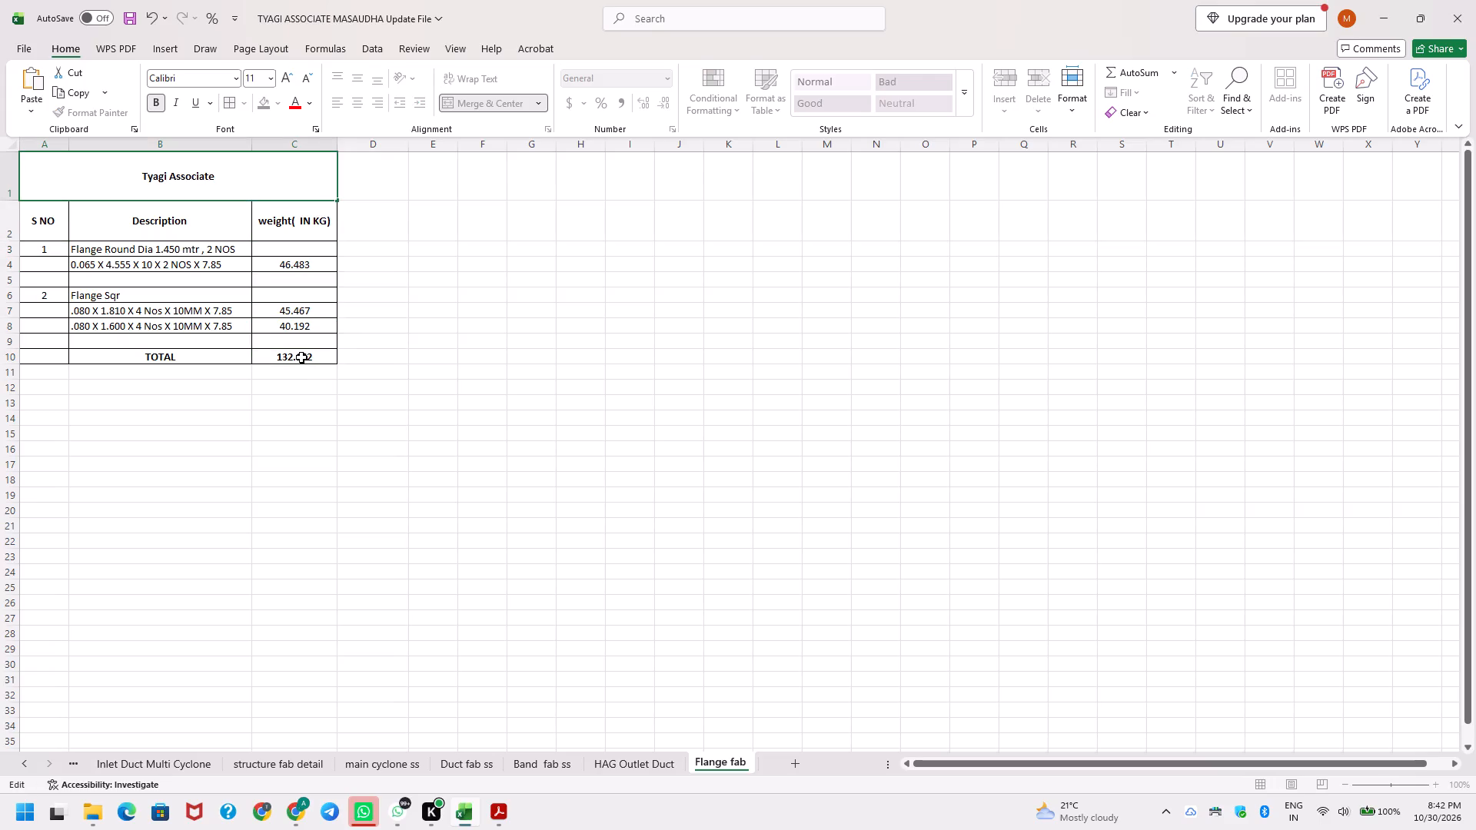
pyautogui.write('Flam')
pyautogui.press('BackSpace')
pyautogui.write('nge')
pyautogui.press('space')
pyautogui.hotkey('alt', 'Tab')
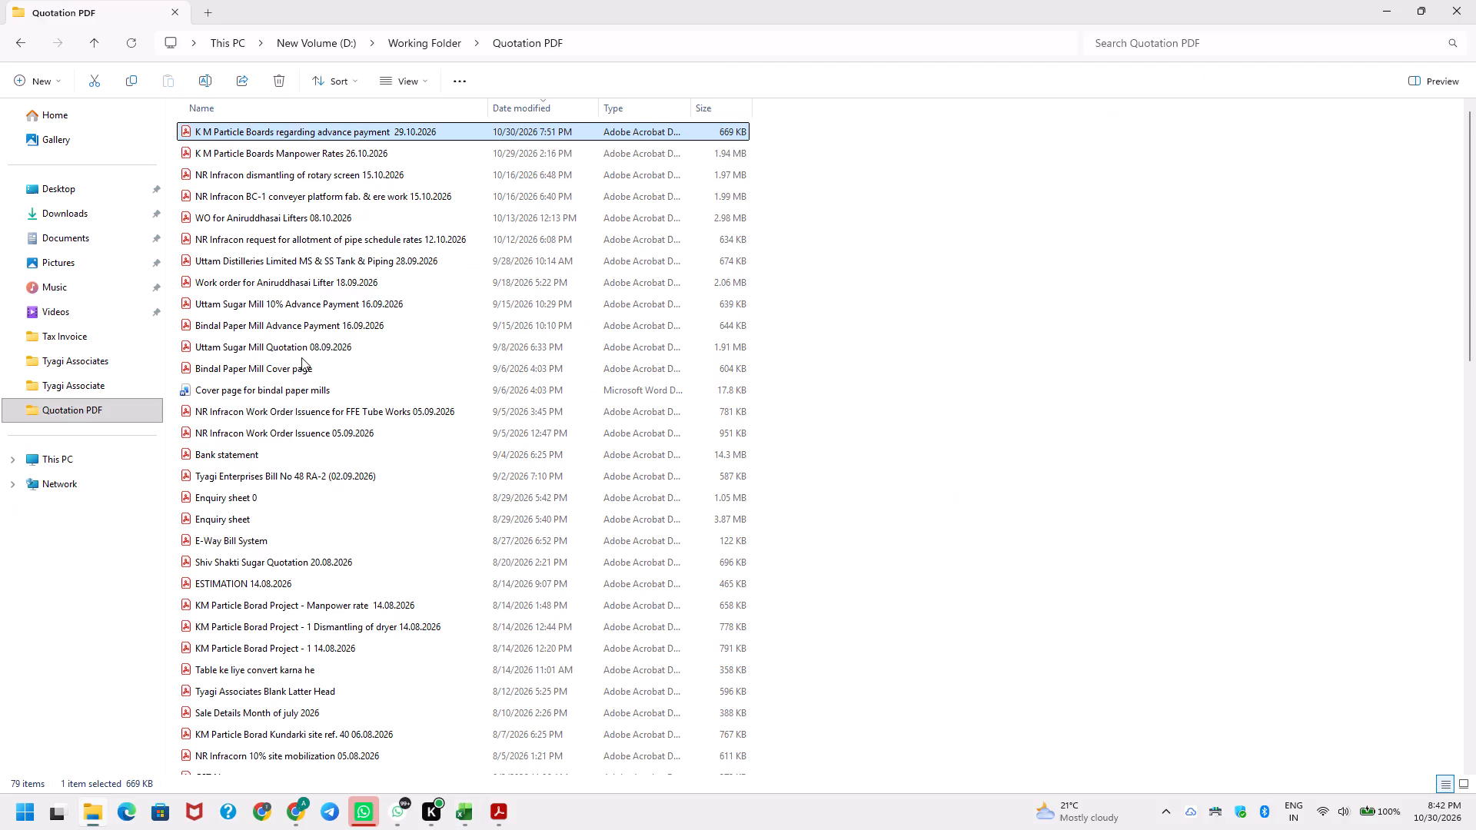
pyautogui.hotkey('alt', 'Tab')
pyautogui.hotkey('alt', 'Tab')
pyautogui.hotkey('alt', 'Tab')
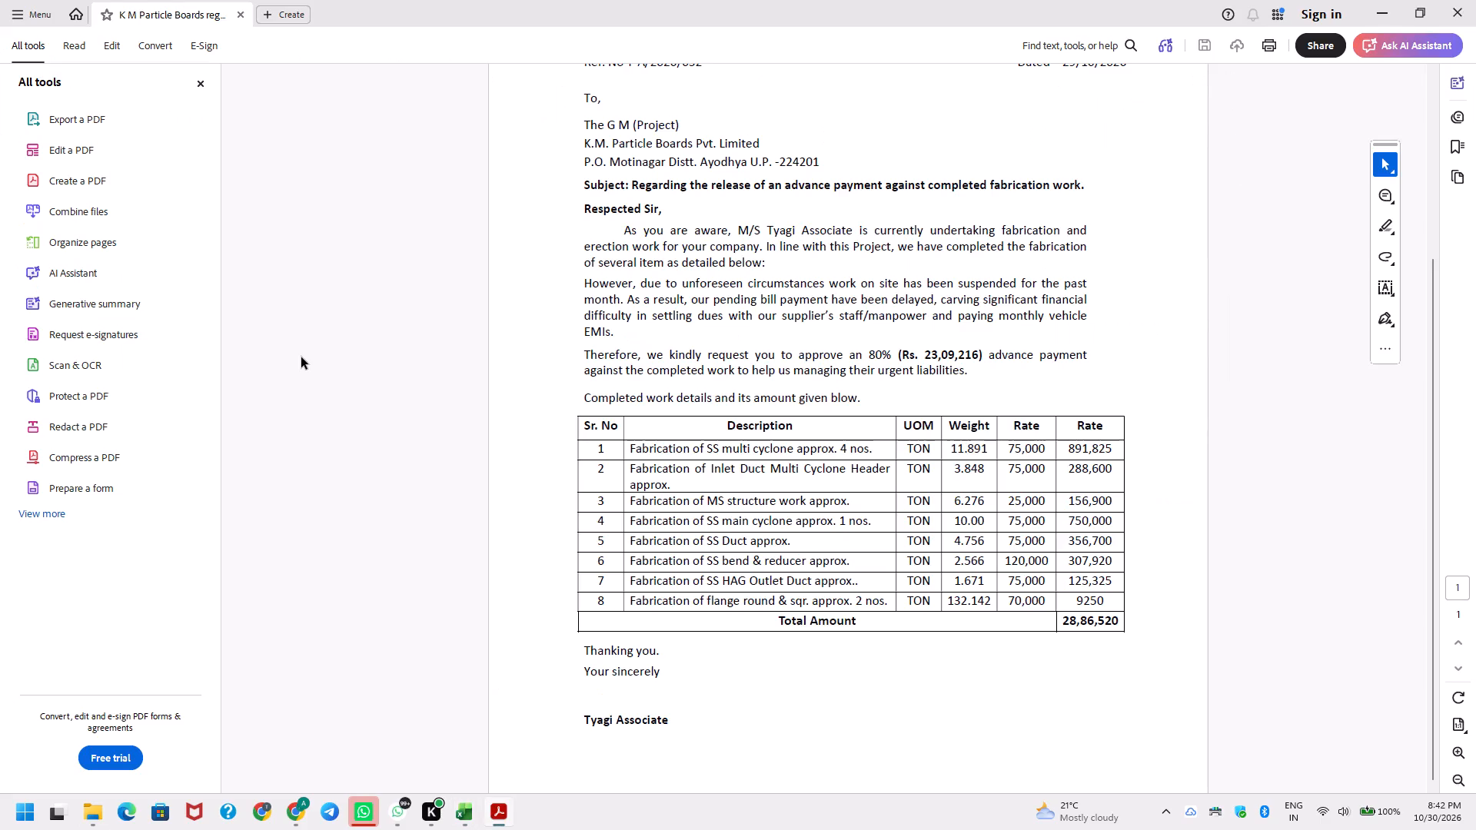
pyautogui.hotkey('alt', 'Tab')
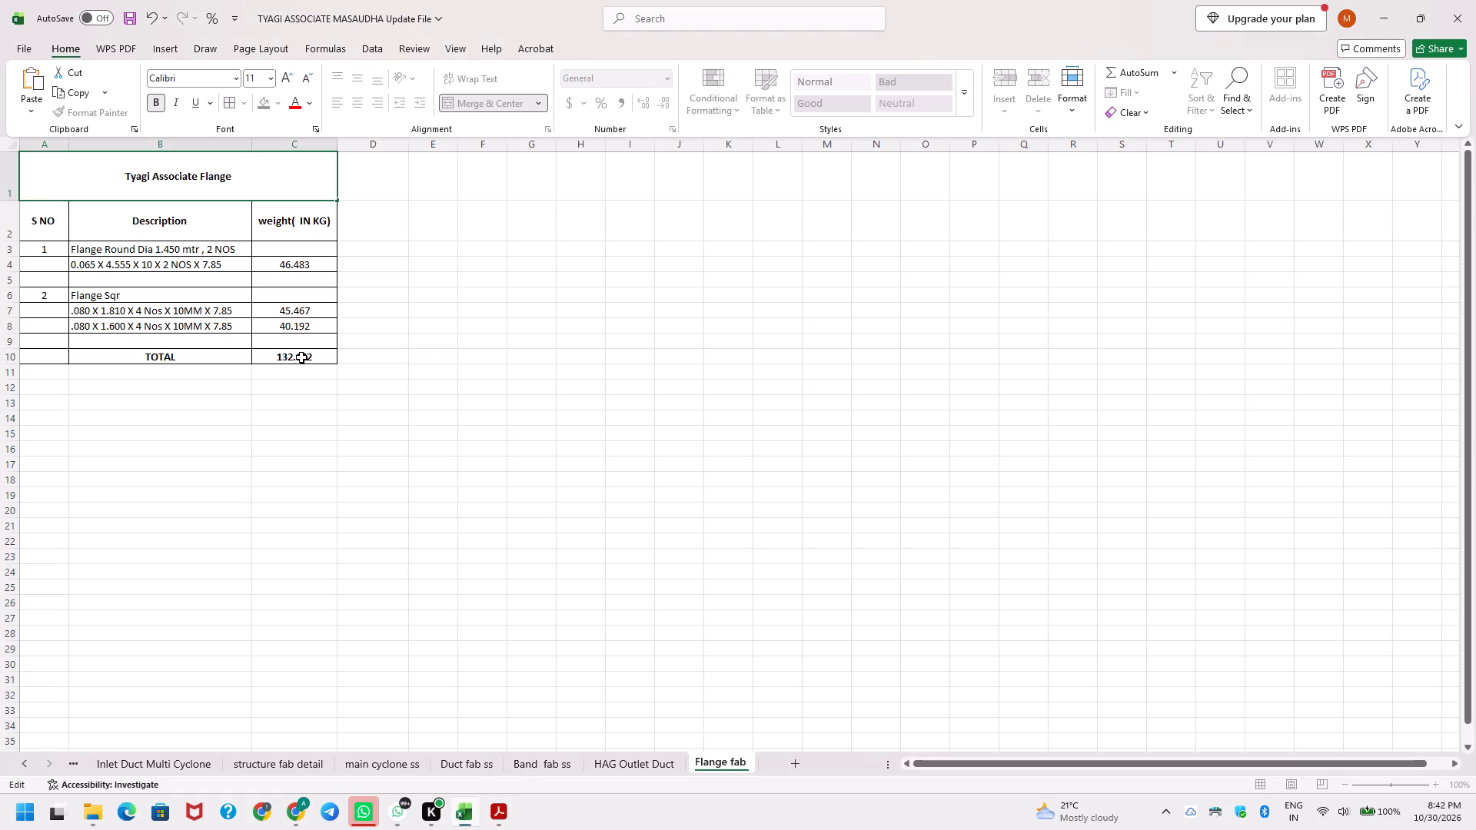
pyautogui.write('round to Sqr')
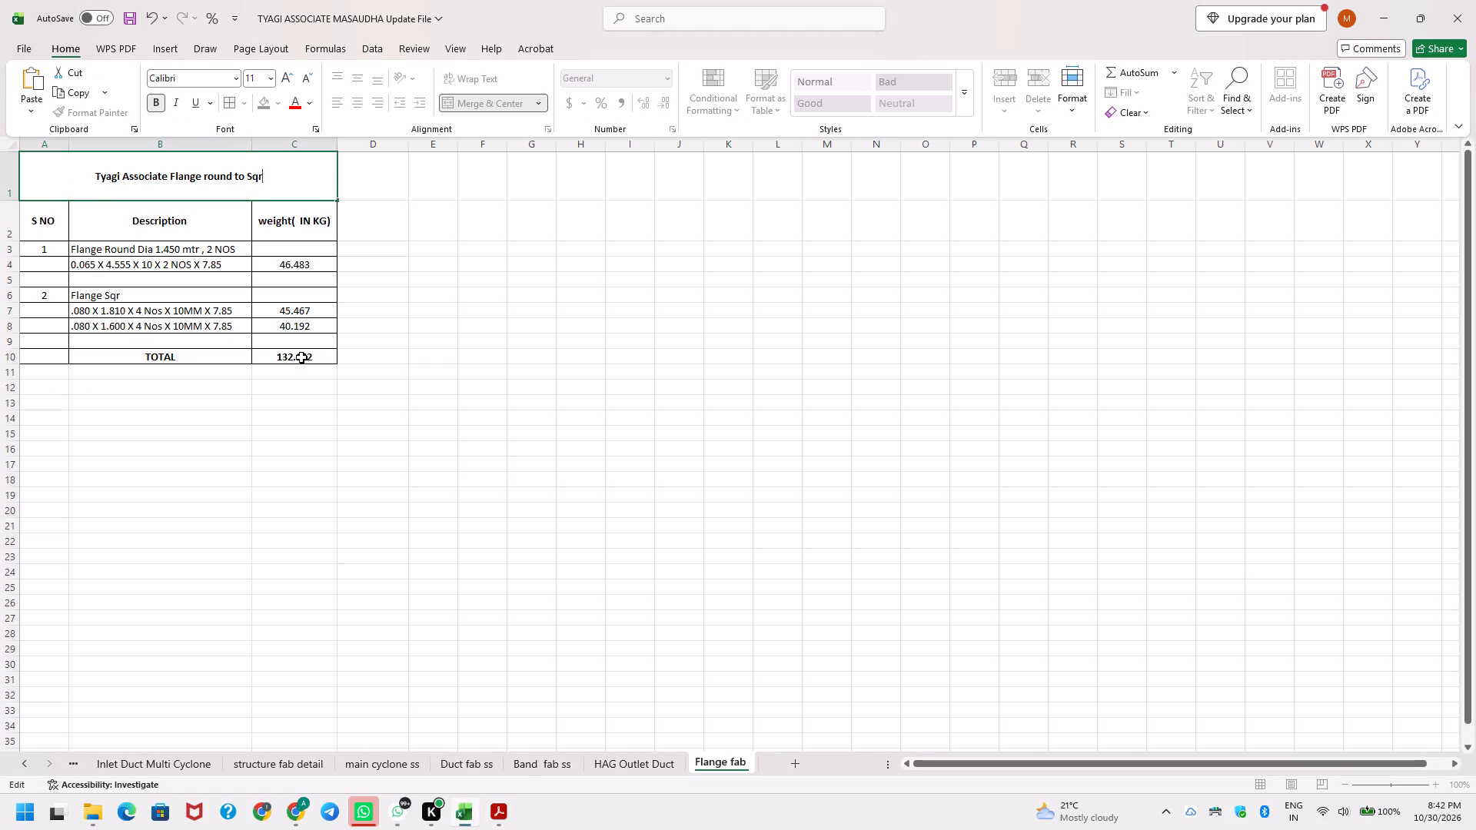
pyautogui.press('.')
pyautogui.press('Return')
# Increase the Flange fab title's font size to 14.
pyautogui.press('Up')
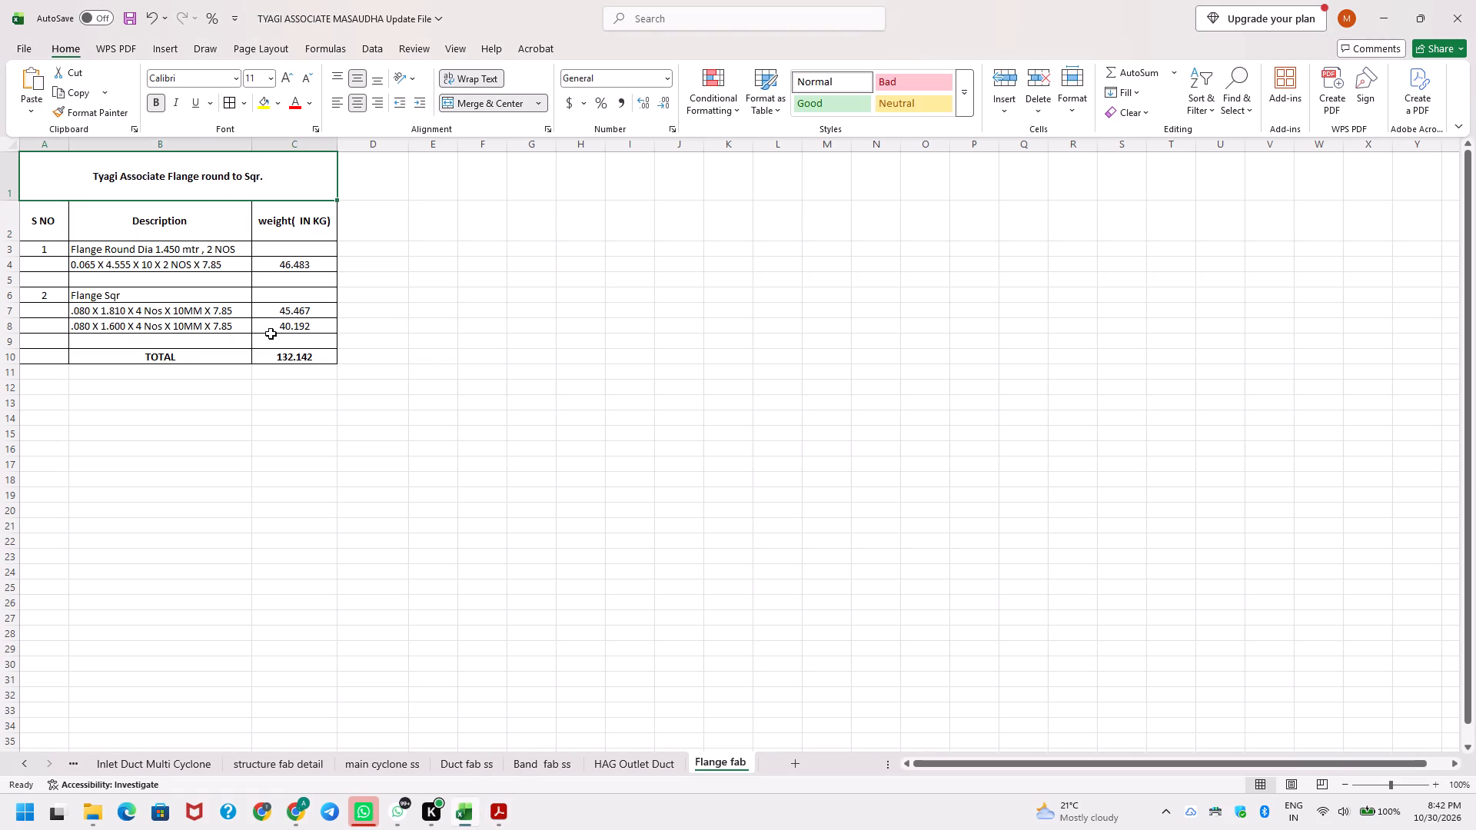
pyautogui.doubleClick(283, 76)
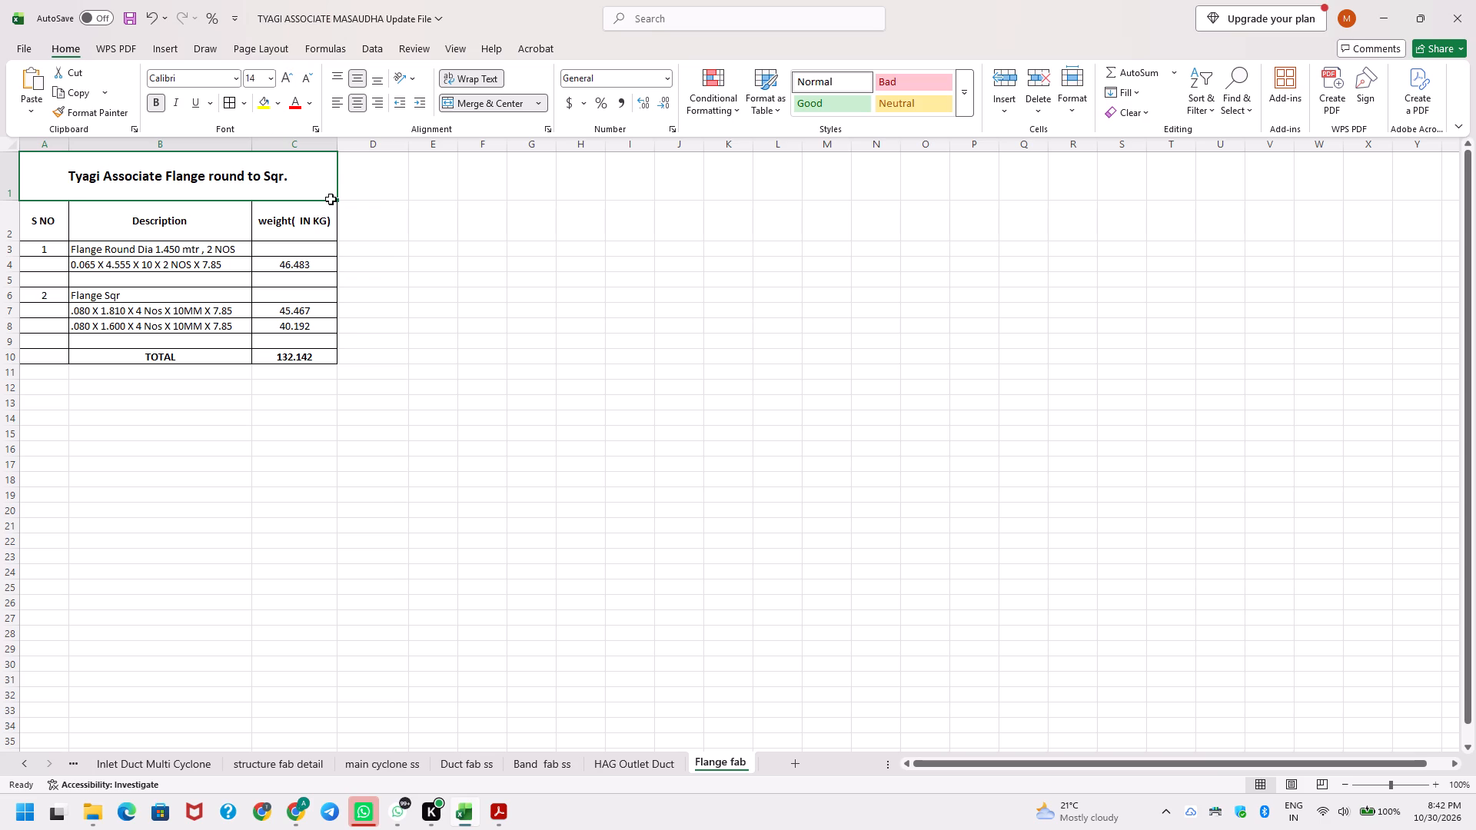
# Print only the flange table A1:C10 with Microsoft Print to PDF.
pyautogui.hotkey('ctrl', 'shift', 'Down')
pyautogui.hotkey('ctrl', 'shift', 'Down')
pyautogui.hotkey('ctrl', 'shift', 'Down')
pyautogui.hotkey('ctrl', 'shift', 'Up')
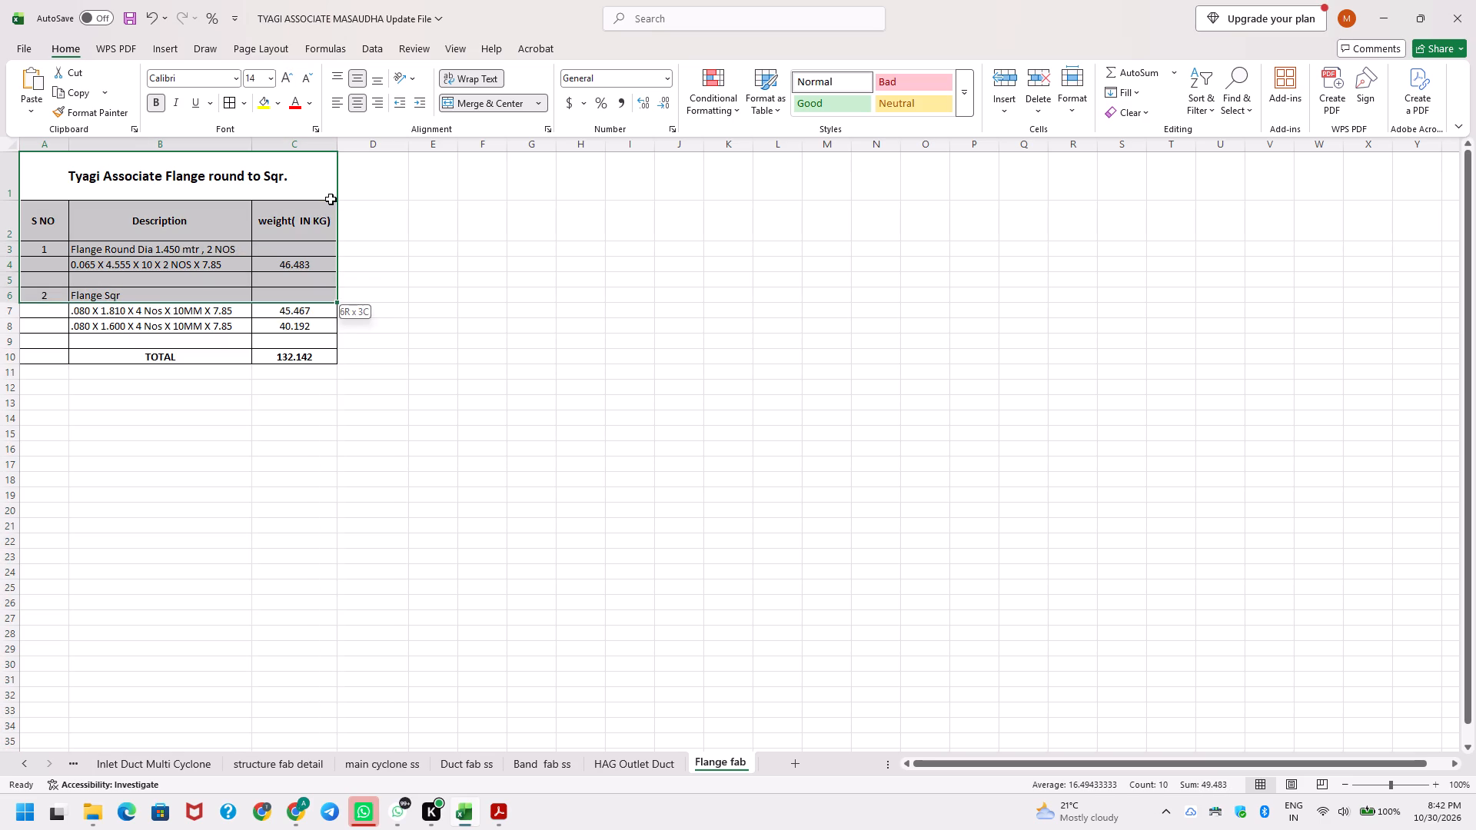
pyautogui.hotkey('shift', 'Down')
pyautogui.hotkey('shift', 'Down')
pyautogui.hotkey('shift', 'Down')
pyautogui.hotkey('shift', 'Down')
pyautogui.hotkey('ctrl', 'p')
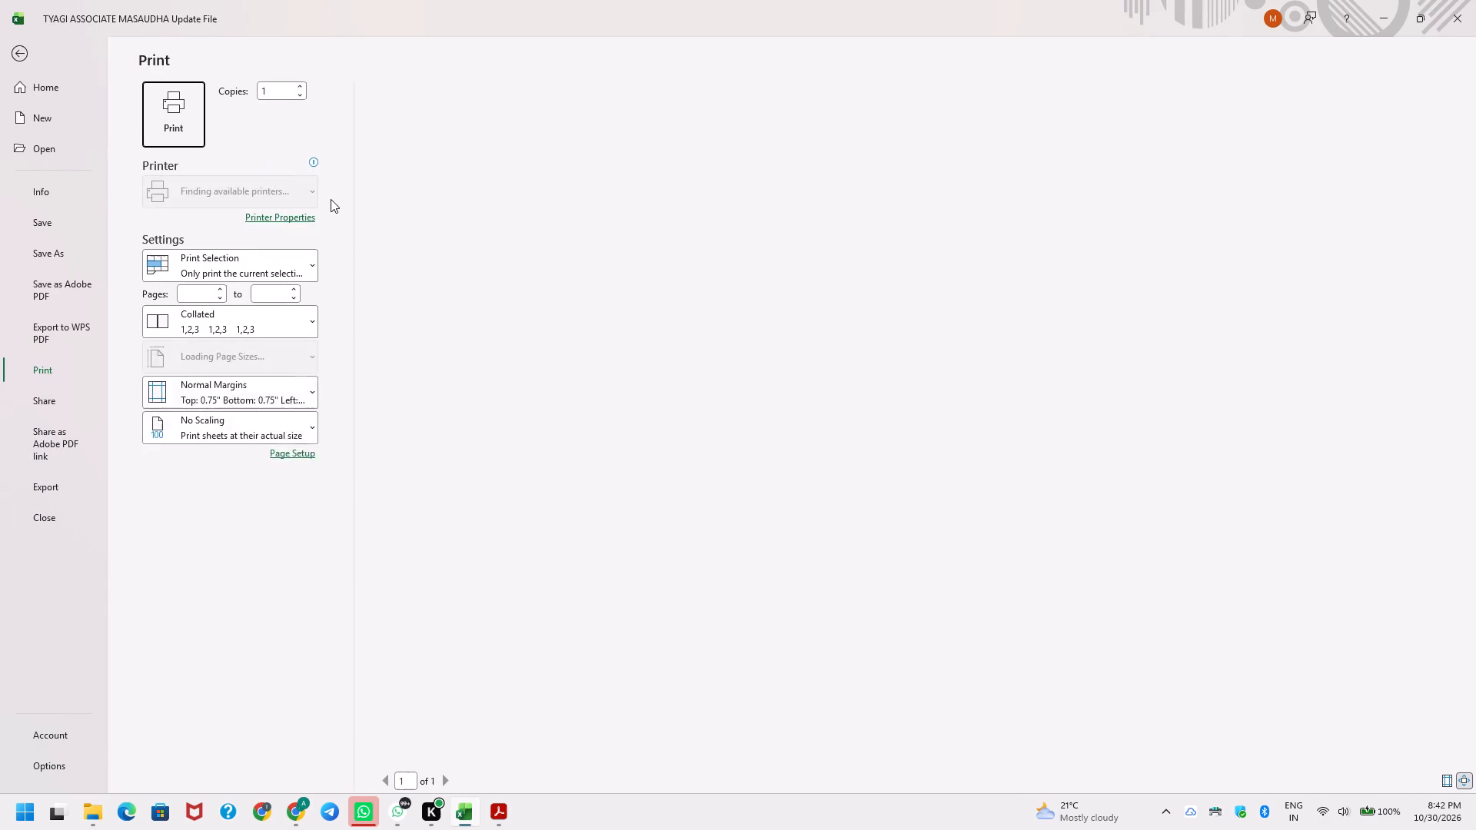
pyautogui.click(165, 115)
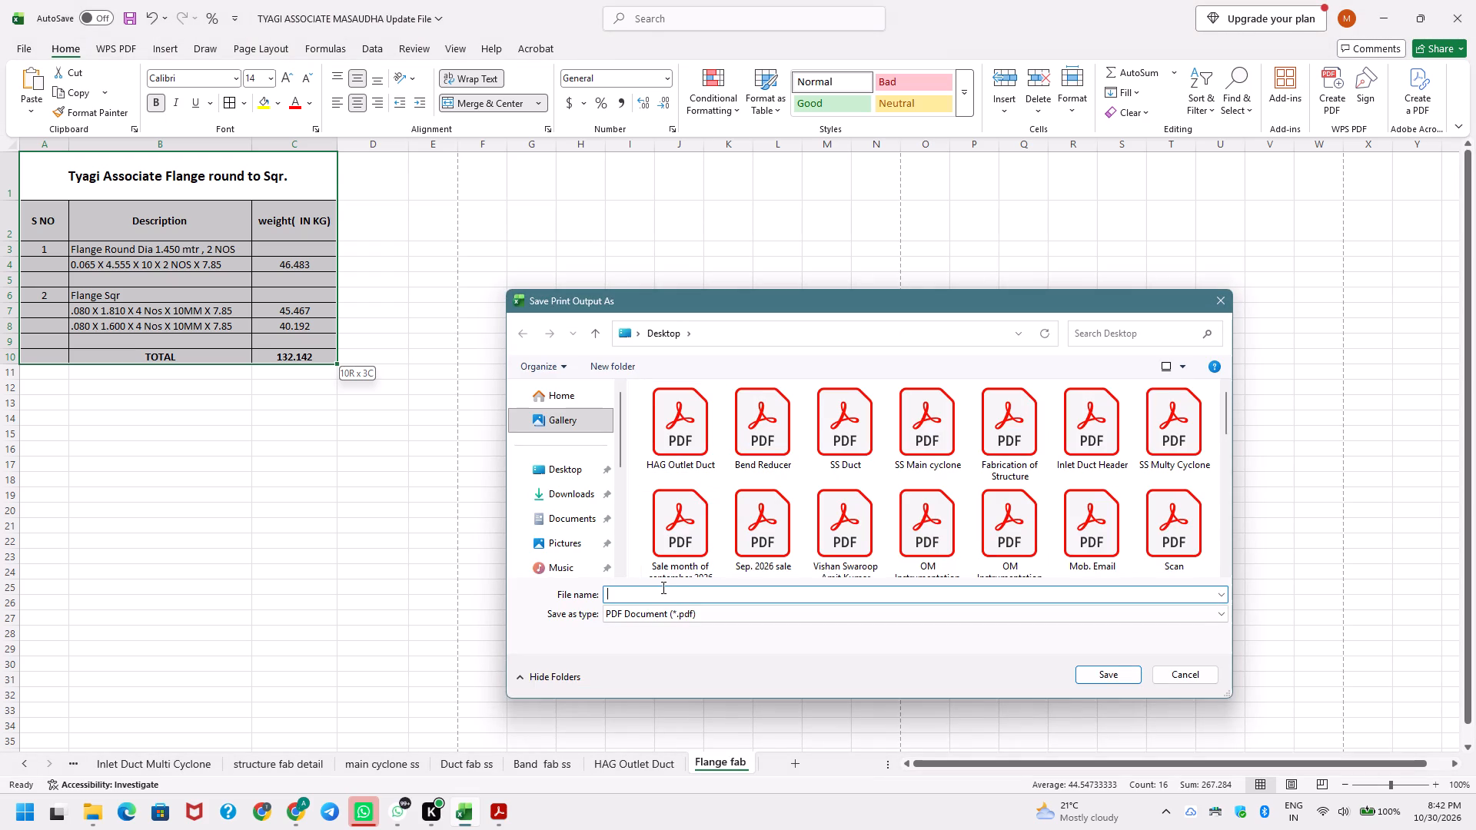
# Save the print output on the Desktop as a PDF named "Flange round to Sqr.".
pyautogui.write('Flange')
pyautogui.press('space')
pyautogui.hotkey('ctrl', 'Left')
pyautogui.hotkey('ctrl', 'Right')
pyautogui.write('rounf ==d ti')
pyautogui.press('BackSpace')
pyautogui.press('BackSpace')
pyautogui.press('BackSpace')
pyautogui.press('BackSpace')
pyautogui.press('BackSpace')
pyautogui.press('BackSpace')
pyautogui.press('BackSpace')
pyautogui.press('BackSpace')
pyautogui.write('d to')
pyautogui.press('space')
pyautogui.write('Sqr')
pyautogui.press('.')
pyautogui.press('Return')
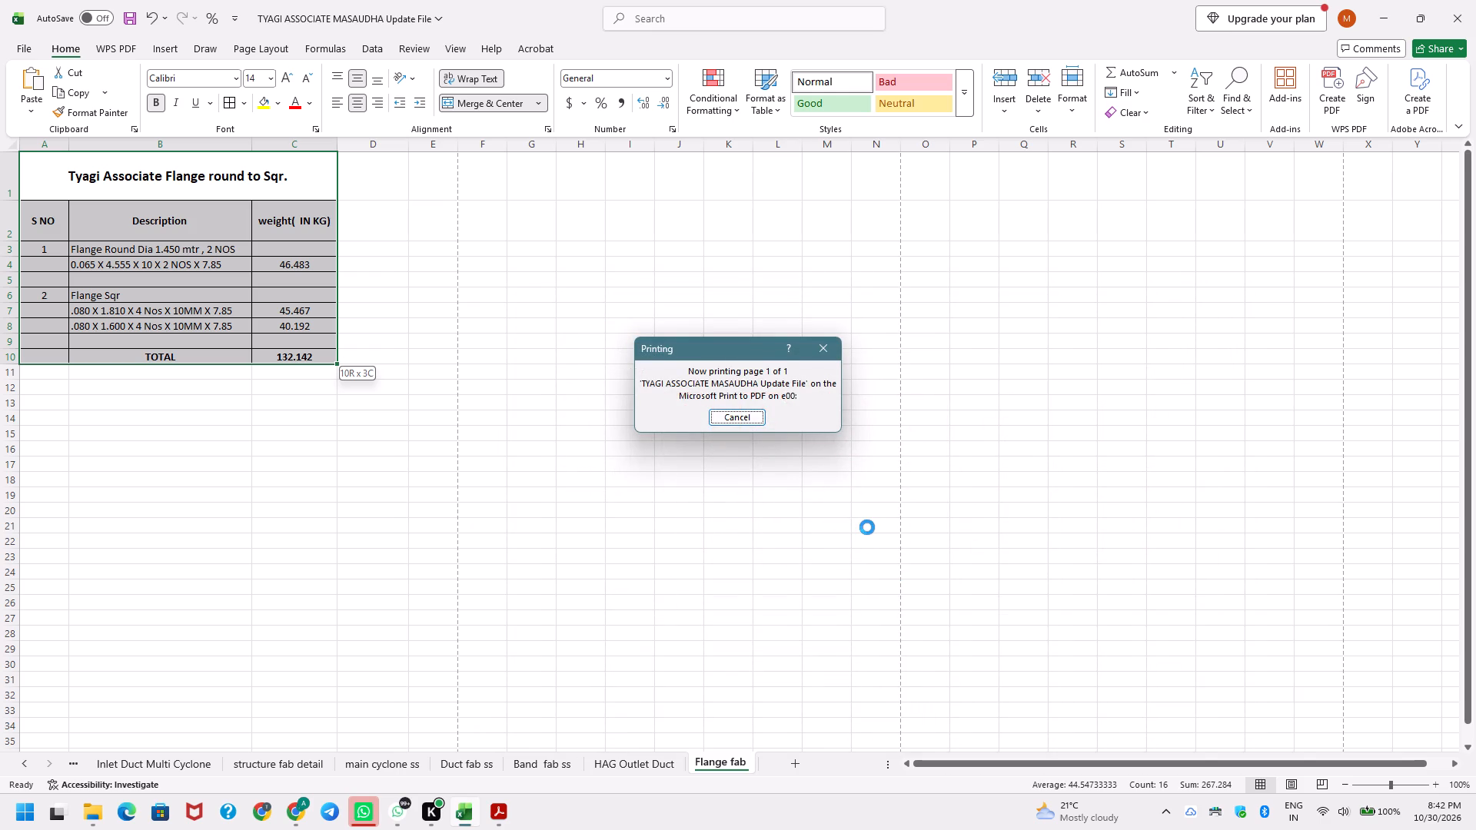
# Save the workbook.
pyautogui.hotkey('ctrl', 's')
pyautogui.hotkey('ctrl', 's')
pyautogui.hotkey('ctrl', 's')
# Go back through the fabrication sheets to the first one, multi cyclone ss, and save the workbook again.
pyautogui.hotkey('ctrl', 'pageup')
pyautogui.hotkey('ctrl', 'pageup')
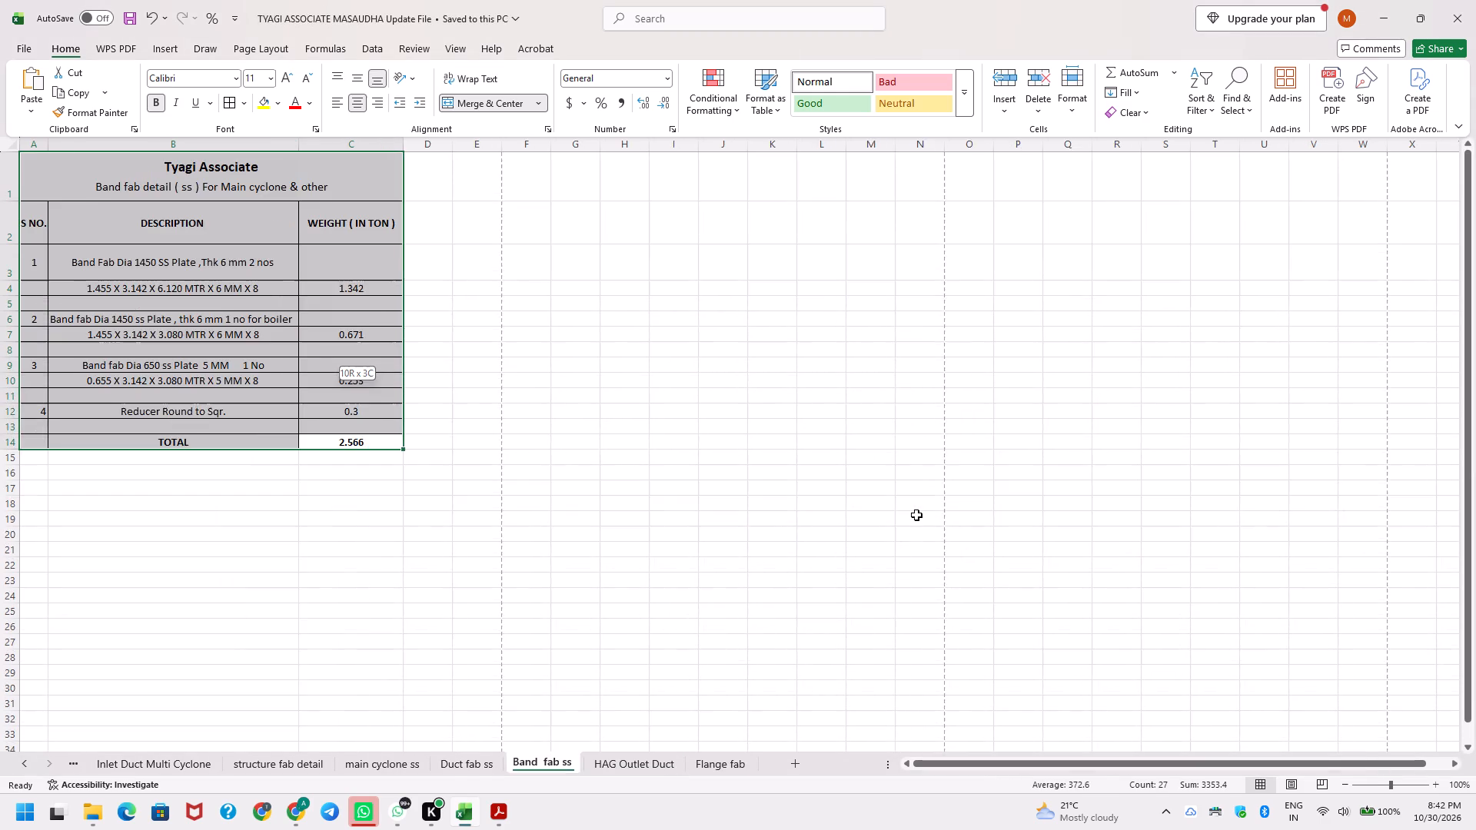
pyautogui.hotkey('ctrl', 'pageup')
pyautogui.hotkey('ctrl', 'pageup')
pyautogui.hotkey('ctrl', 'pageup')
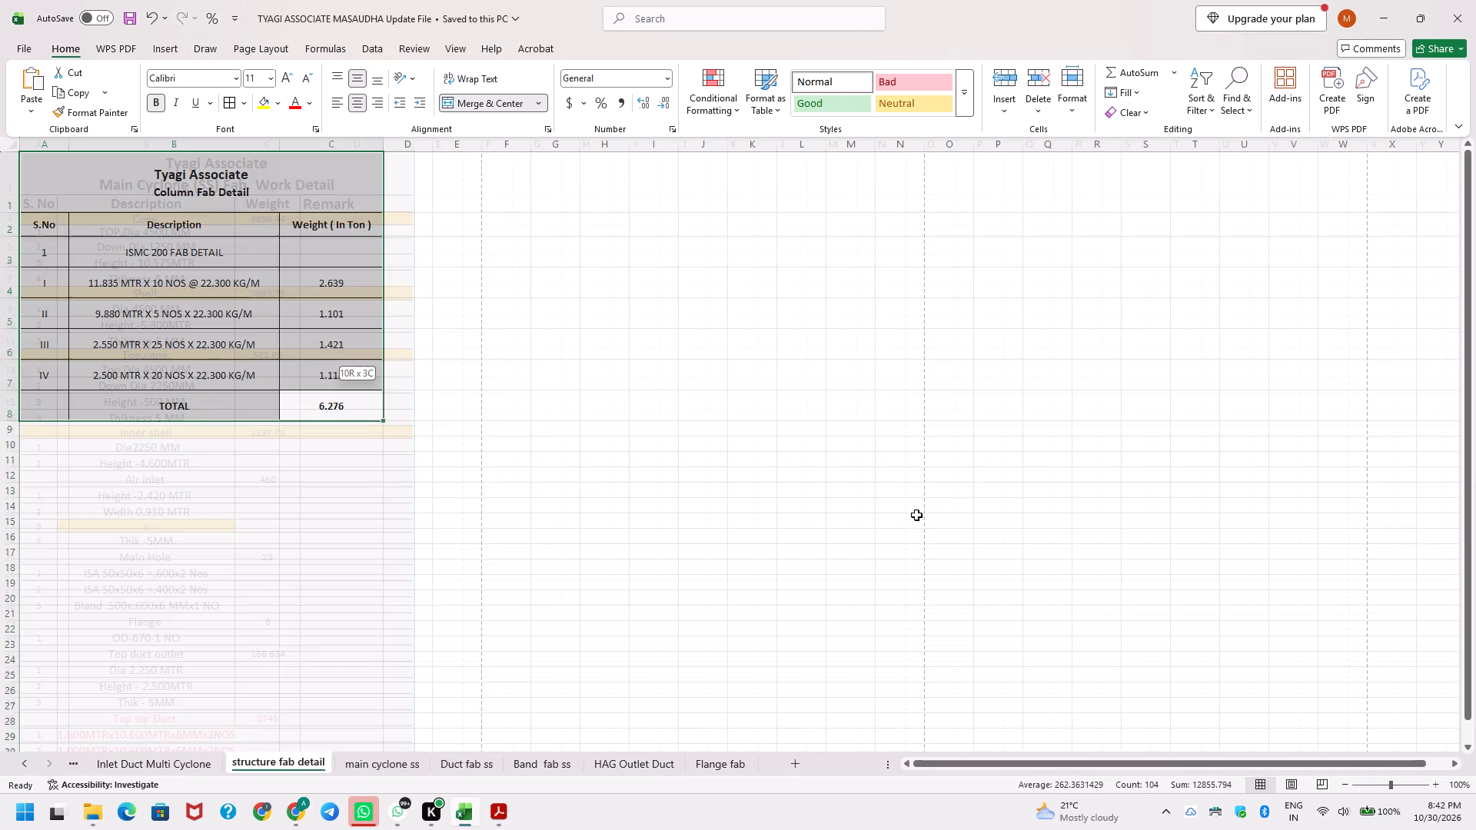
pyautogui.hotkey('ctrl', 'pageup')
pyautogui.hotkey('ctrl', 'pageup')
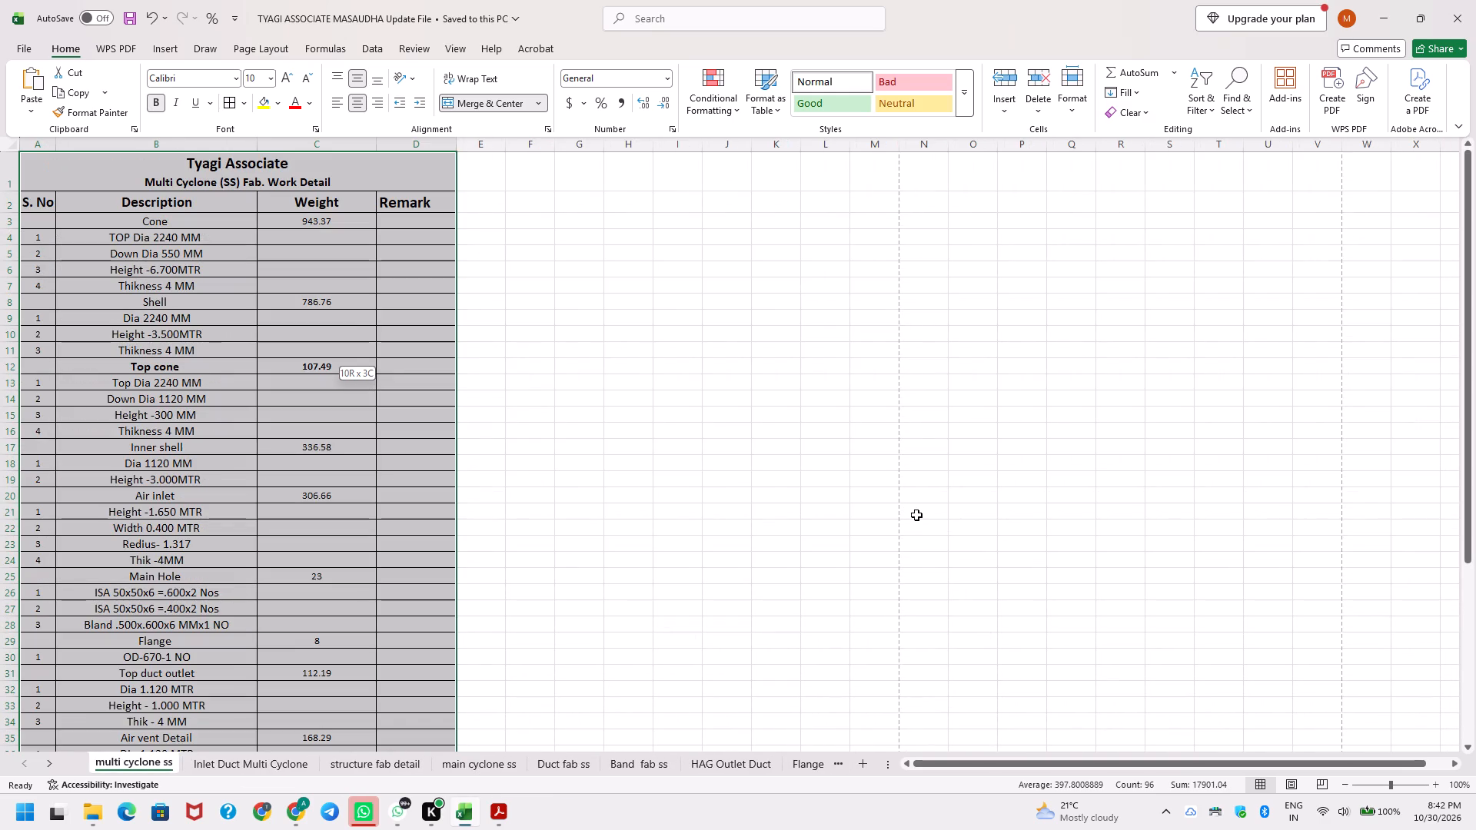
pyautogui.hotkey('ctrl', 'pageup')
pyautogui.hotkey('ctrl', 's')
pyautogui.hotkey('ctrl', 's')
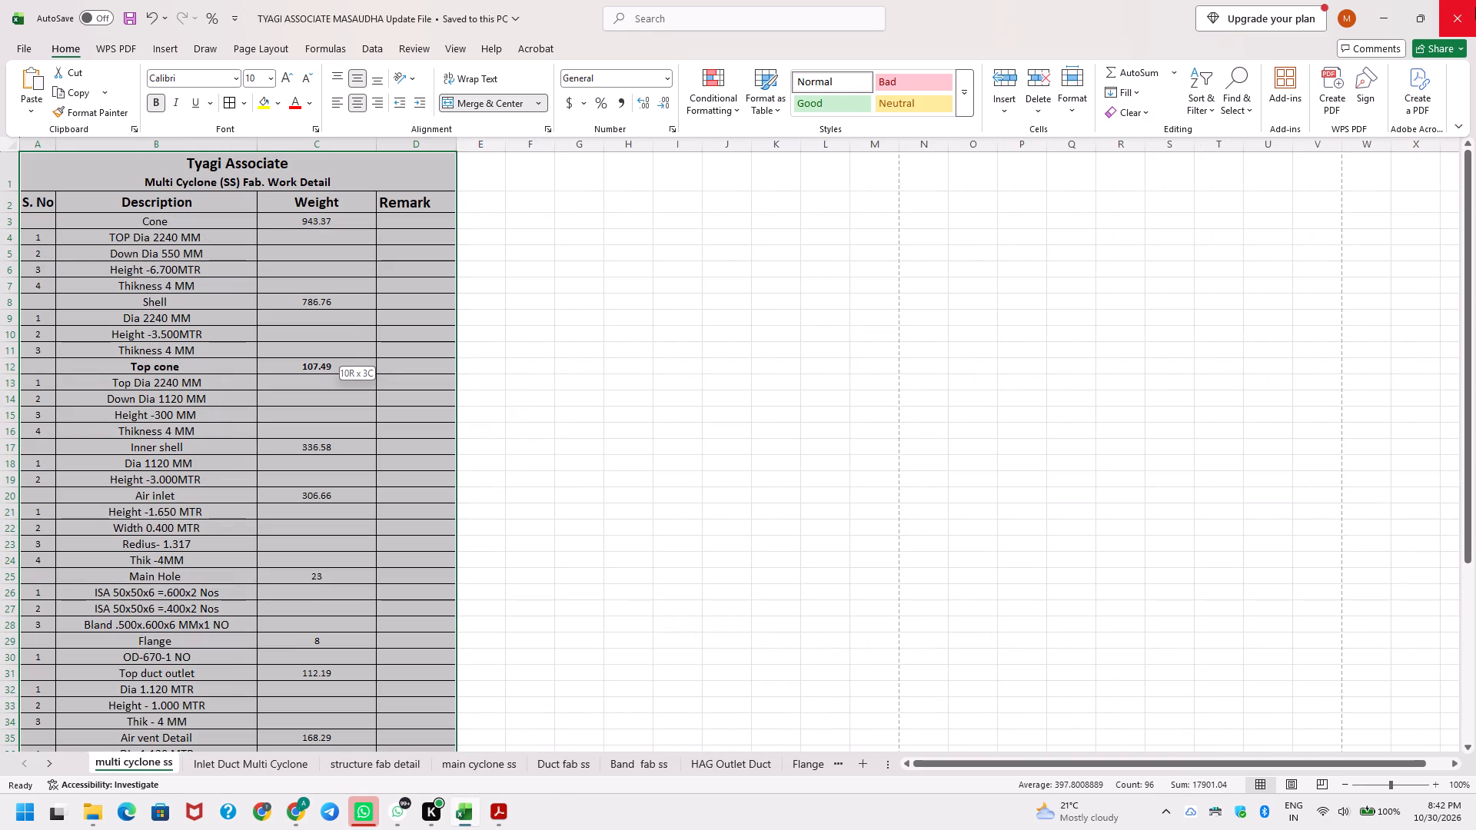
# Close the TYAGI ASSOCIATE MASAUDHA Update File workbook and the K M Particle Boards advance-payment letter PDF.
pyautogui.click(1475, 7)
pyautogui.click(1475, 0)
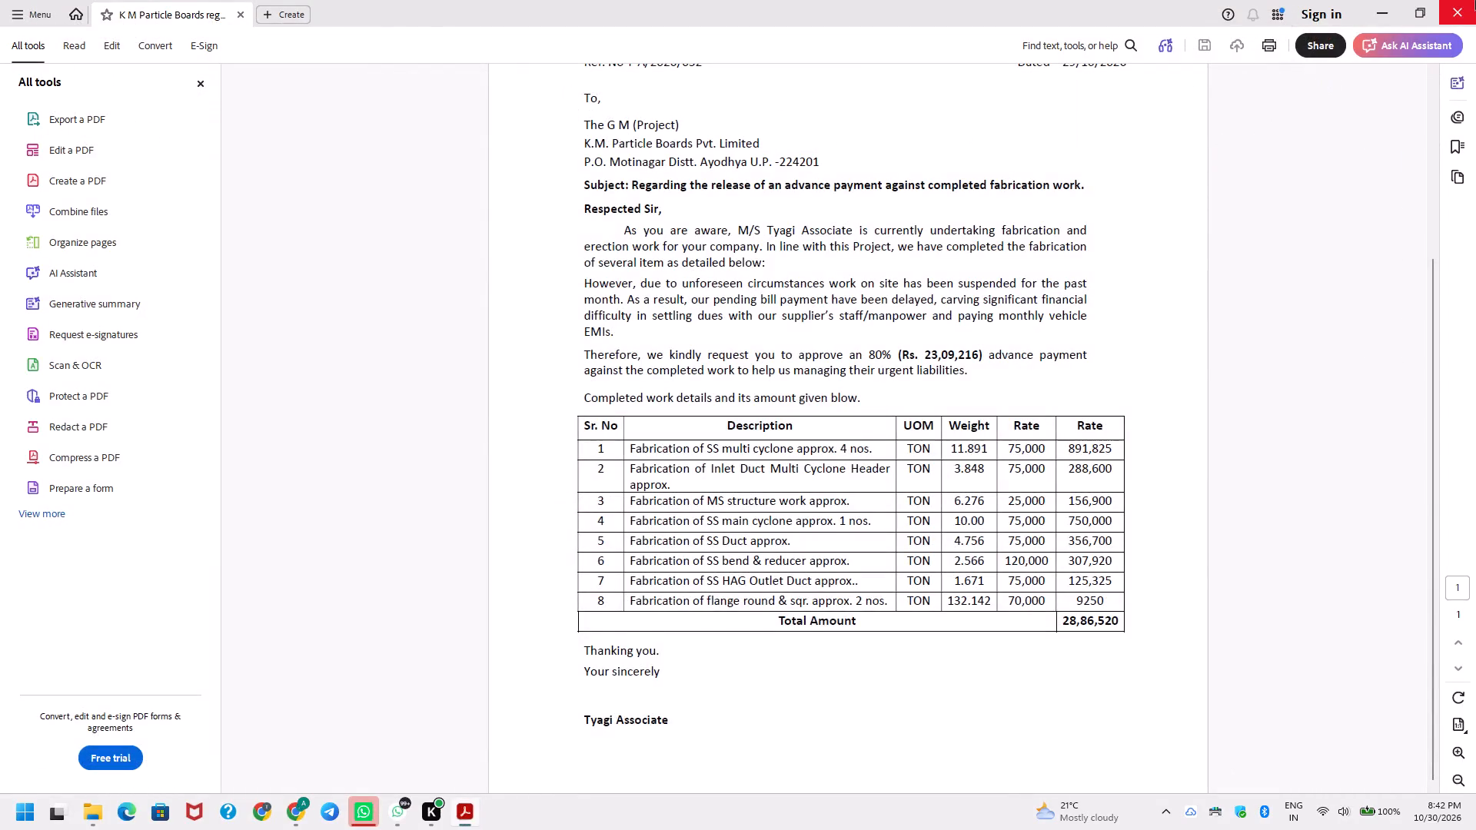
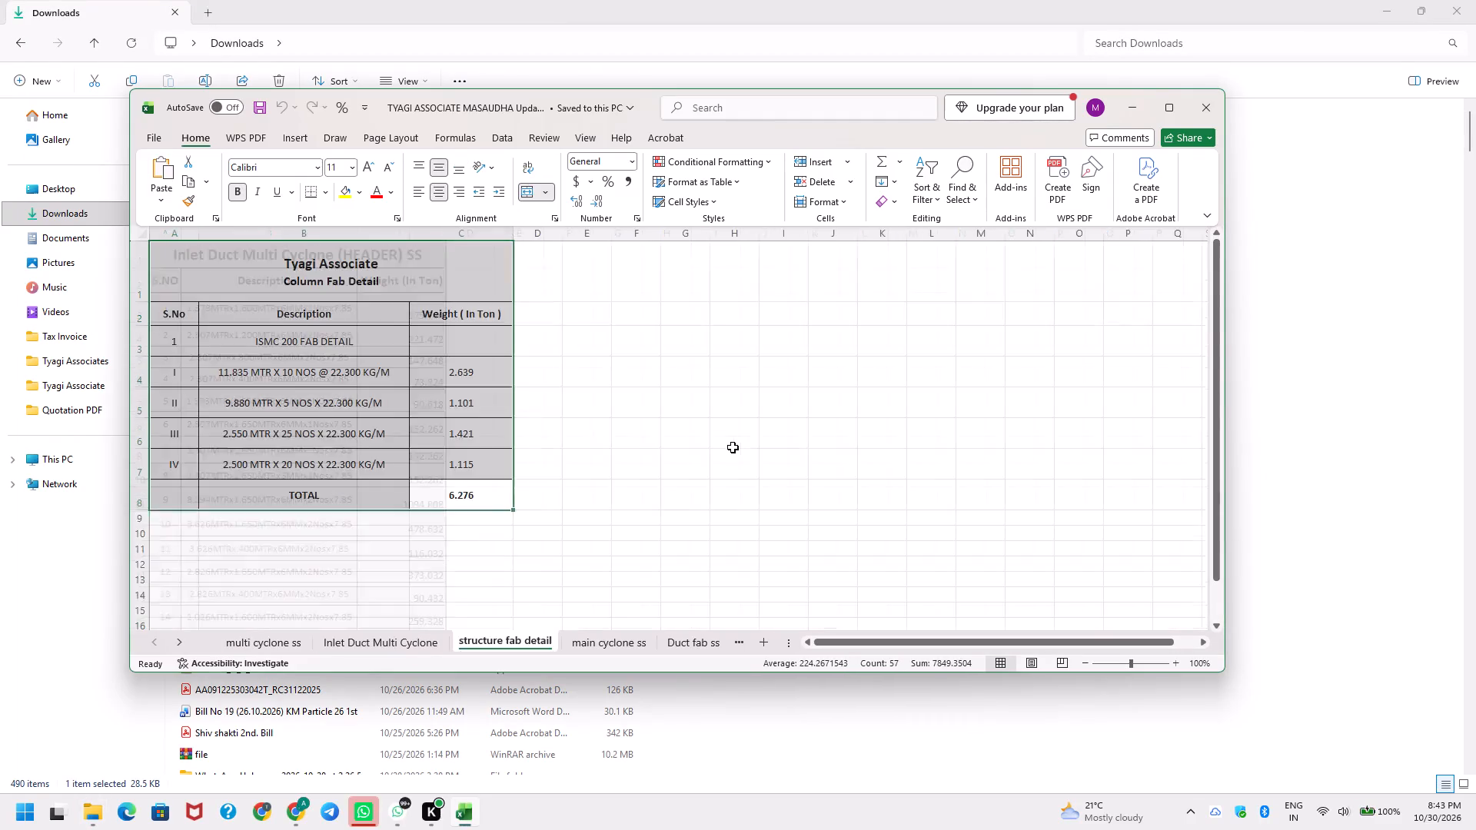
# Go forward to the main cyclone ss sheet and open the print settings for its fabrication work table.
pyautogui.hotkey('ctrl', 'pagedown')
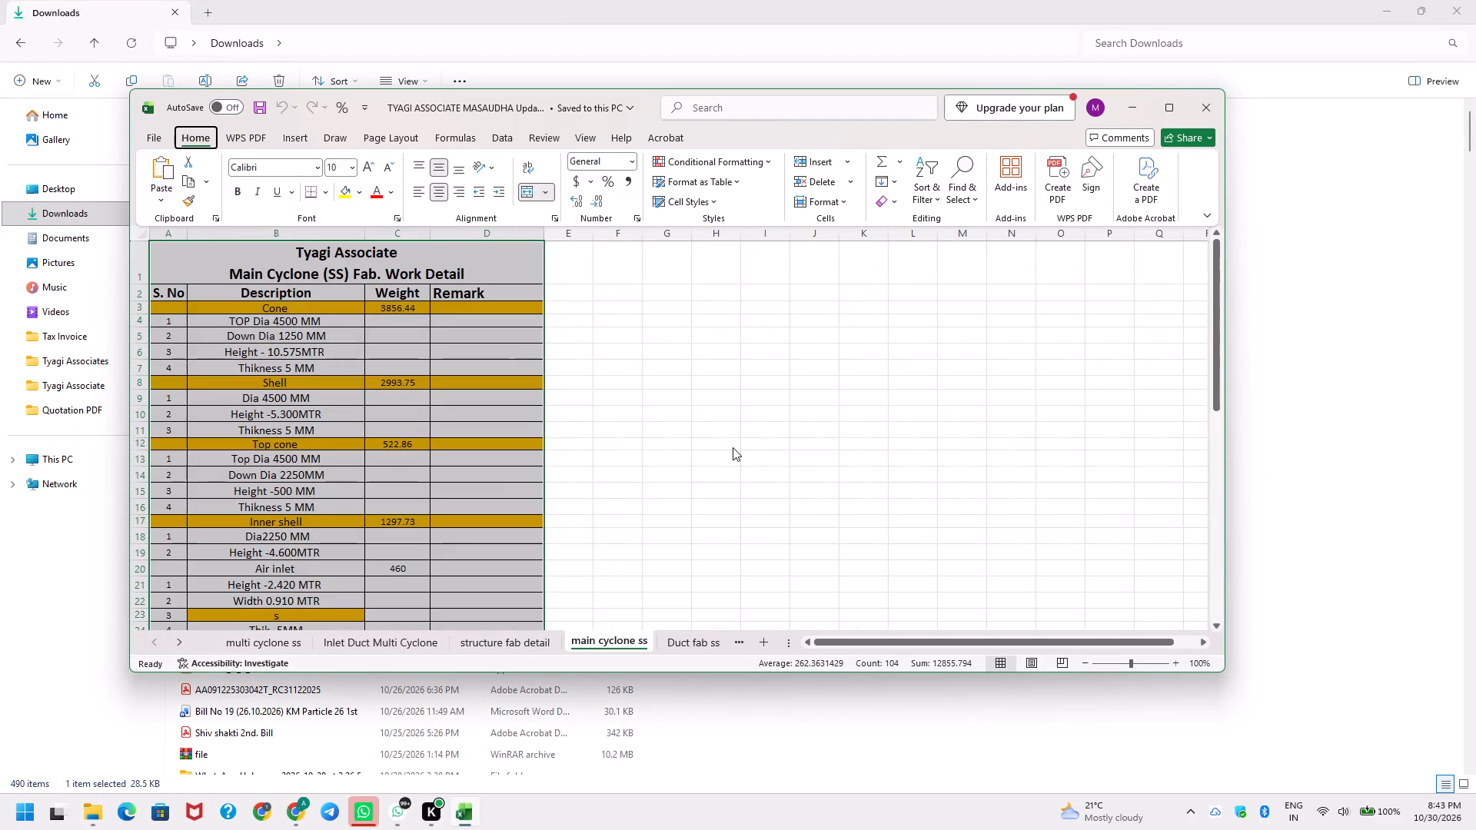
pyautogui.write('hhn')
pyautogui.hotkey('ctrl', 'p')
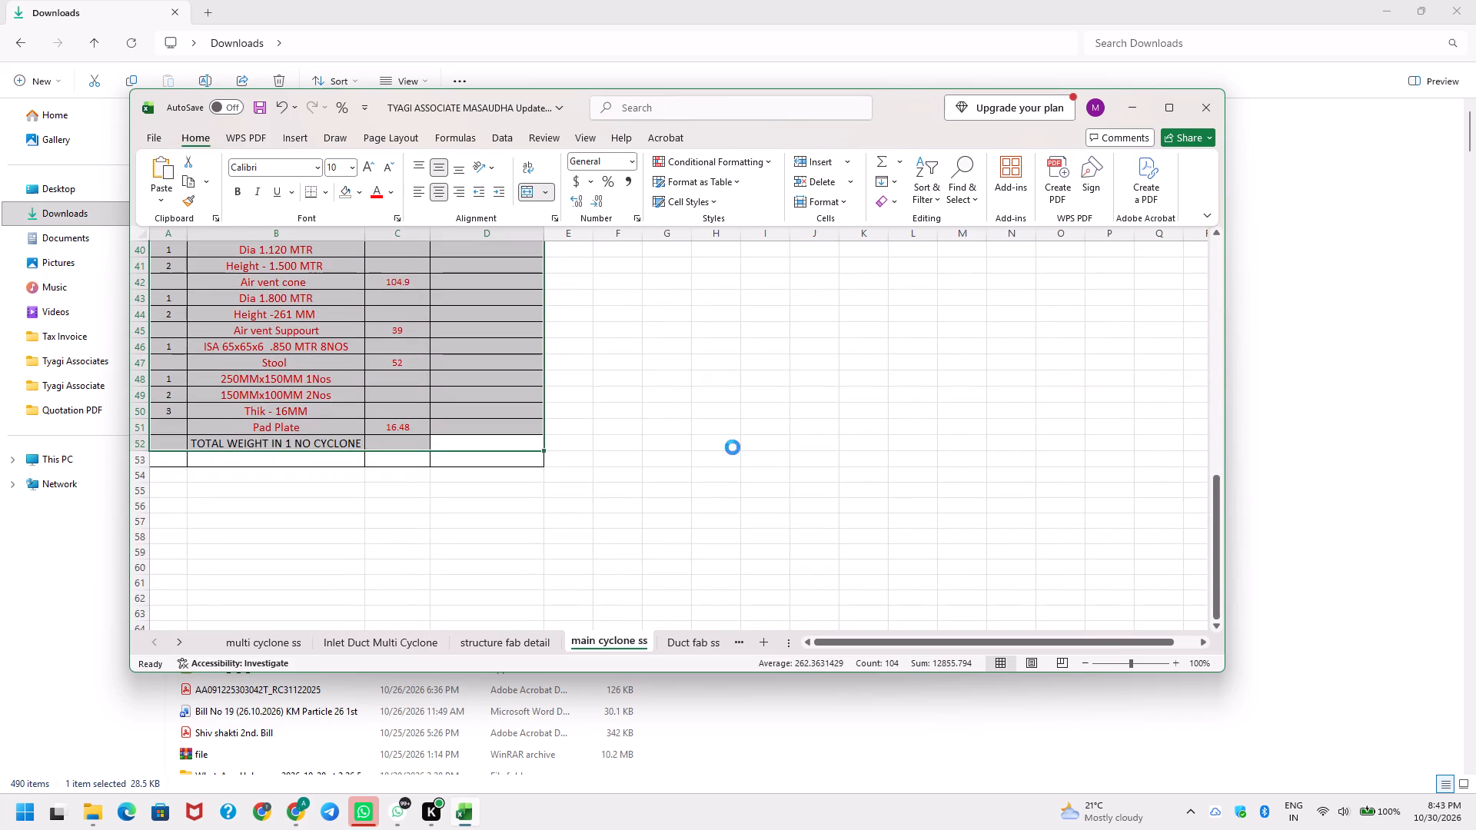
# Print only the selected table on the main cyclone ss sheet with Microsoft Print to PDF.
pyautogui.hscroll(-1, 601, 378)
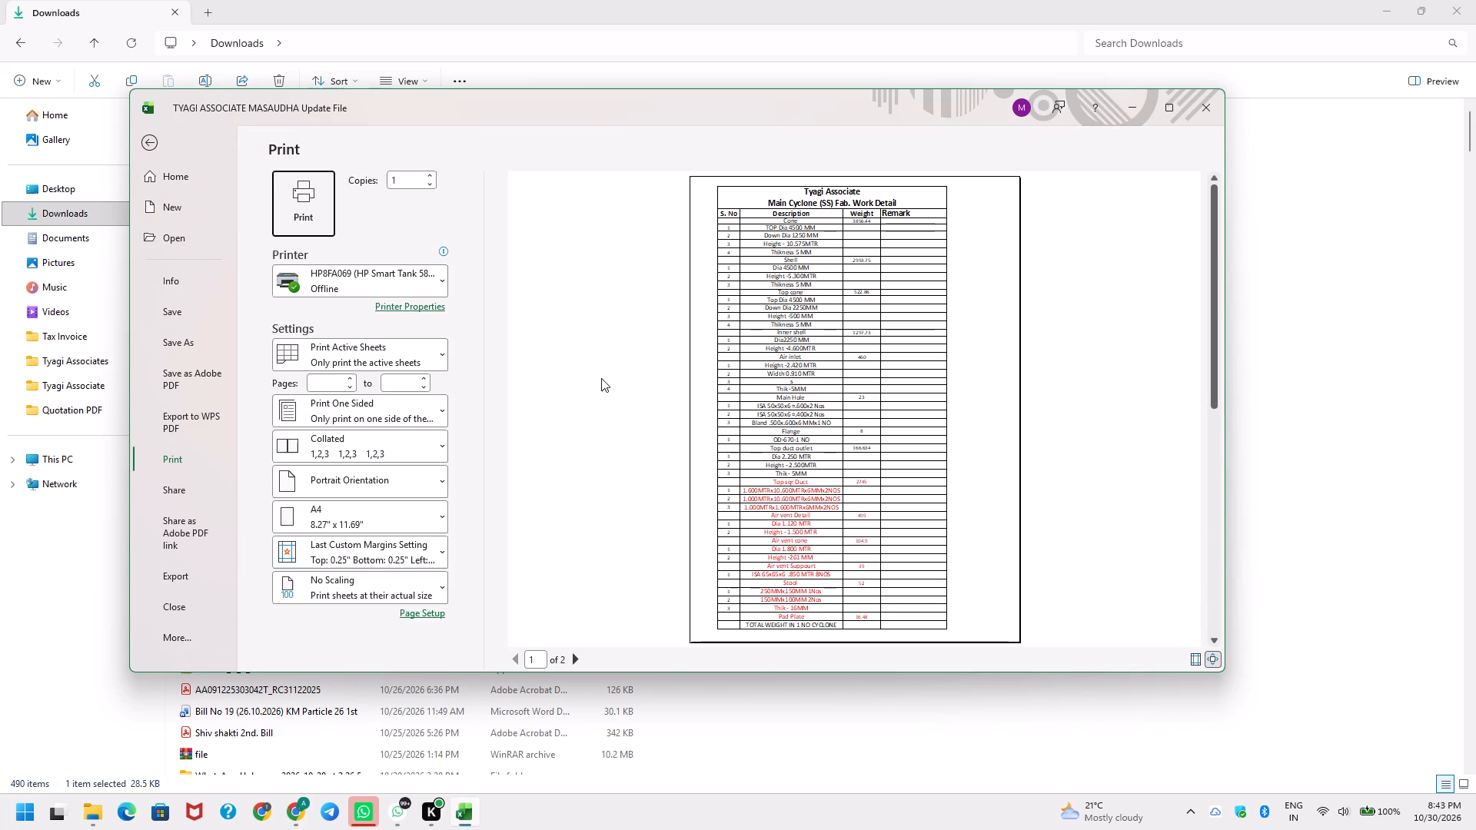
pyautogui.hscroll(-1, 601, 378)
pyautogui.scroll(-11, 841, 456)
pyautogui.scroll(2, 856, 433)
pyautogui.scroll(5, 728, 409)
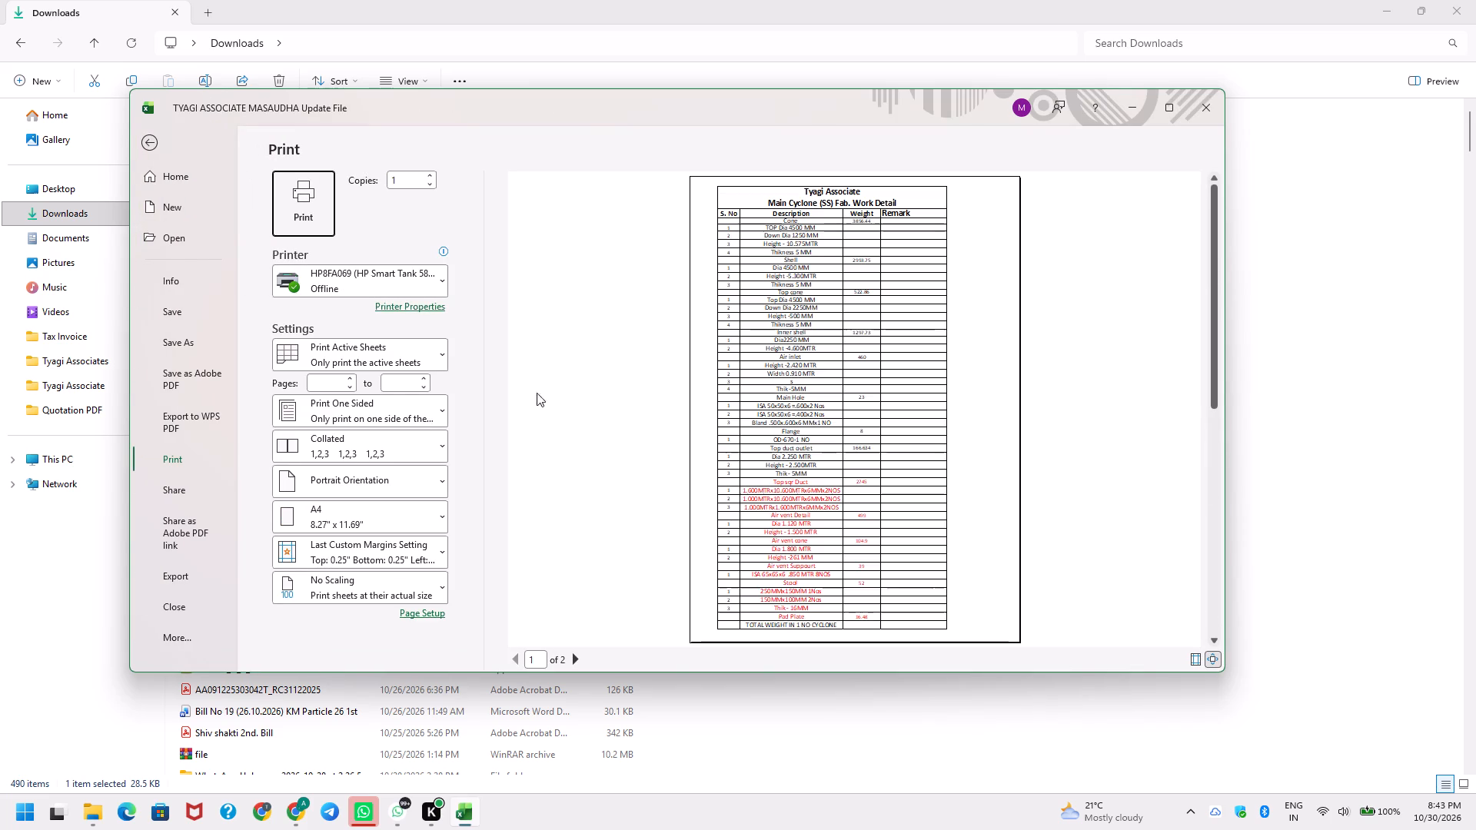
pyautogui.scroll(7, 537, 393)
pyautogui.click(391, 355)
pyautogui.click(367, 466)
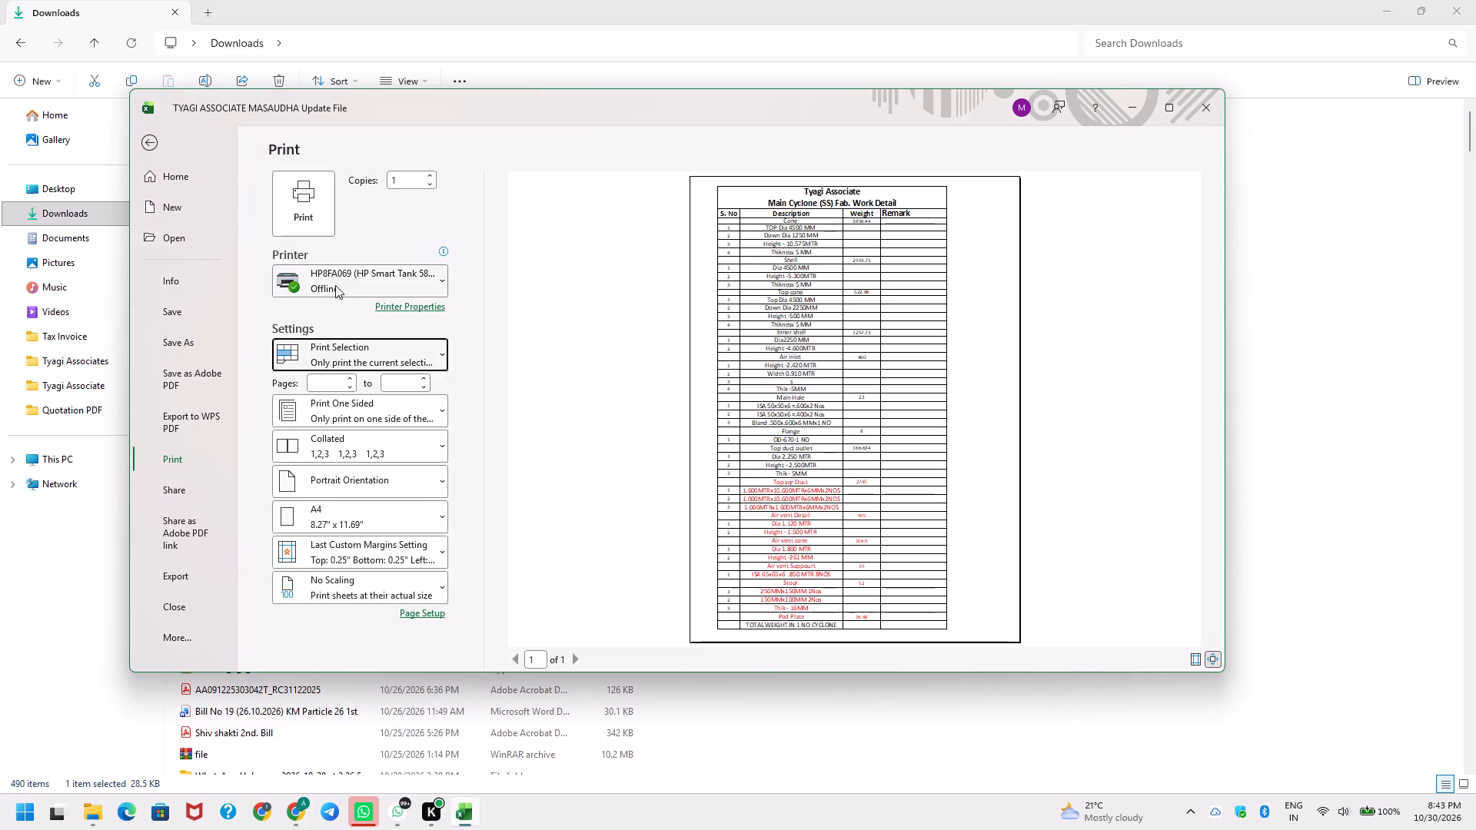
pyautogui.click(335, 284)
pyautogui.click(354, 460)
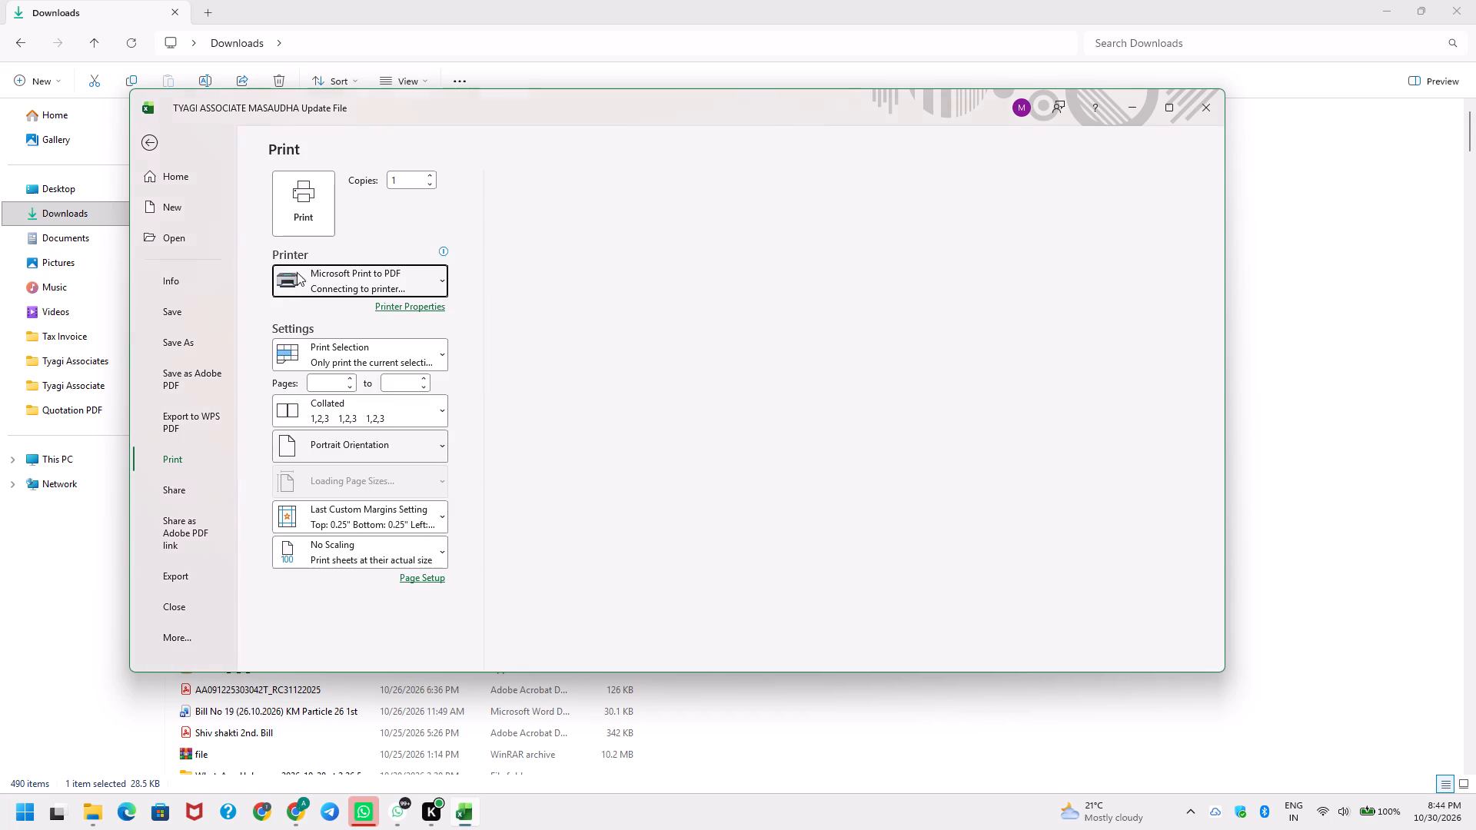
pyautogui.click(310, 201)
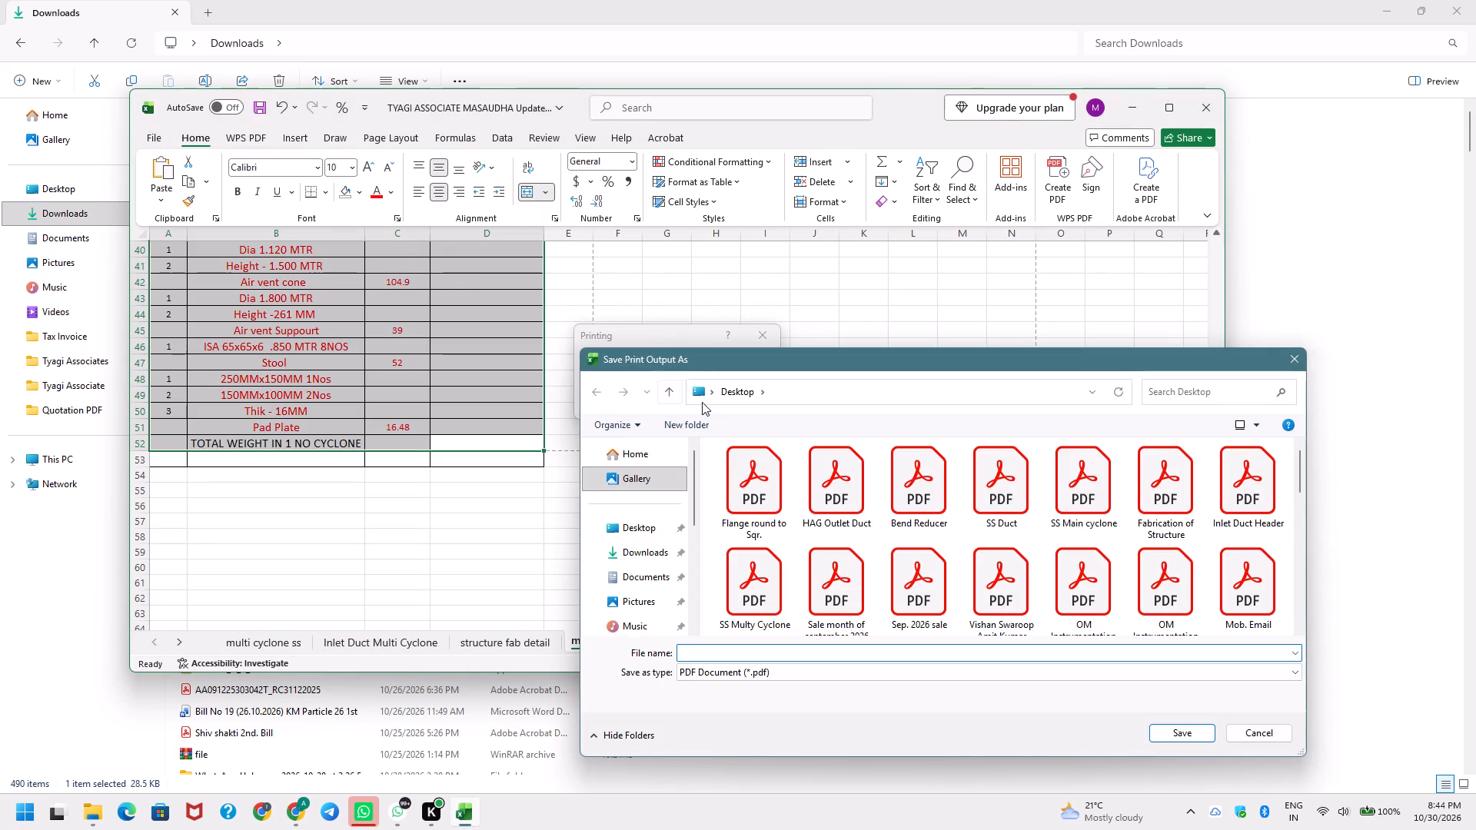
# Save the print output on the Desktop over the existing PDF "SS Main cyclone".
pyautogui.click(1084, 506)
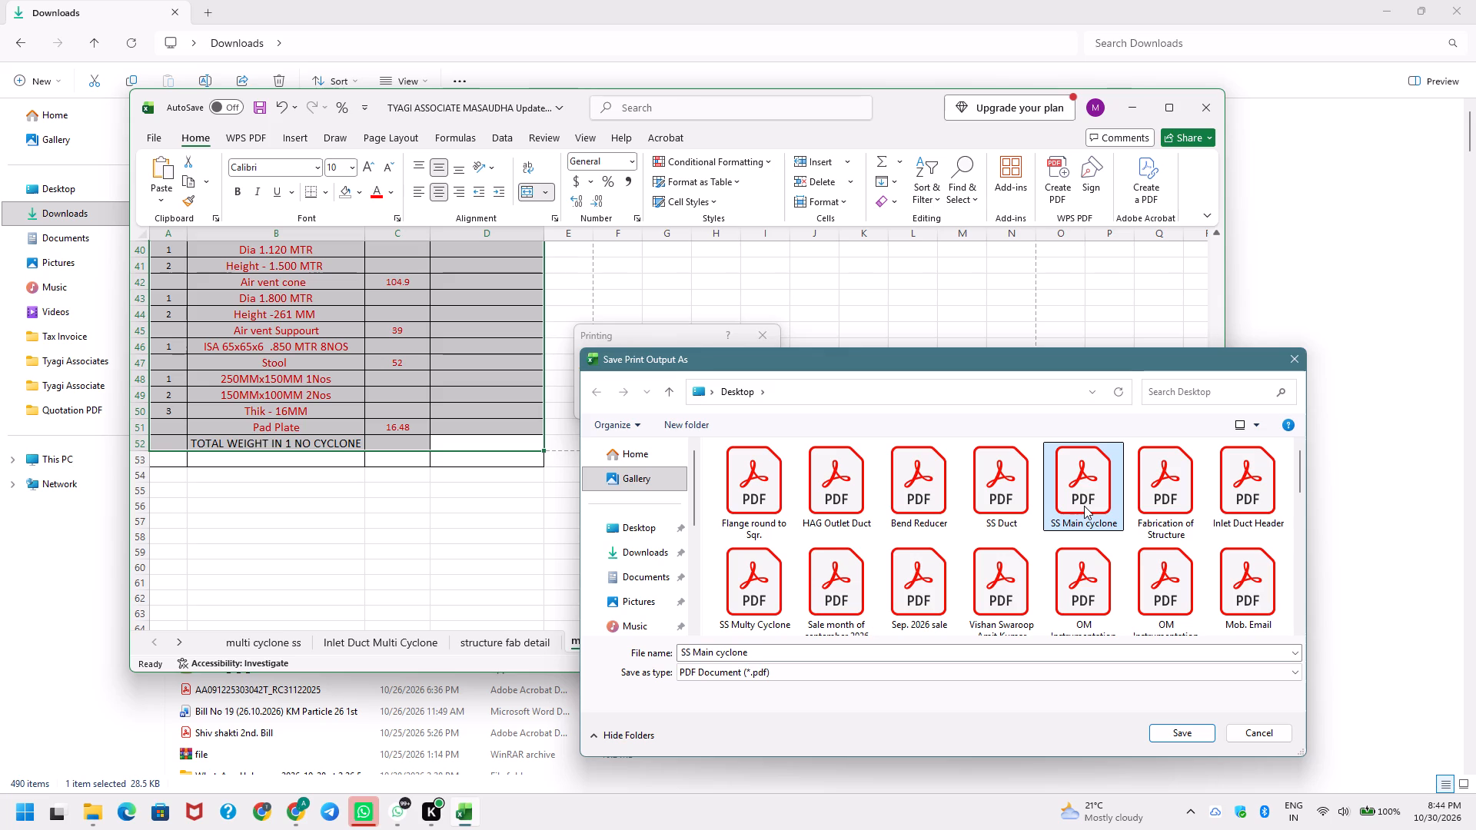
pyautogui.press('Return')
pyautogui.press('Left')
pyautogui.press('Return')
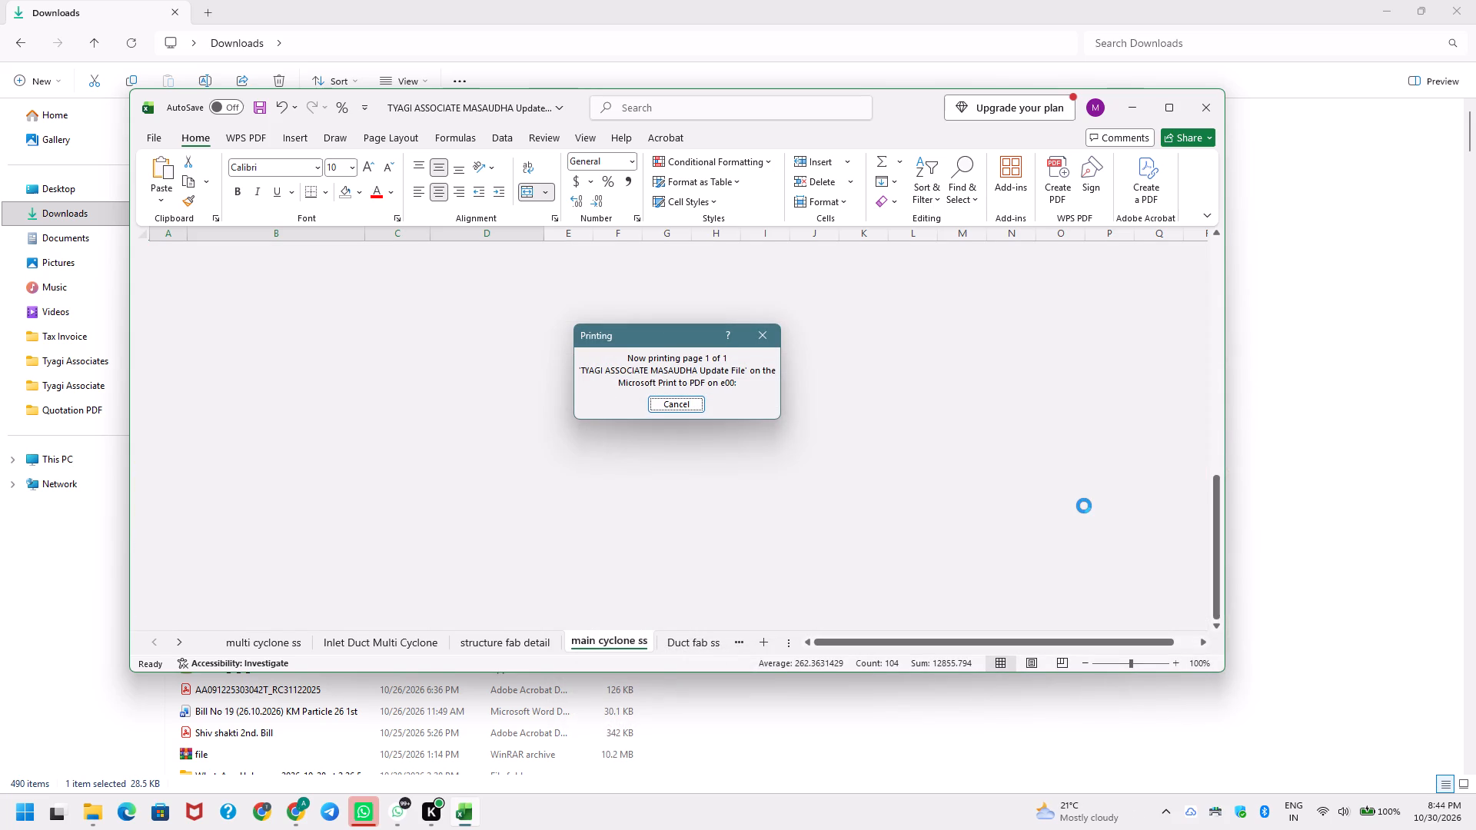
# Save the workbook and bring up the Windows desktop where the exported PDFs are stored.
pyautogui.hotkey('ctrl', 's')
pyautogui.press('super+d')
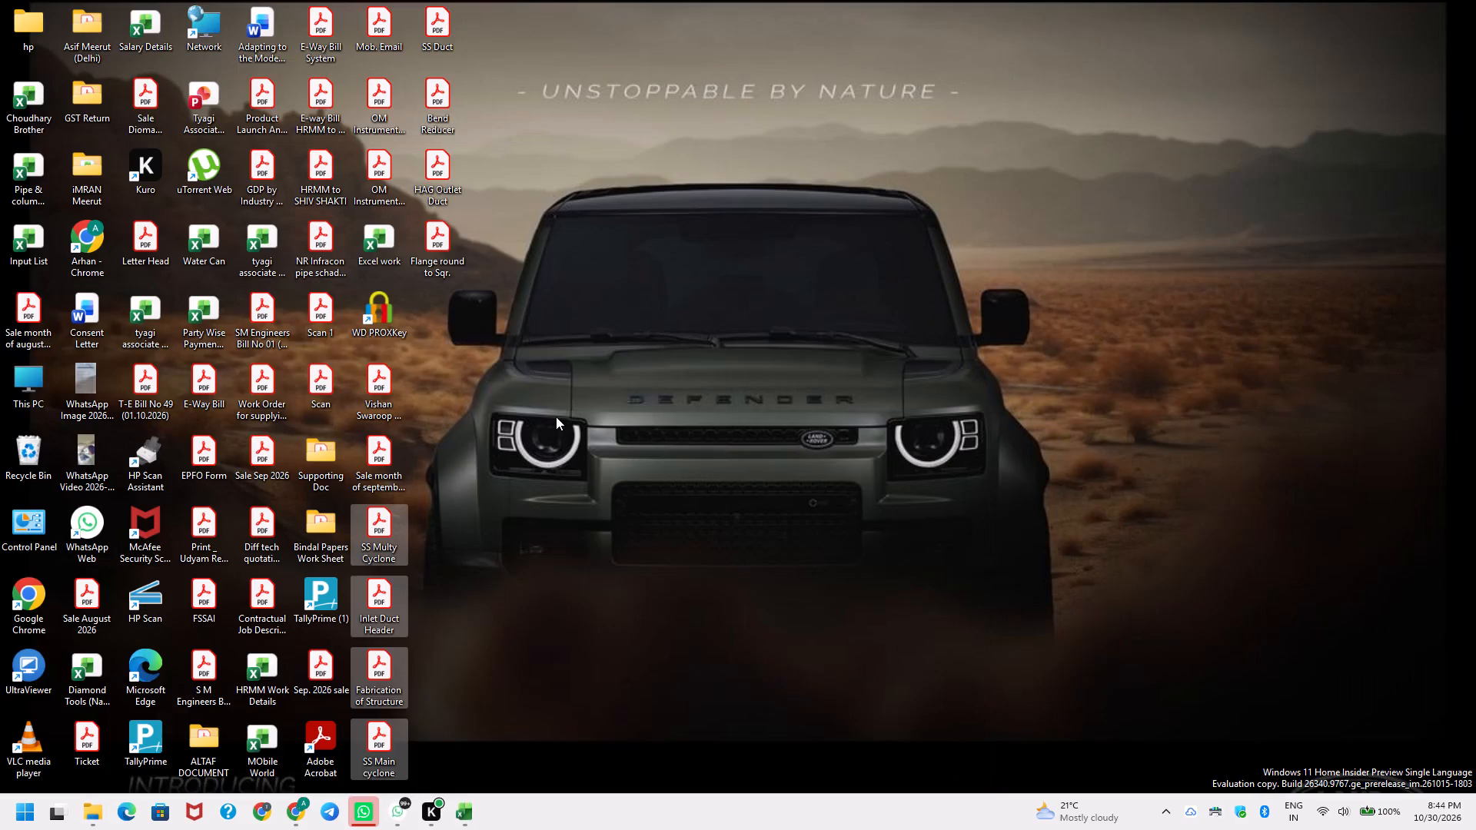
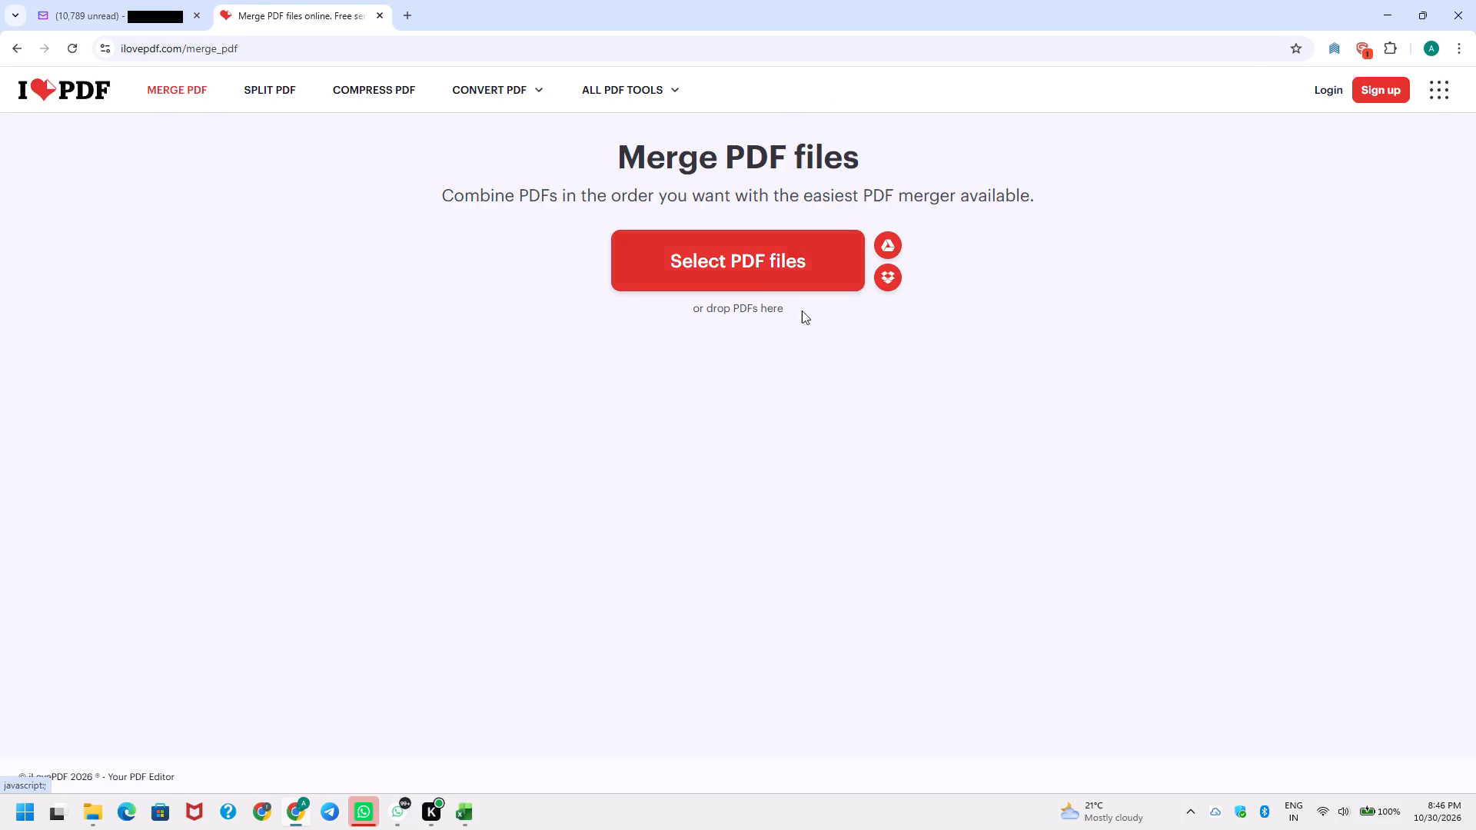
# Open the file selection for the iLovePDF merge in Chrome to choose PDFs from the Desktop.
pyautogui.click(756, 271)
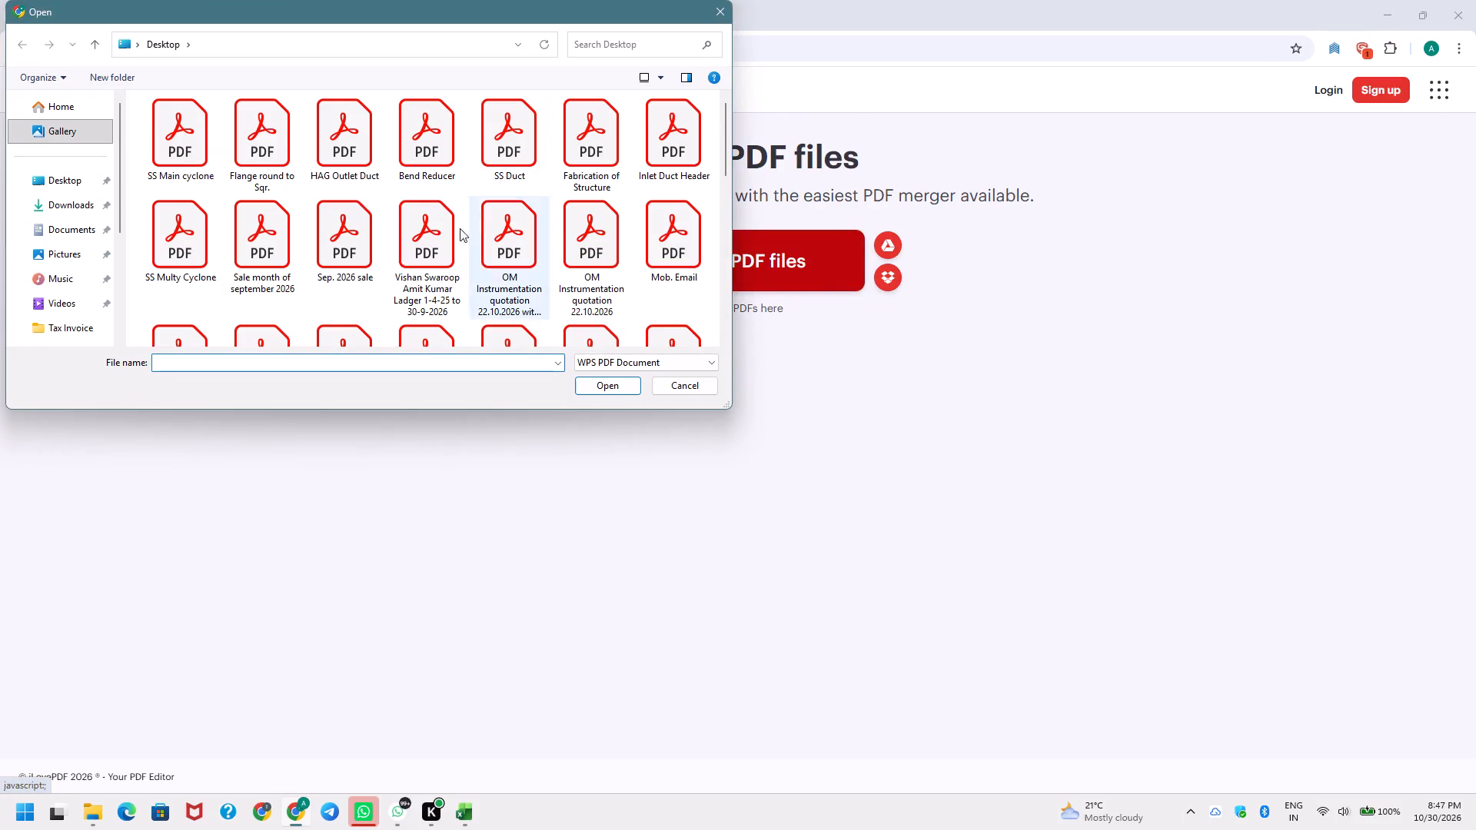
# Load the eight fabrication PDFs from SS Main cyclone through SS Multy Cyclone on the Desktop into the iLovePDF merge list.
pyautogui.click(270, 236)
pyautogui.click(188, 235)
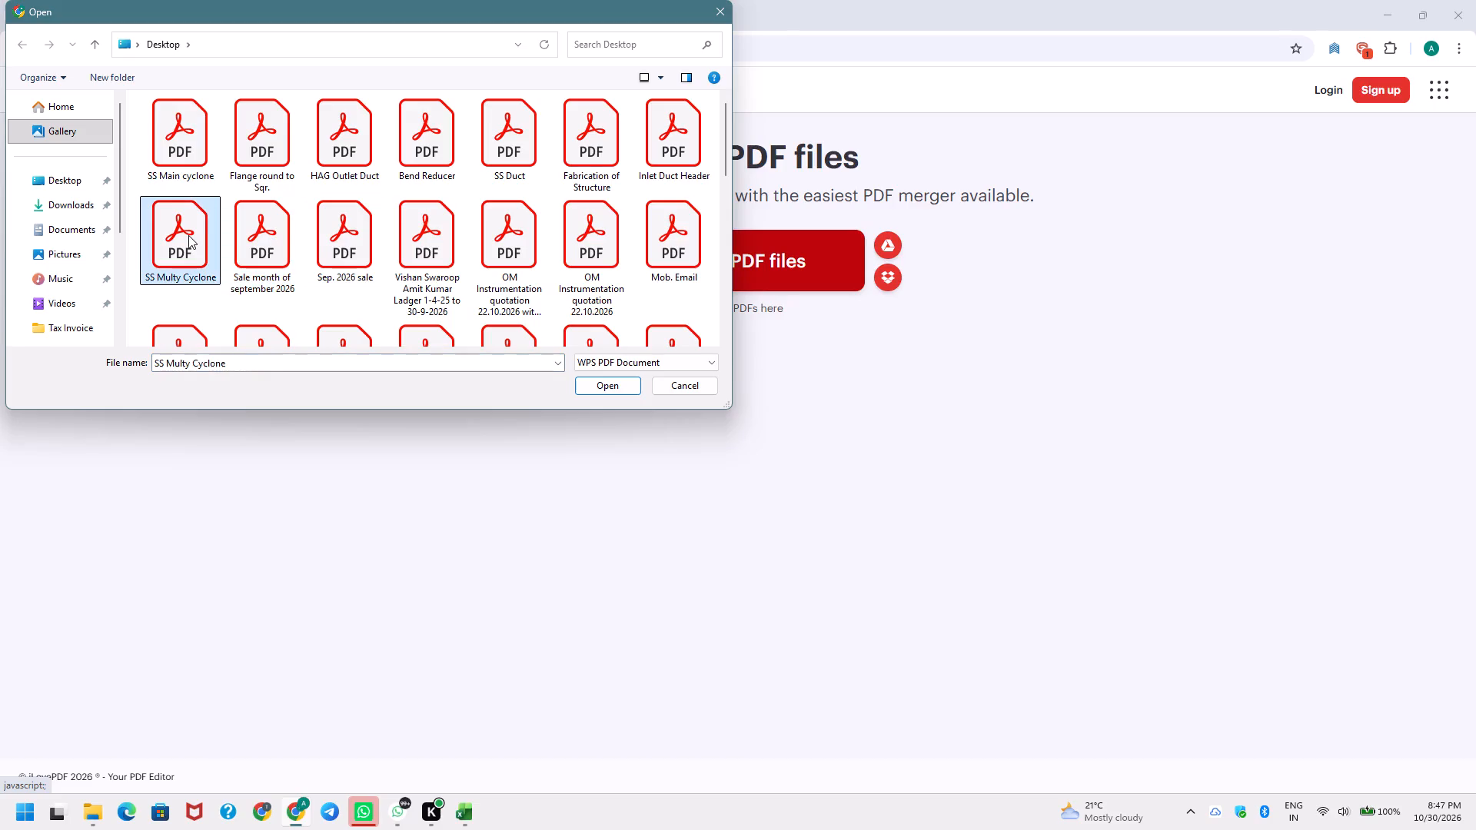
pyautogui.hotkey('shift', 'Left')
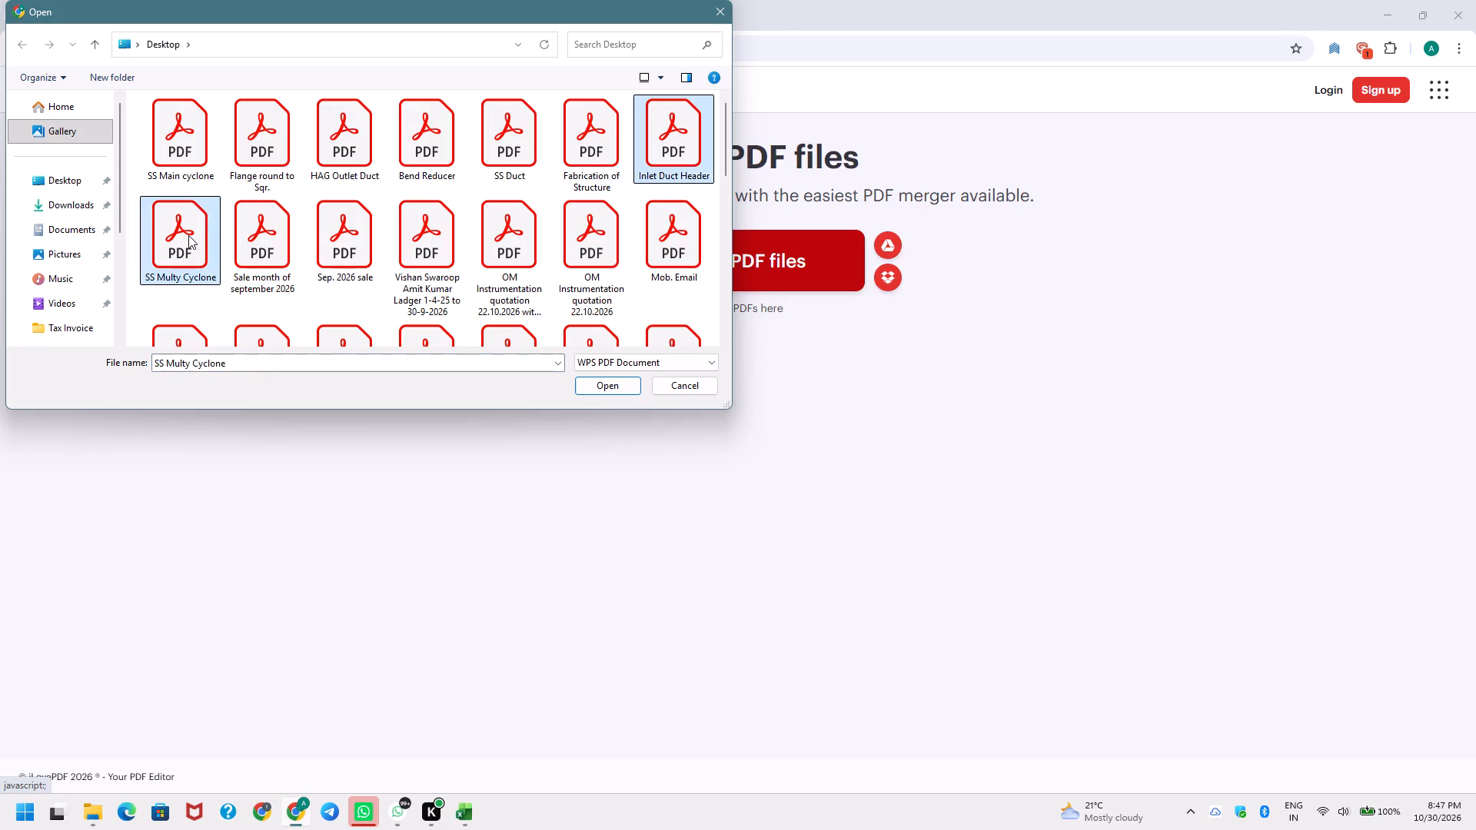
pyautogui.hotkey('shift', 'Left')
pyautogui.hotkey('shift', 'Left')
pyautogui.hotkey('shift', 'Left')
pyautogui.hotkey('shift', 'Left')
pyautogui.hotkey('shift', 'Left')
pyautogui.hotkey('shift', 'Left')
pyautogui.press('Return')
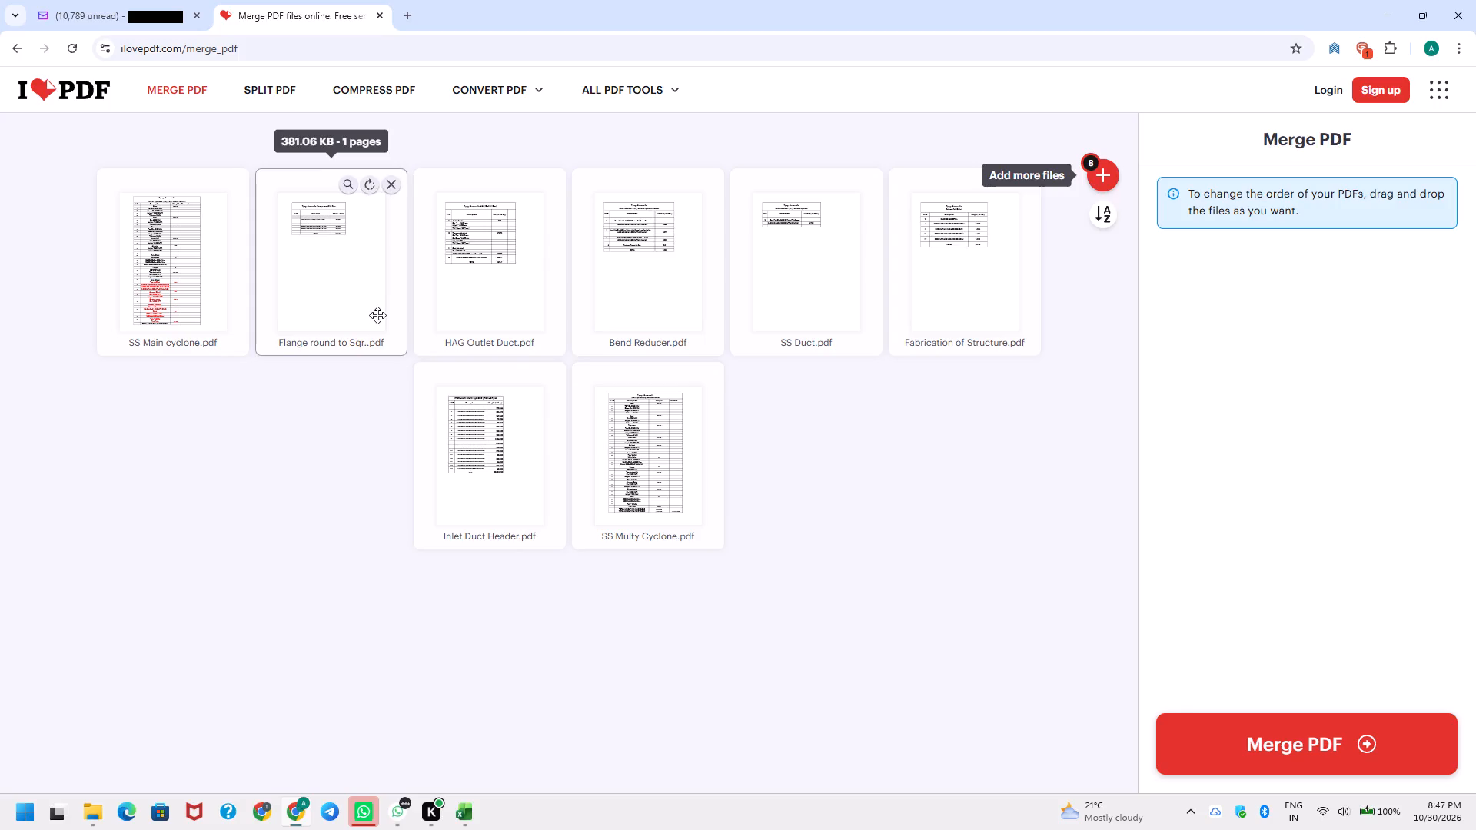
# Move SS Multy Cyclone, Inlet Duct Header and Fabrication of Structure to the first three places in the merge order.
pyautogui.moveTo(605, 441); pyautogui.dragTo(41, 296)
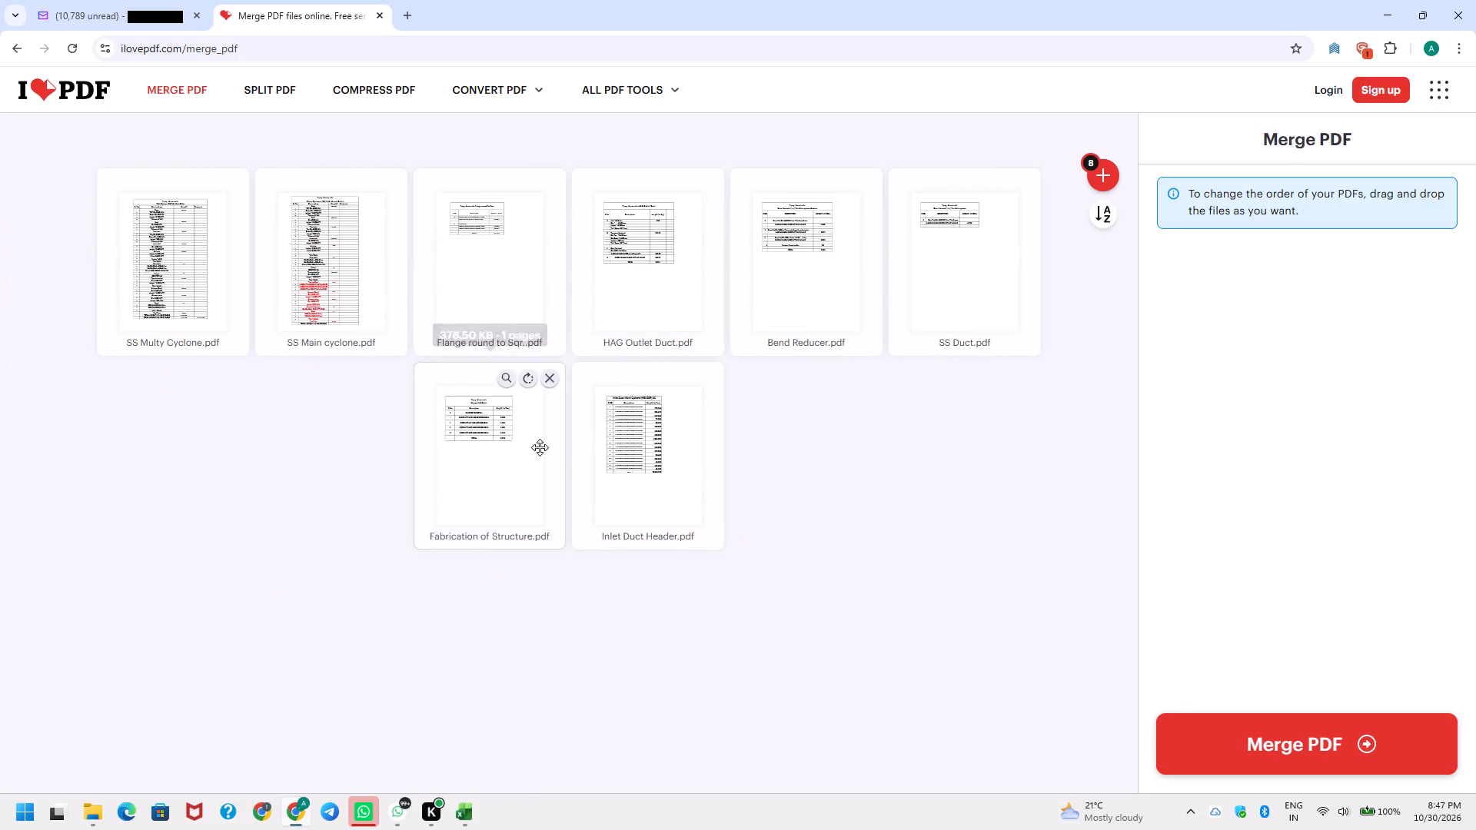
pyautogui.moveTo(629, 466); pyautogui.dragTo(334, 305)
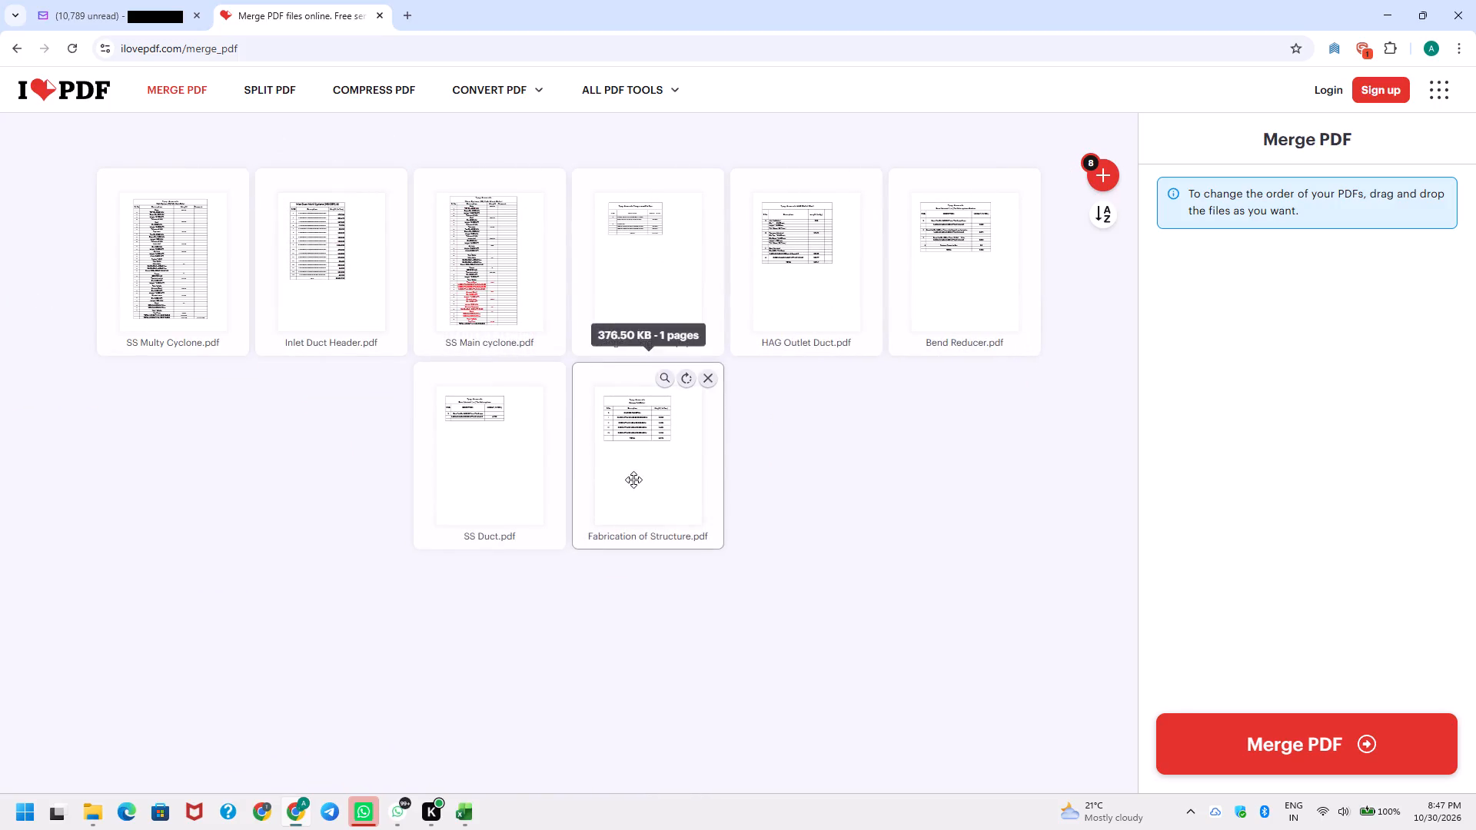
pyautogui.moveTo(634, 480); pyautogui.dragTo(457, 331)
# Switch to the Excel workbook and compare its sheet order, from multi cyclone ss to Duct fab ss, with the PDF order.
pyautogui.hotkey('alt', 'Tab')
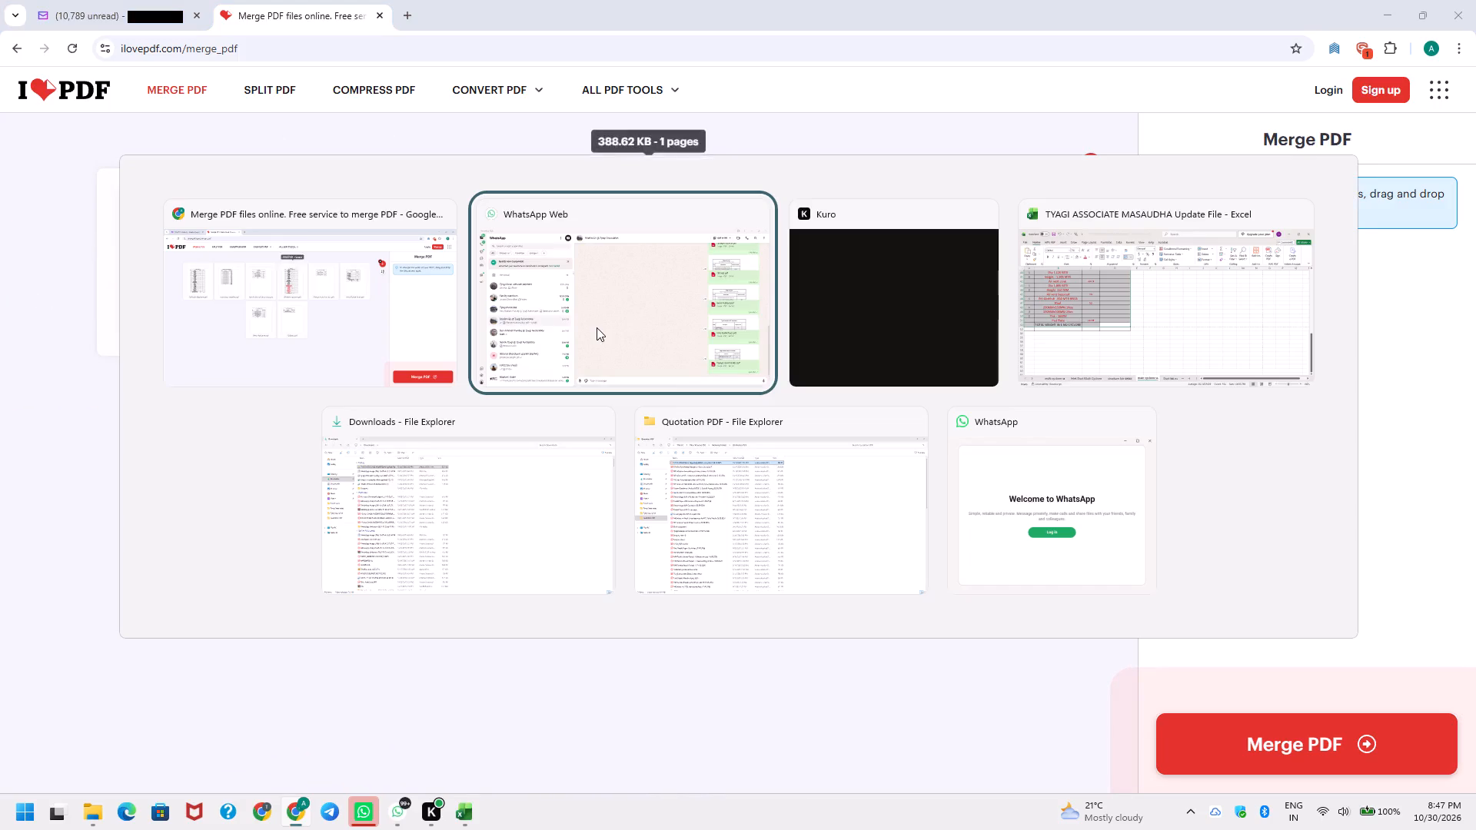
pyautogui.hotkey('alt', 'Tab')
pyautogui.hotkey('alt', 'Tab')
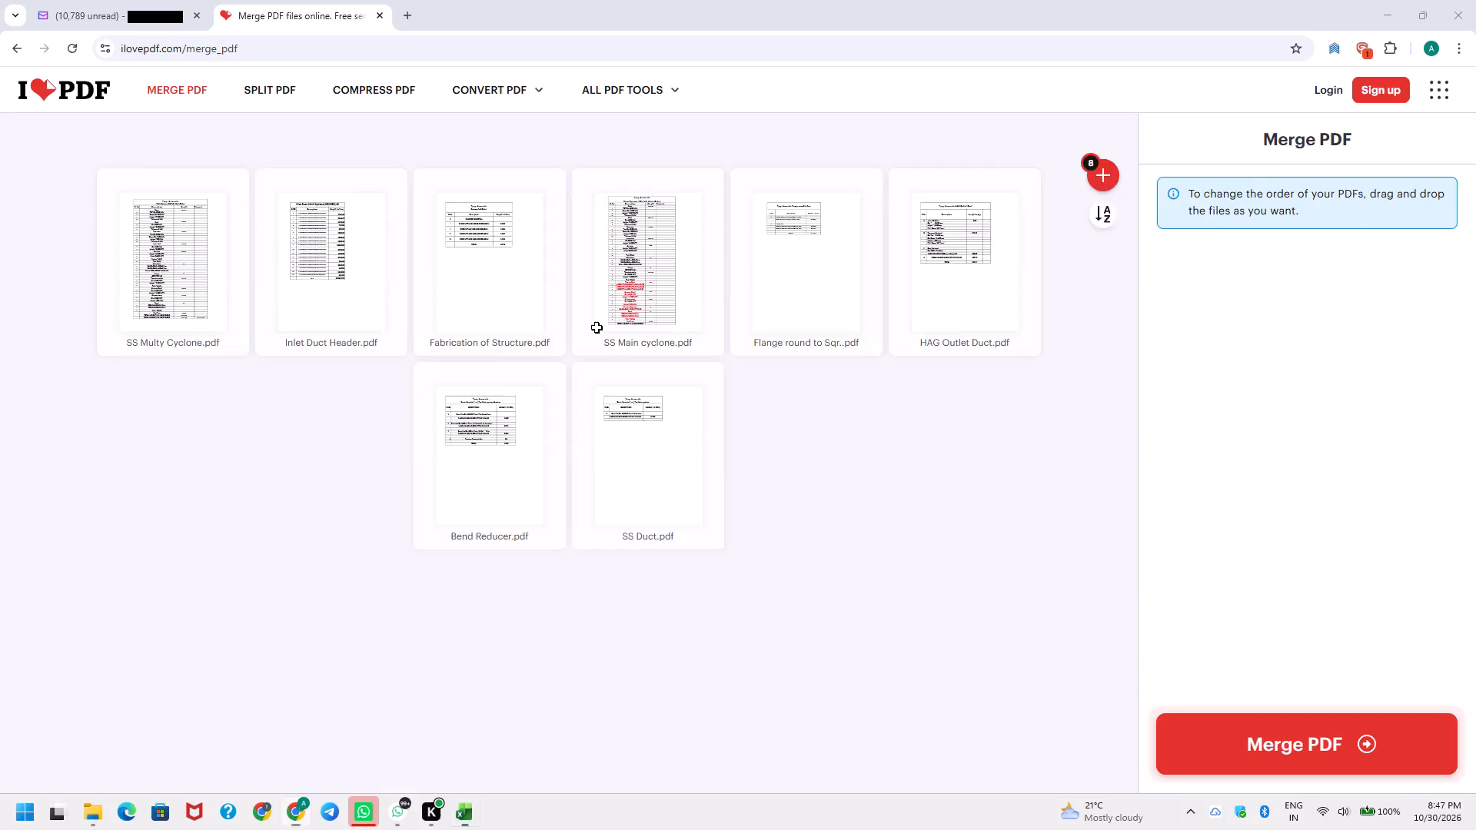
pyautogui.hotkey('ctrl', 'pageup')
pyautogui.hotkey('ctrl', 'pageup')
pyautogui.hotkey('ctrl', 'pageup')
pyautogui.hotkey('ctrl', 'pageup')
pyautogui.hotkey('ctrl', 'pageup')
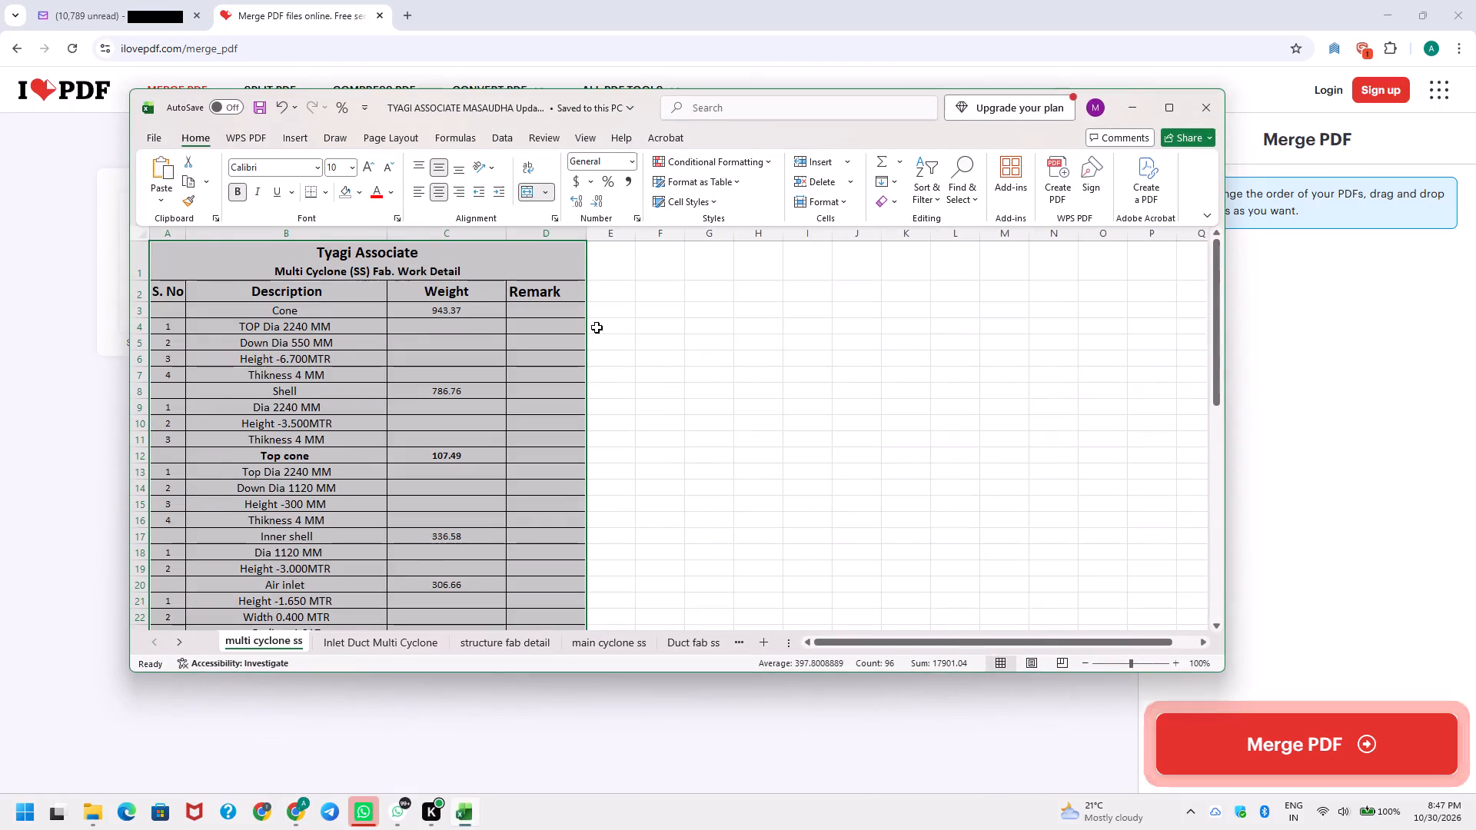
pyautogui.hotkey('ctrl', 'pagedown')
pyautogui.hotkey('ctrl', 'pagedown')
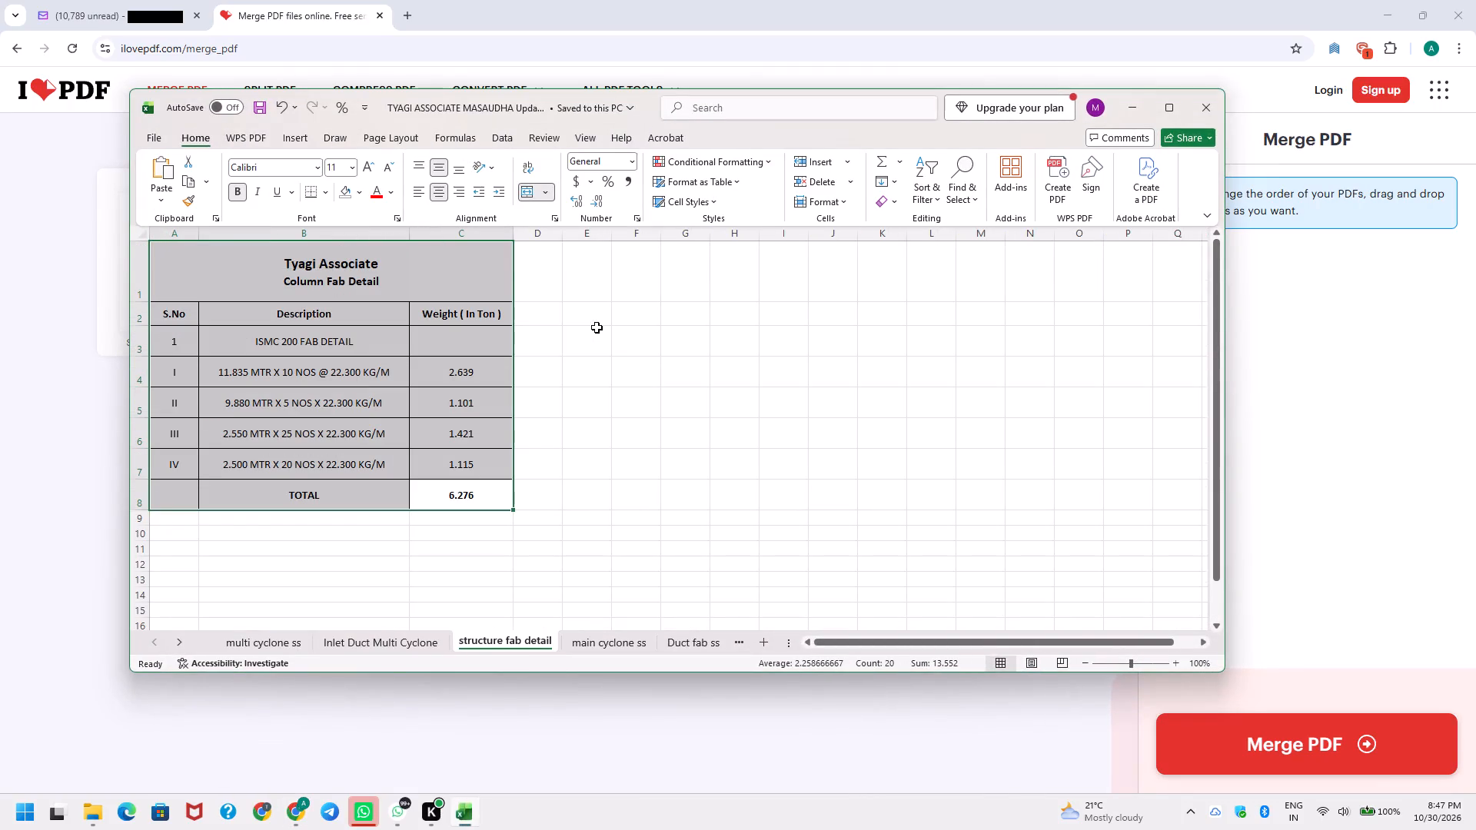
pyautogui.hotkey('alt', 'Tab')
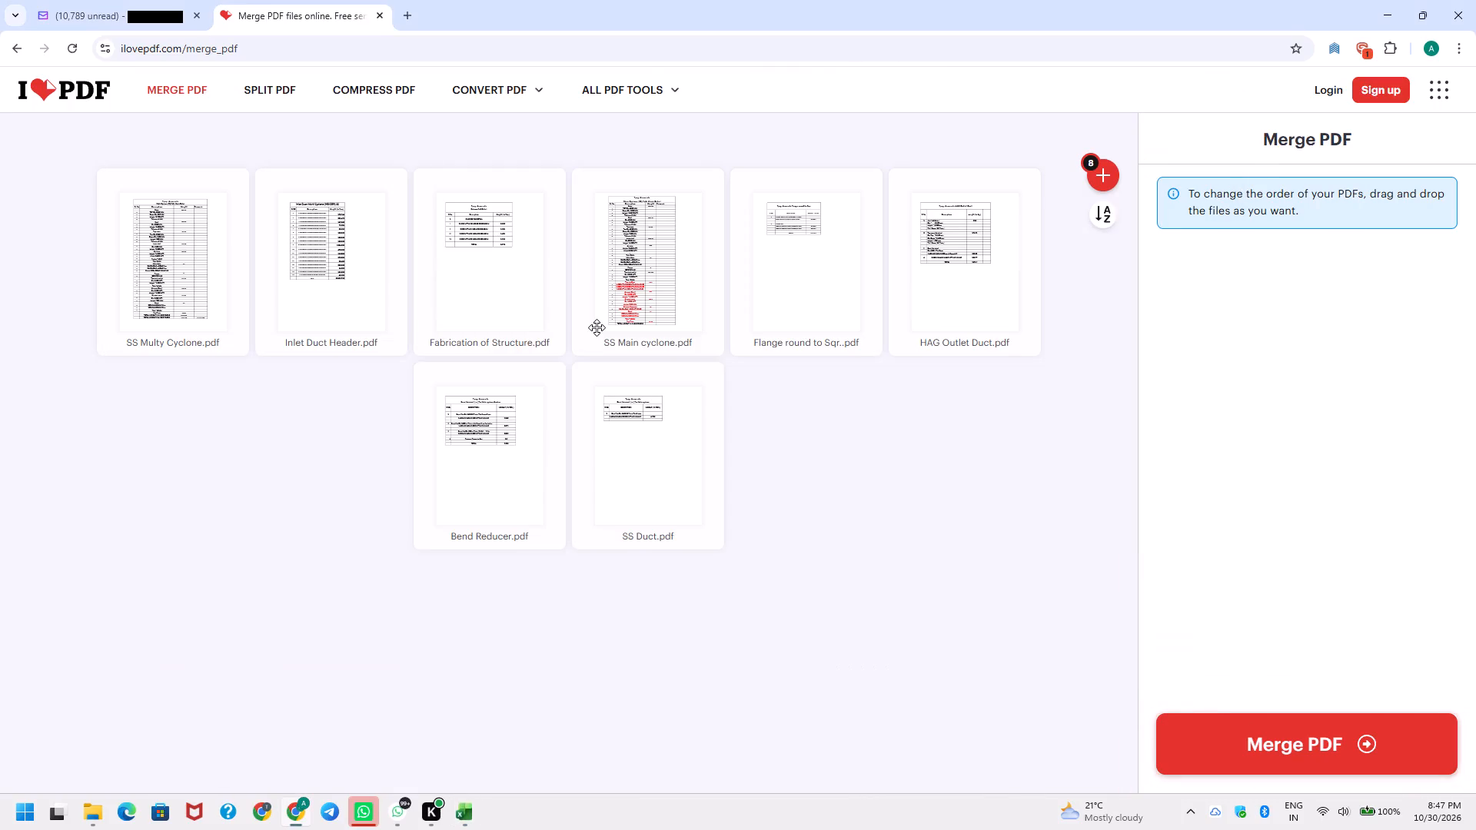
pyautogui.hotkey('alt', 'Tab')
pyautogui.hotkey('alt', 'Tab')
pyautogui.hotkey('alt', 'Tab')
pyautogui.hotkey('alt', 'Tab')
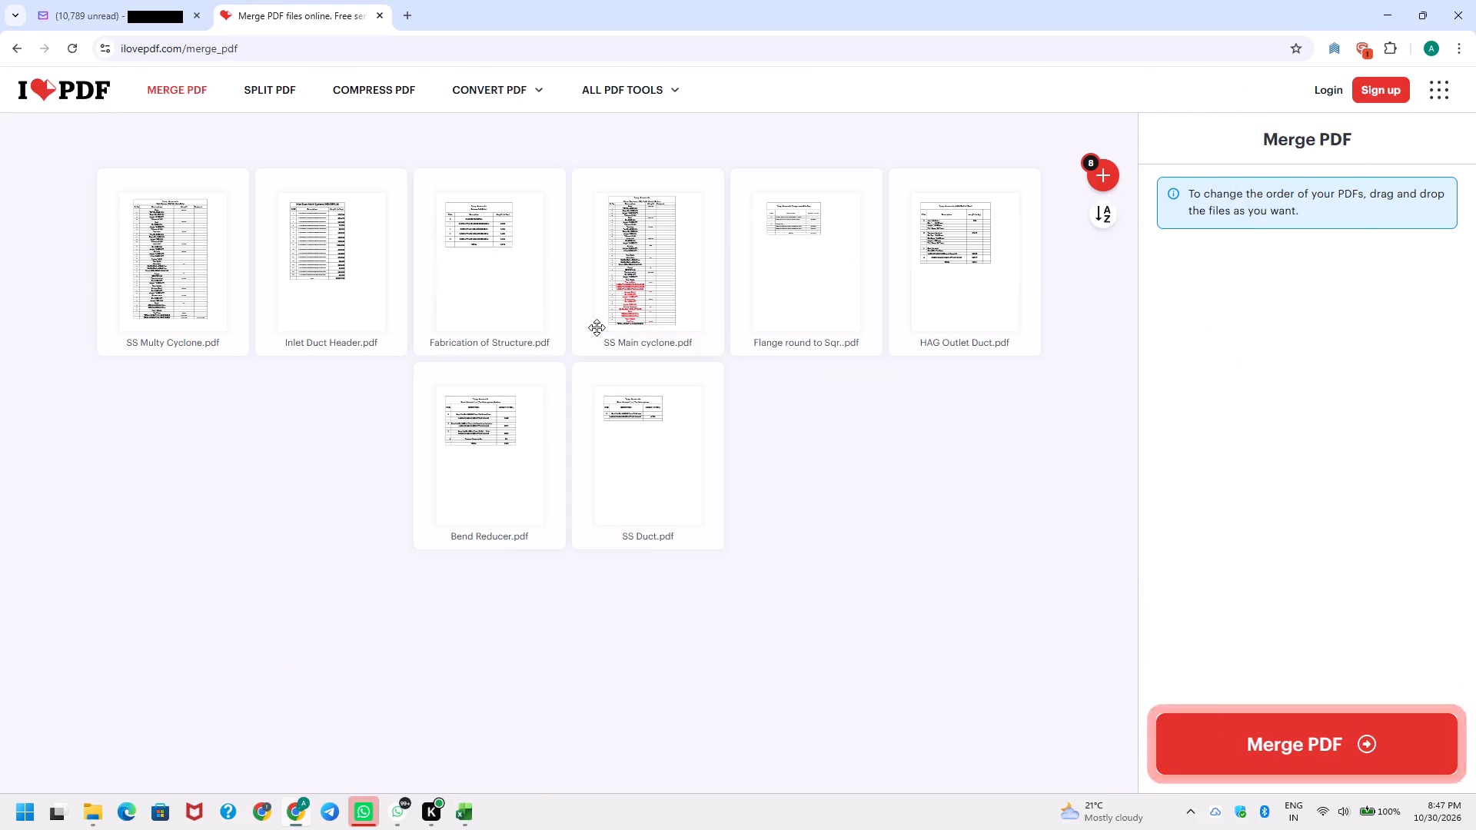
pyautogui.hotkey('alt', 'Tab')
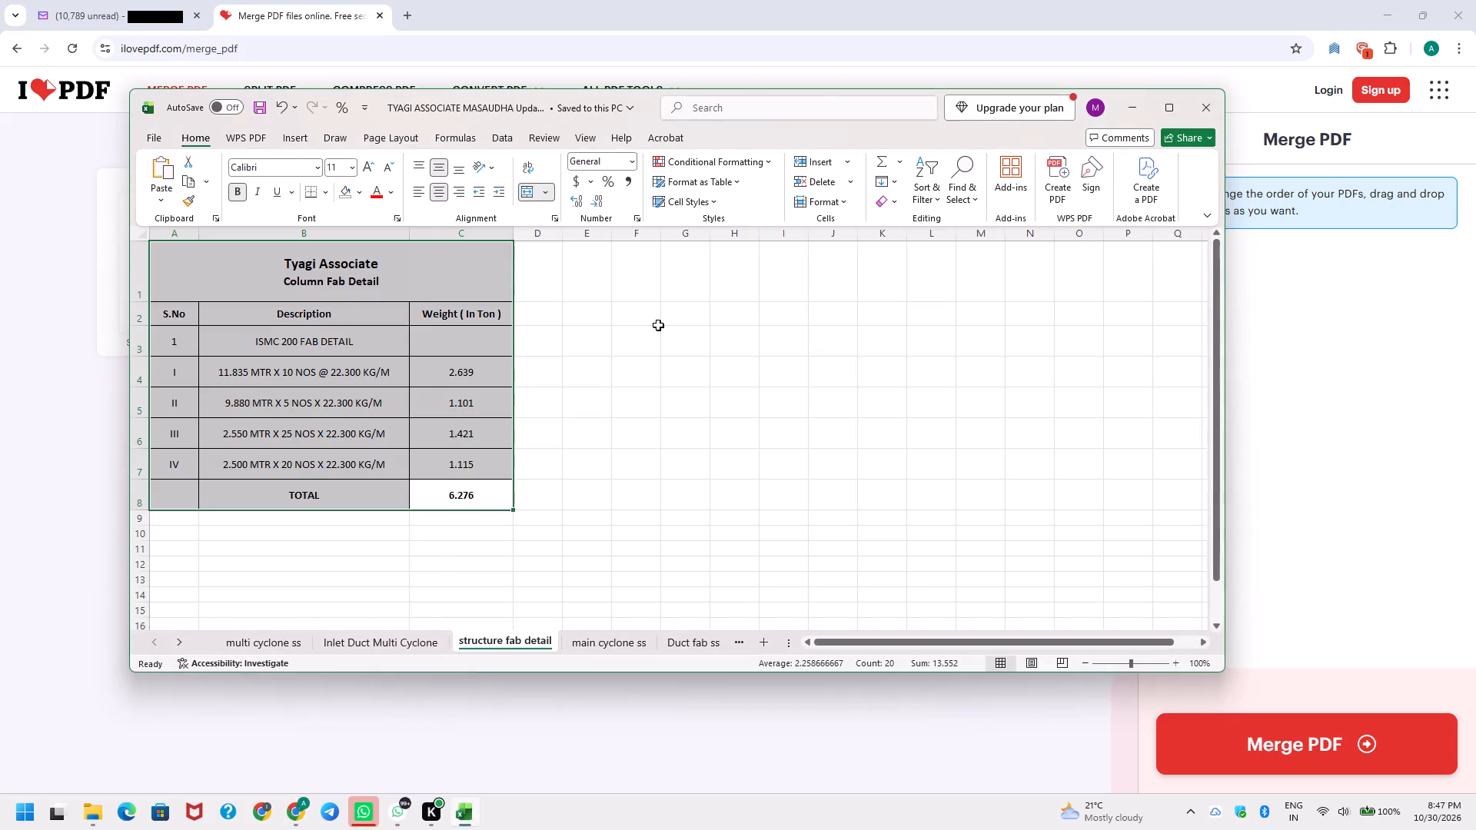
pyautogui.hotkey('ctrl', 'pagedown')
pyautogui.hotkey('ctrl', 'pagedown')
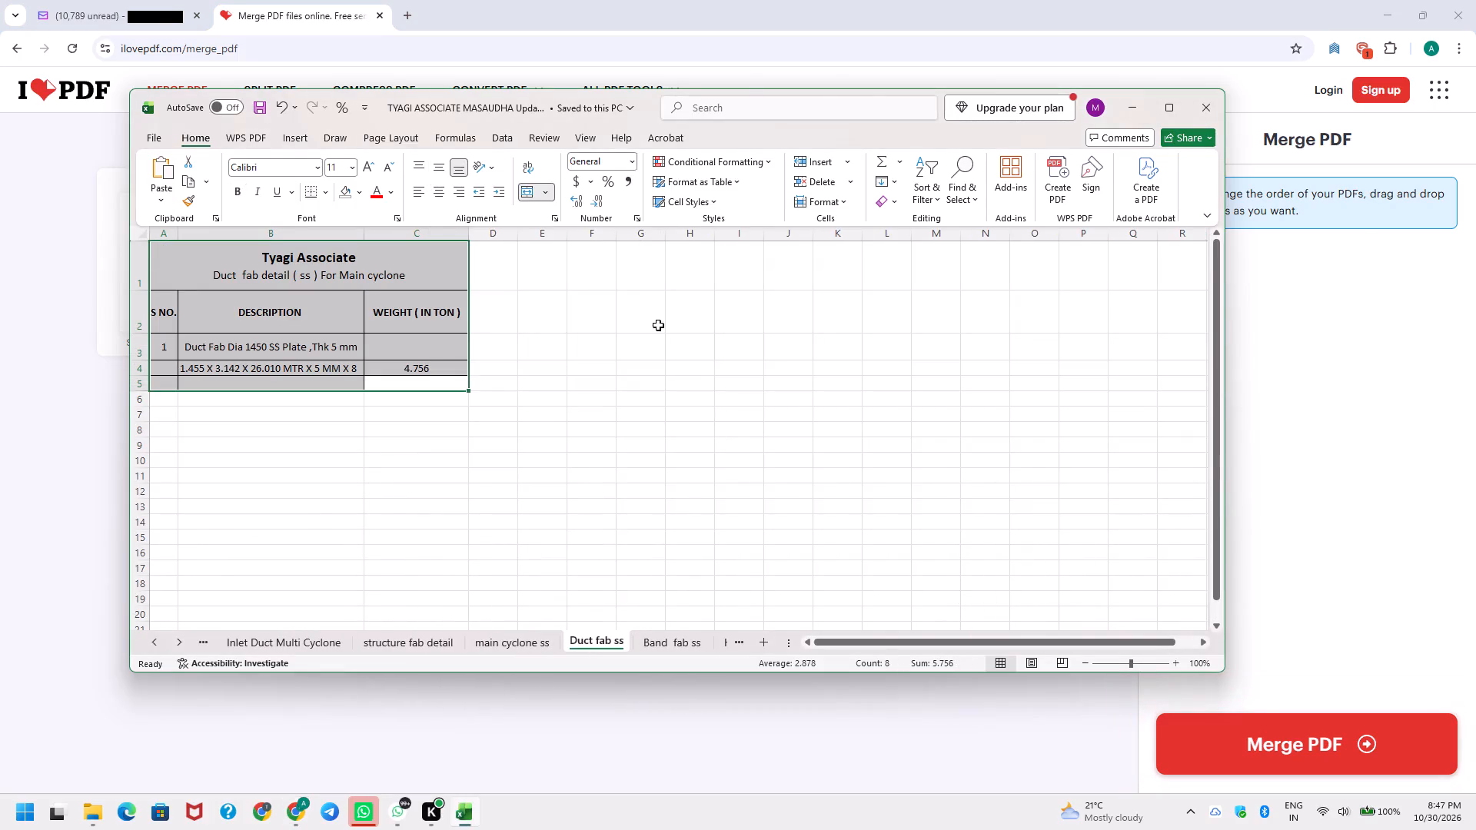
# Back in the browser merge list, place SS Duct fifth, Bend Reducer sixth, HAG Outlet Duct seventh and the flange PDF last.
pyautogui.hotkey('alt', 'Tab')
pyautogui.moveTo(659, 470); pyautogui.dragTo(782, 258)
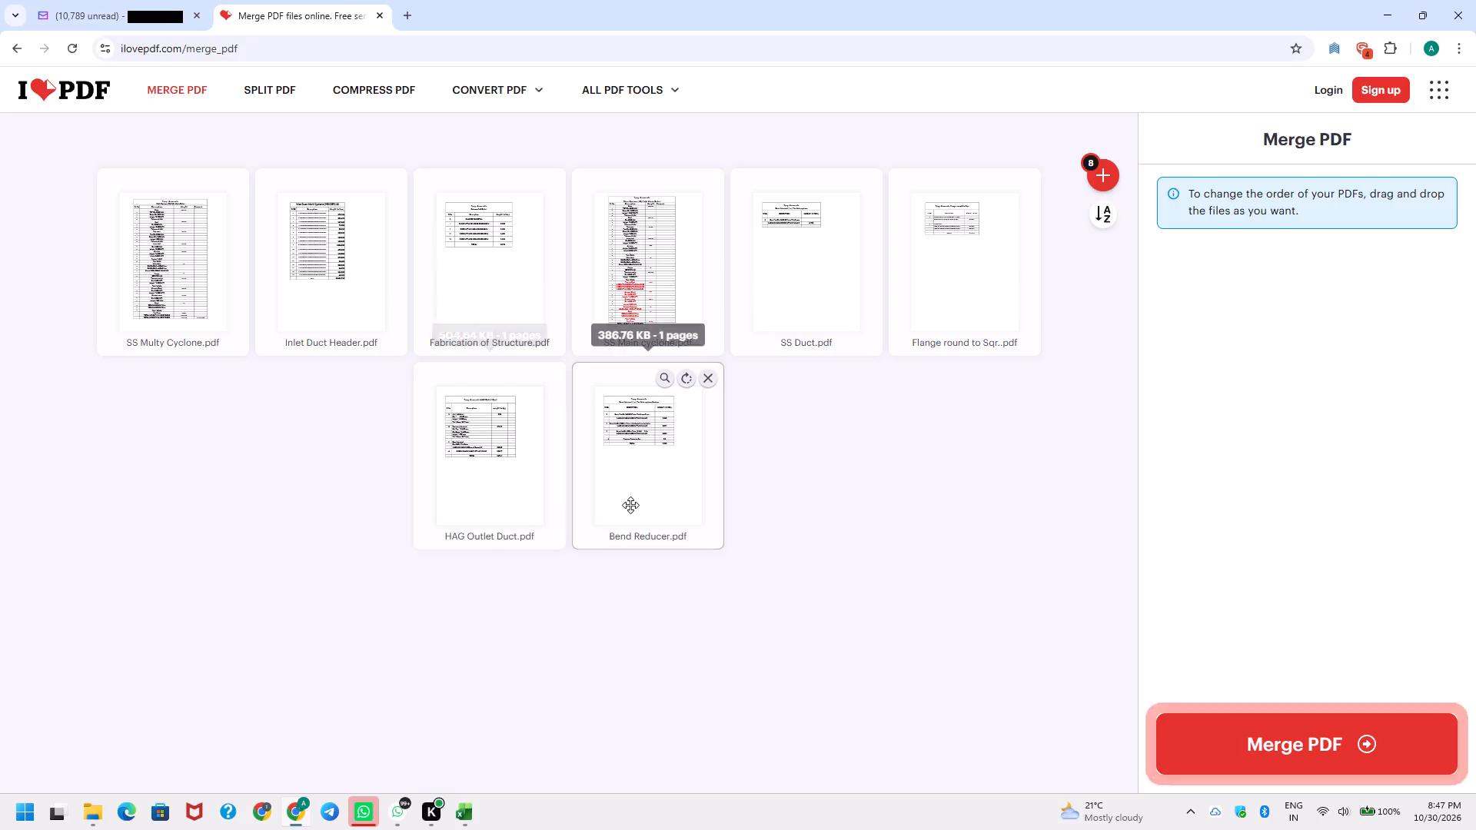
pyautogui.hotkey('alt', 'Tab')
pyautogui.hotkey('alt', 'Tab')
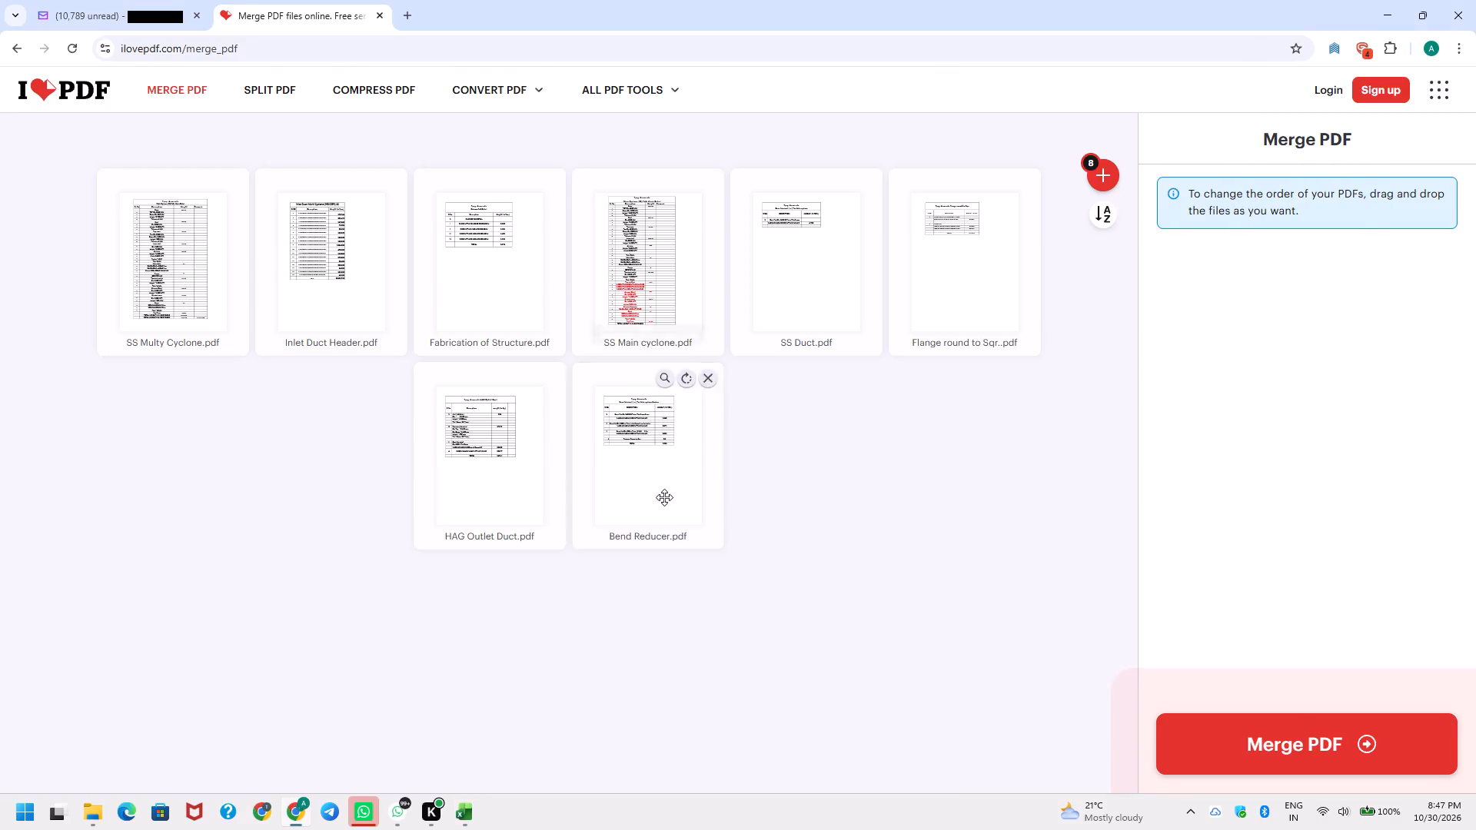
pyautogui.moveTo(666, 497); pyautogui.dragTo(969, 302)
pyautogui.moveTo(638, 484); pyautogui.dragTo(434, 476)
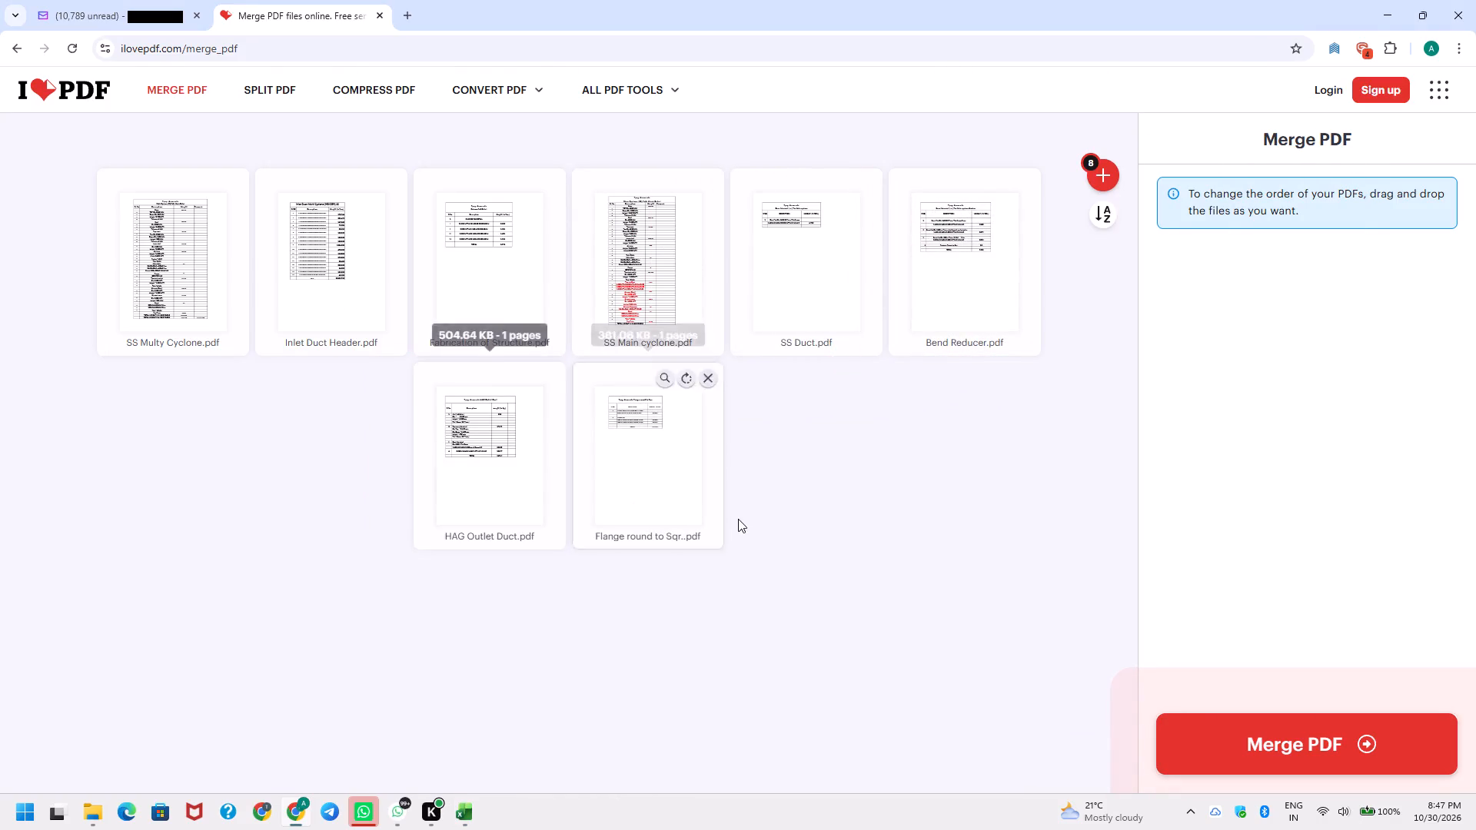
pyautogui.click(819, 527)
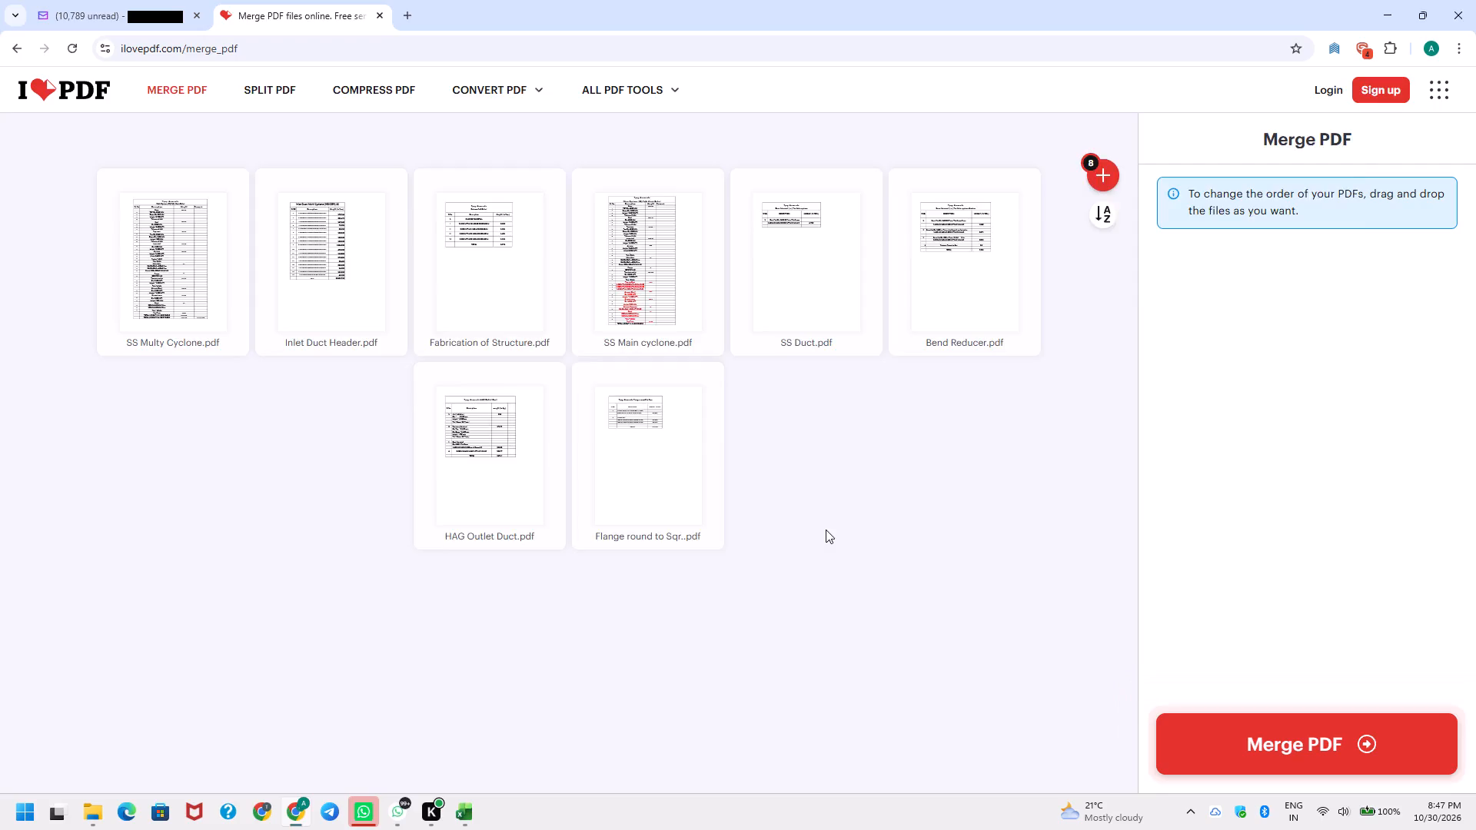
# Check the arranged PDF order against the Excel workbook's sheets one by one, starting from multi cyclone ss.
pyautogui.hotkey('alt', 'Tab')
pyautogui.hotkey('ctrl', 'pageup')
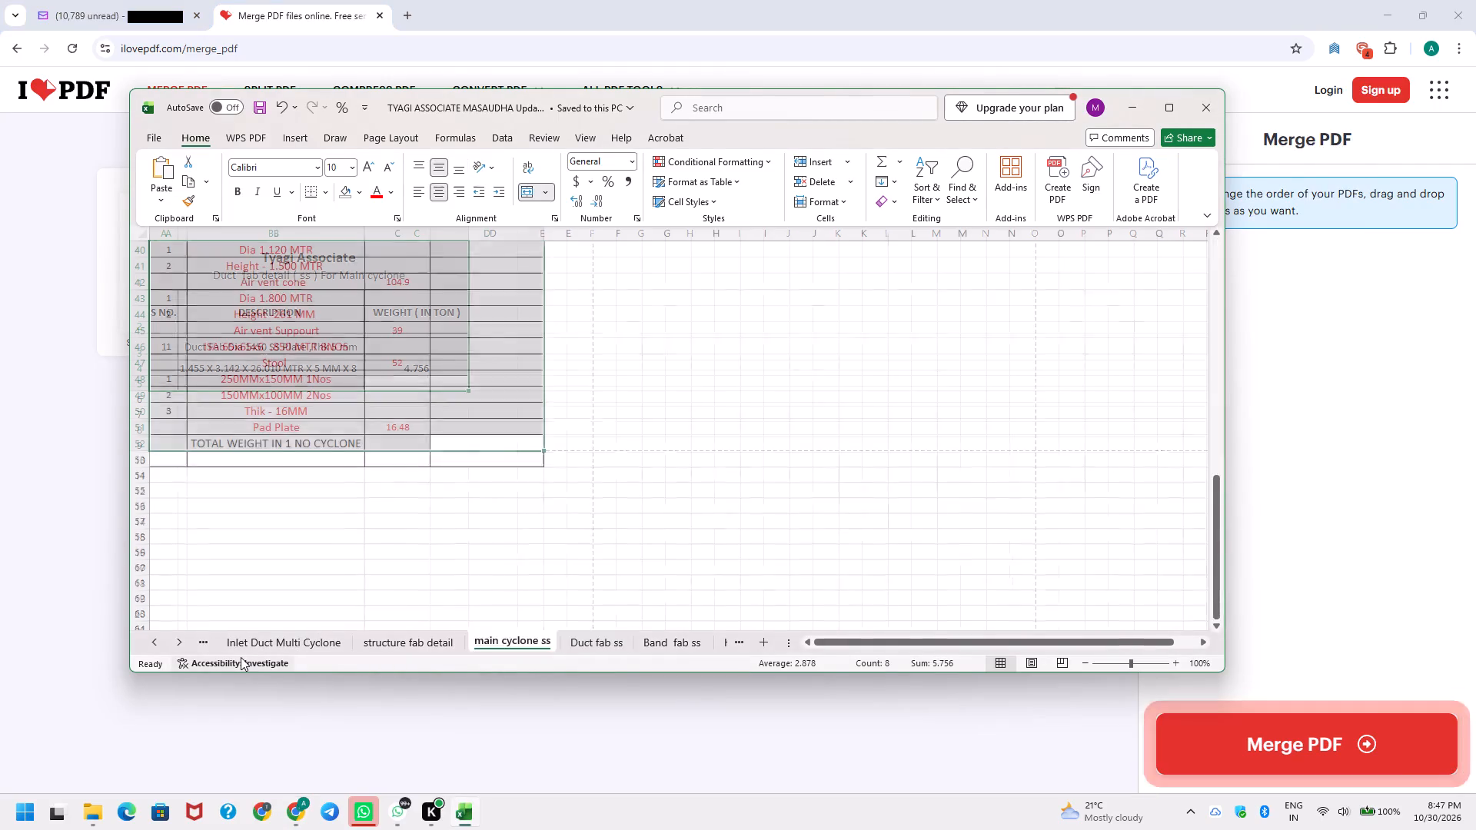
pyautogui.hotkey('ctrl', 'pageup')
pyautogui.hotkey('ctrl', 'pageup')
pyautogui.hotkey('ctrl', 'pageup')
pyautogui.hotkey('ctrl', 'pageup')
pyautogui.hotkey('ctrl', 'pageup')
pyautogui.hotkey('alt', 'Tab')
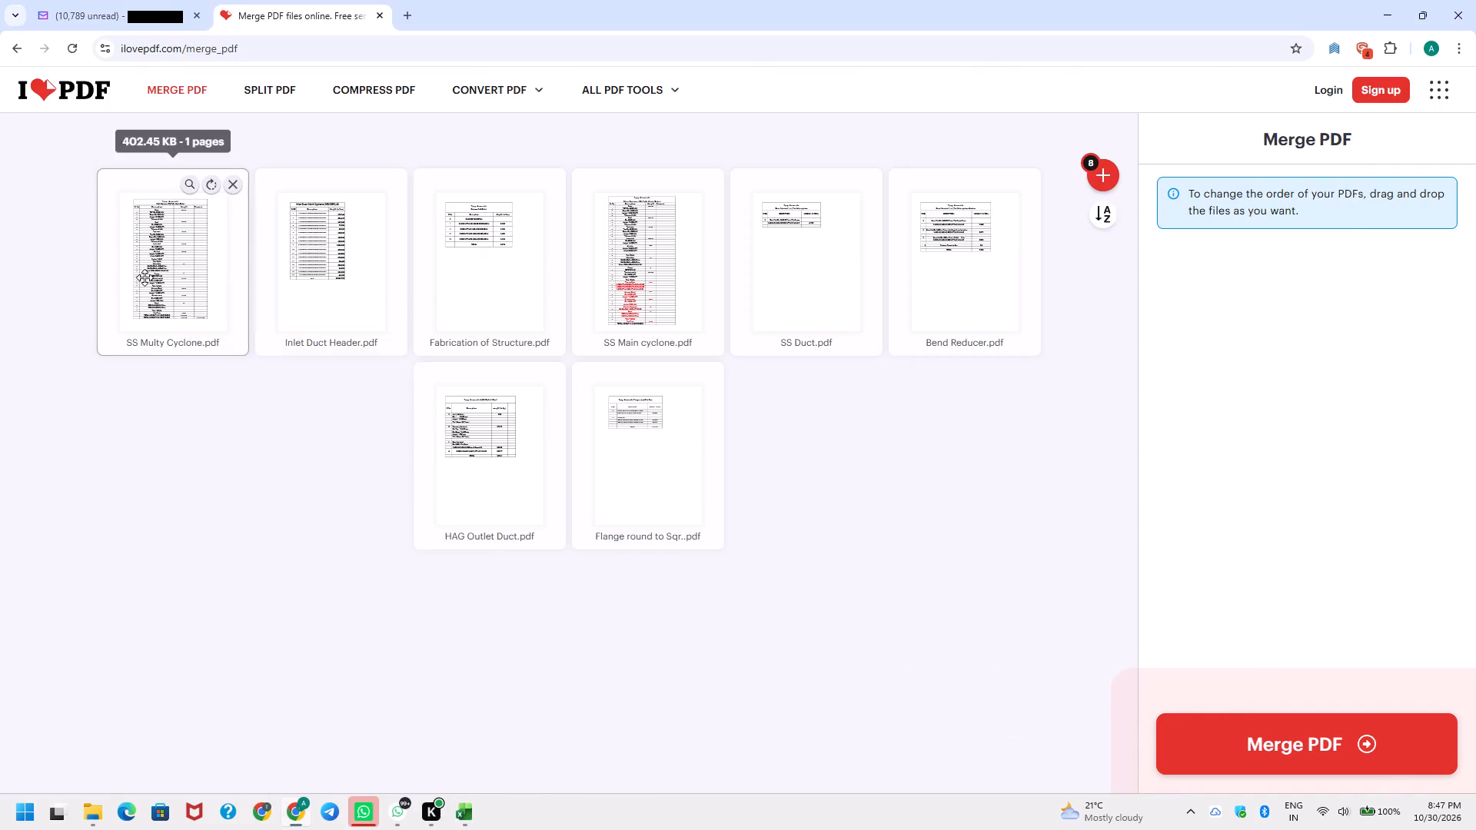
pyautogui.hotkey('alt', 'Tab')
pyautogui.hotkey('alt', 'Tab')
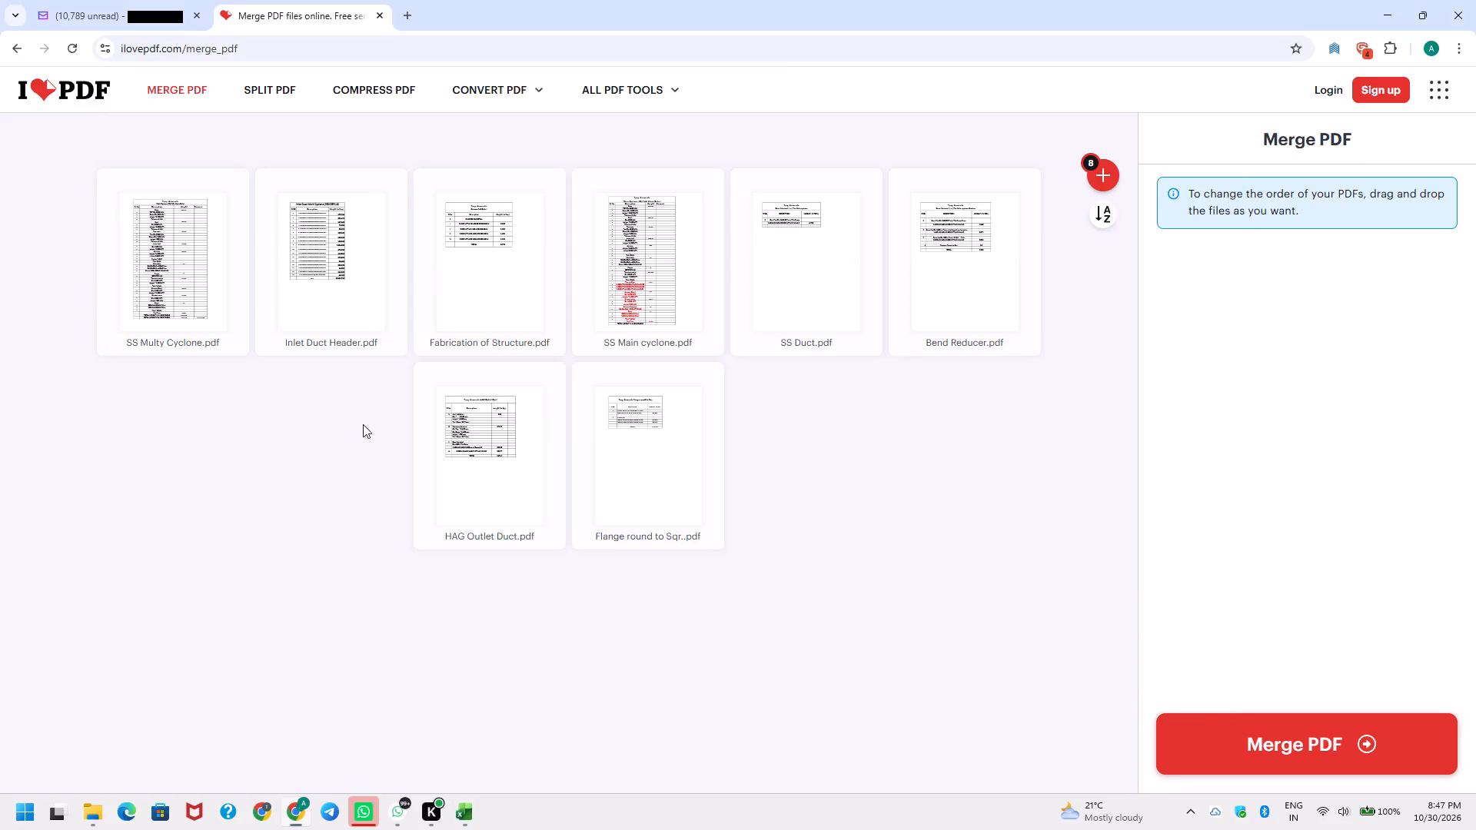
pyautogui.hotkey('alt', 'Tab')
pyautogui.hotkey('alt', 'Tab')
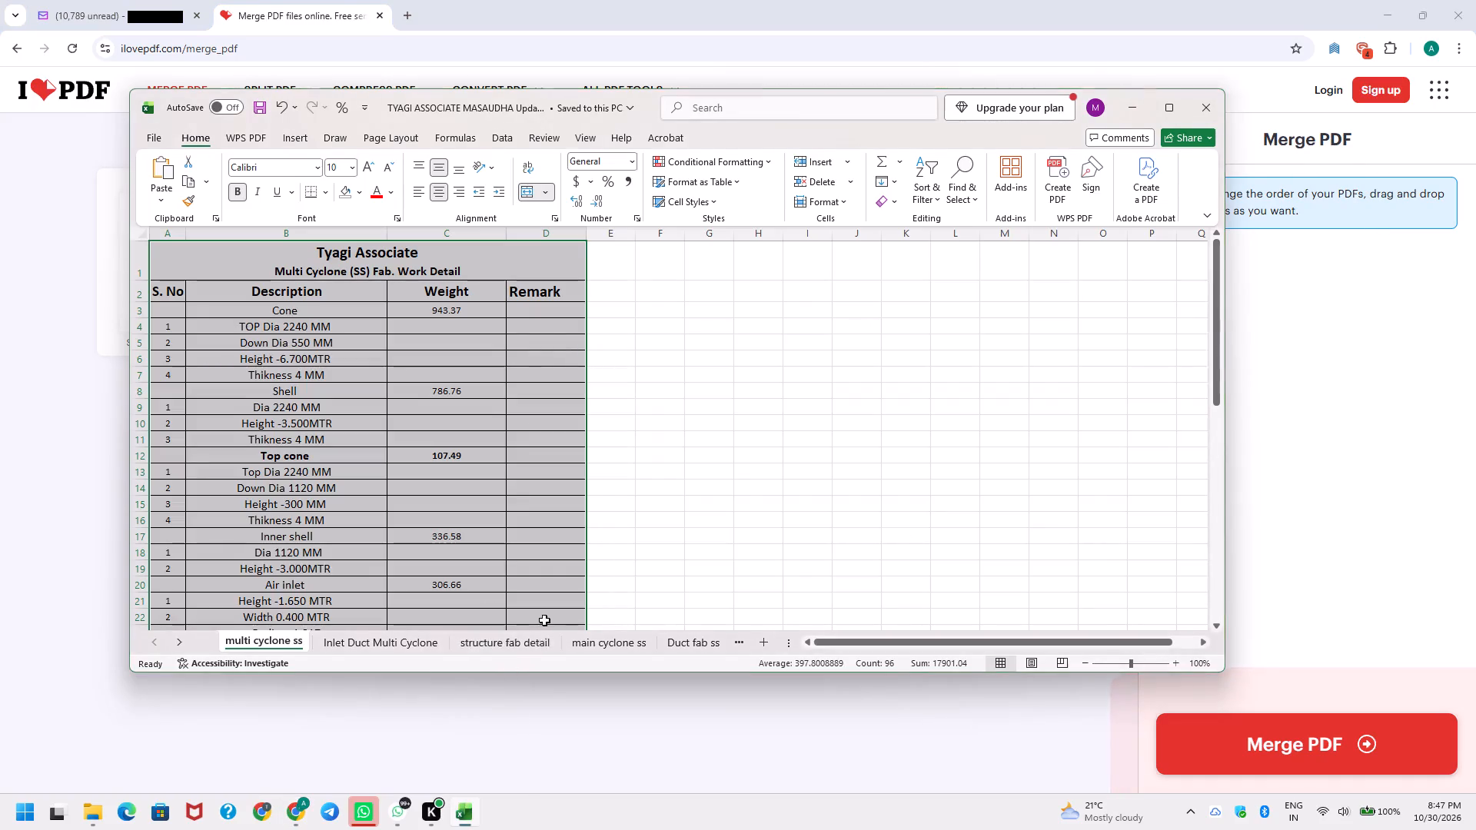
pyautogui.hotkey('alt', 'Tab')
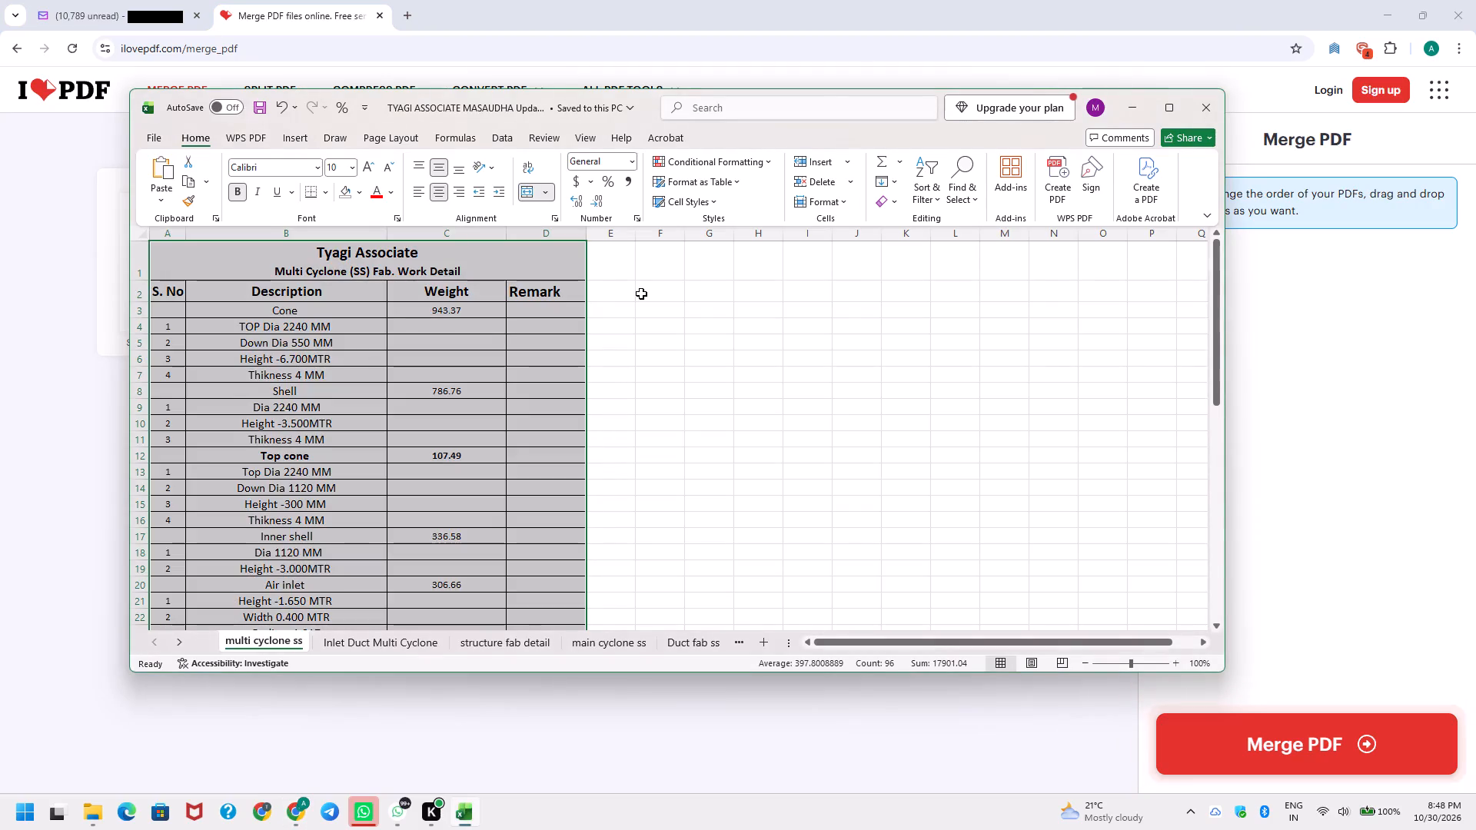
pyautogui.hotkey('alt', 'Tab')
pyautogui.hotkey('alt', 'Tab')
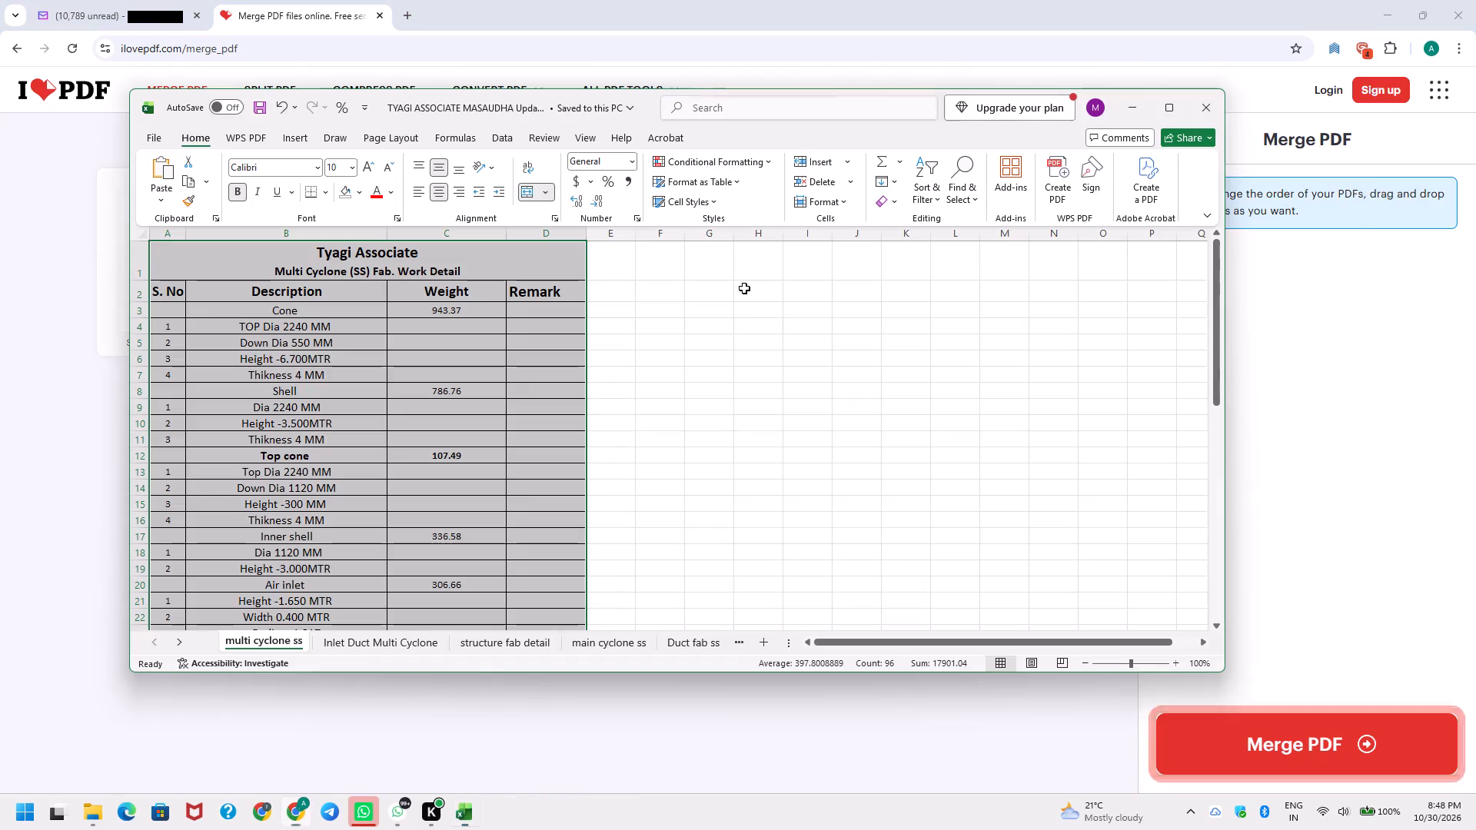
pyautogui.hotkey('ctrl', 'pagedown')
pyautogui.hotkey('ctrl', 'pagedown')
pyautogui.hotkey('ctrl', 'pagedown')
pyautogui.hotkey('ctrl', 'pagedown')
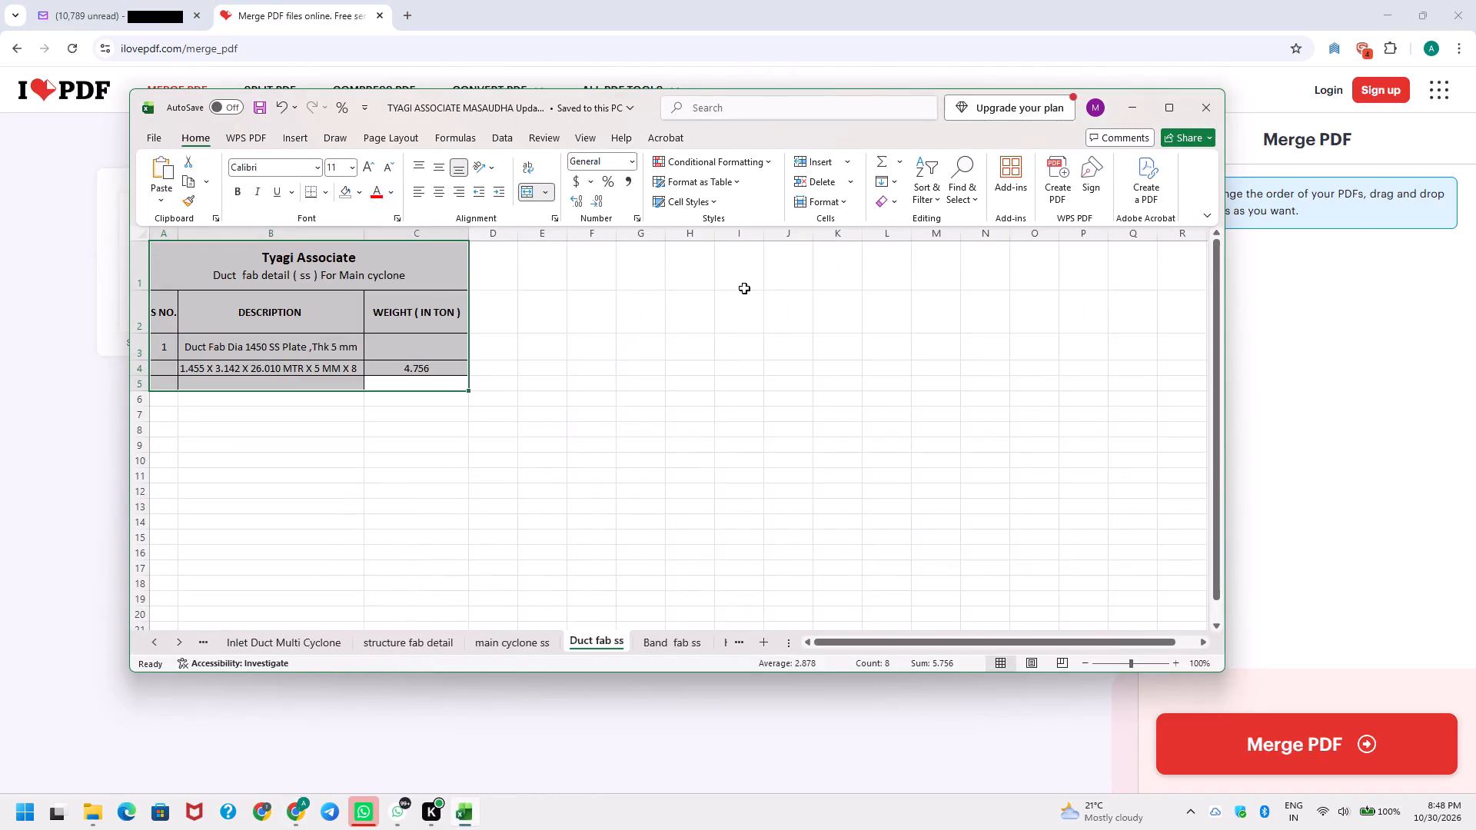
pyautogui.hotkey('ctrl', 'pagedown')
pyautogui.hotkey('alt', 'Tab')
pyautogui.hotkey('alt', 'Tab')
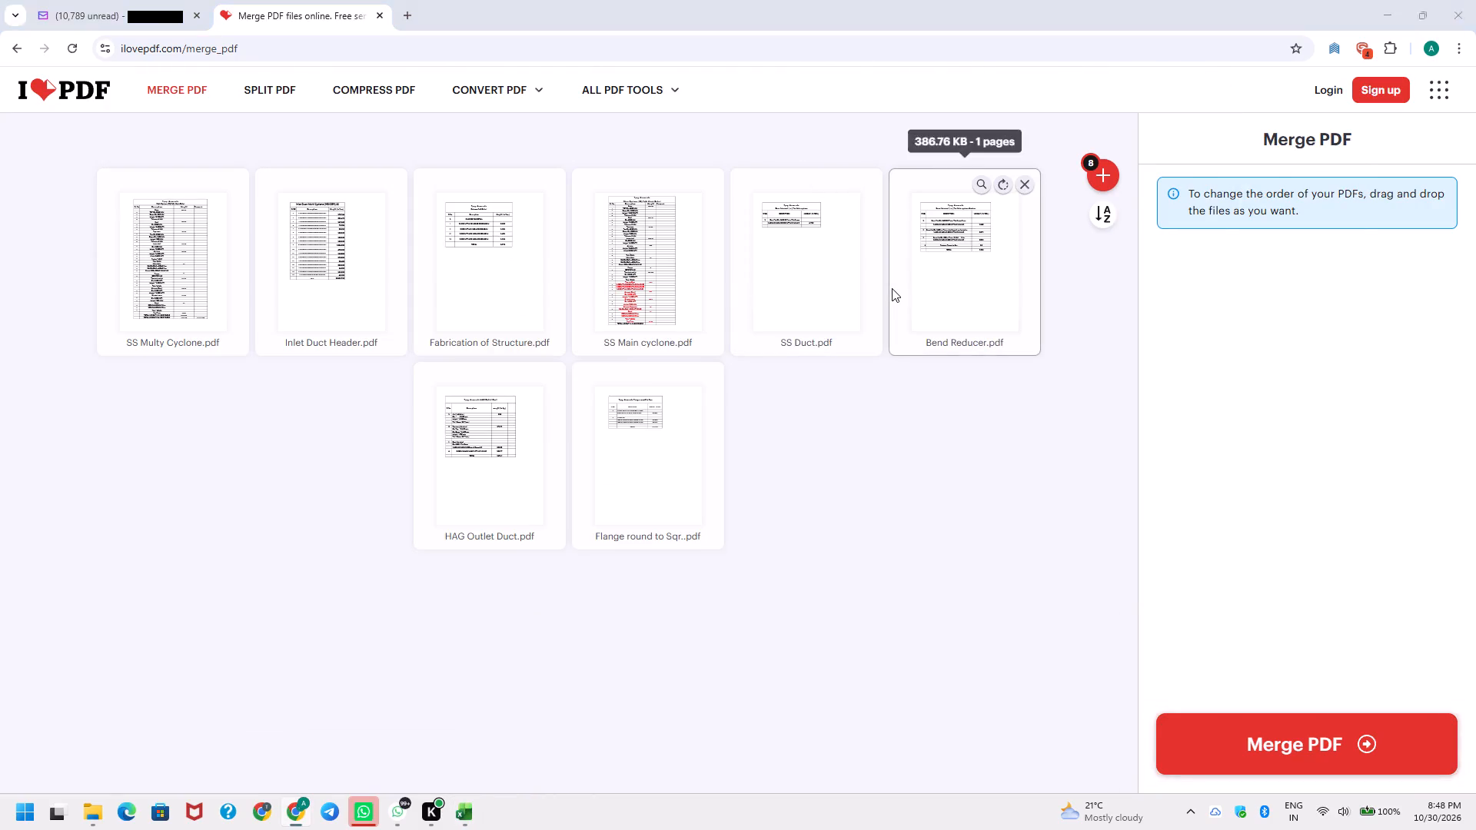
pyautogui.hotkey('ctrl', 'pagedown')
pyautogui.hotkey('alt', 'Tab')
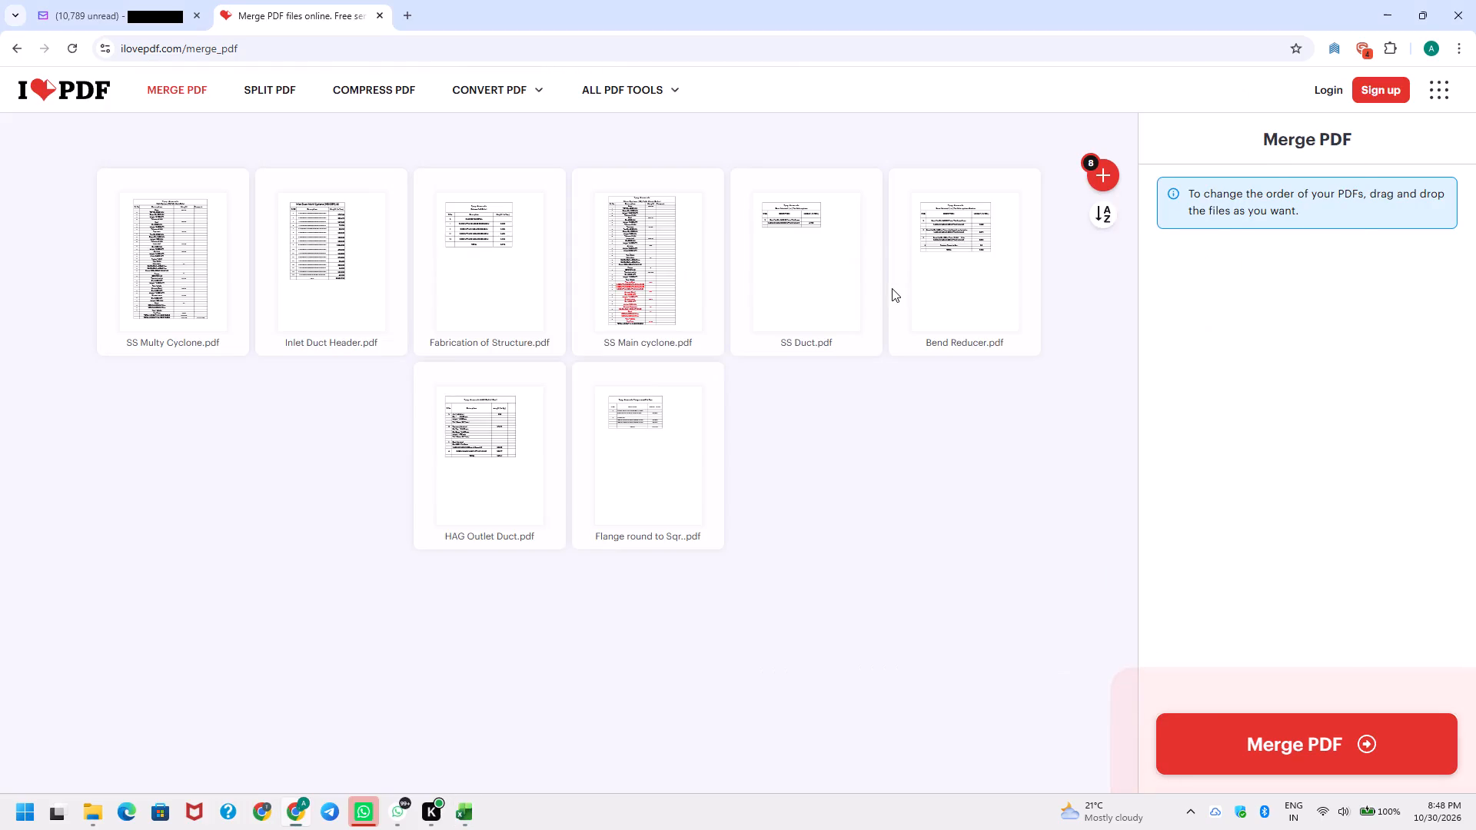
pyautogui.hotkey('alt', 'Tab')
pyautogui.hotkey('ctrl', 'pagedown')
pyautogui.hotkey('alt', 'Tab')
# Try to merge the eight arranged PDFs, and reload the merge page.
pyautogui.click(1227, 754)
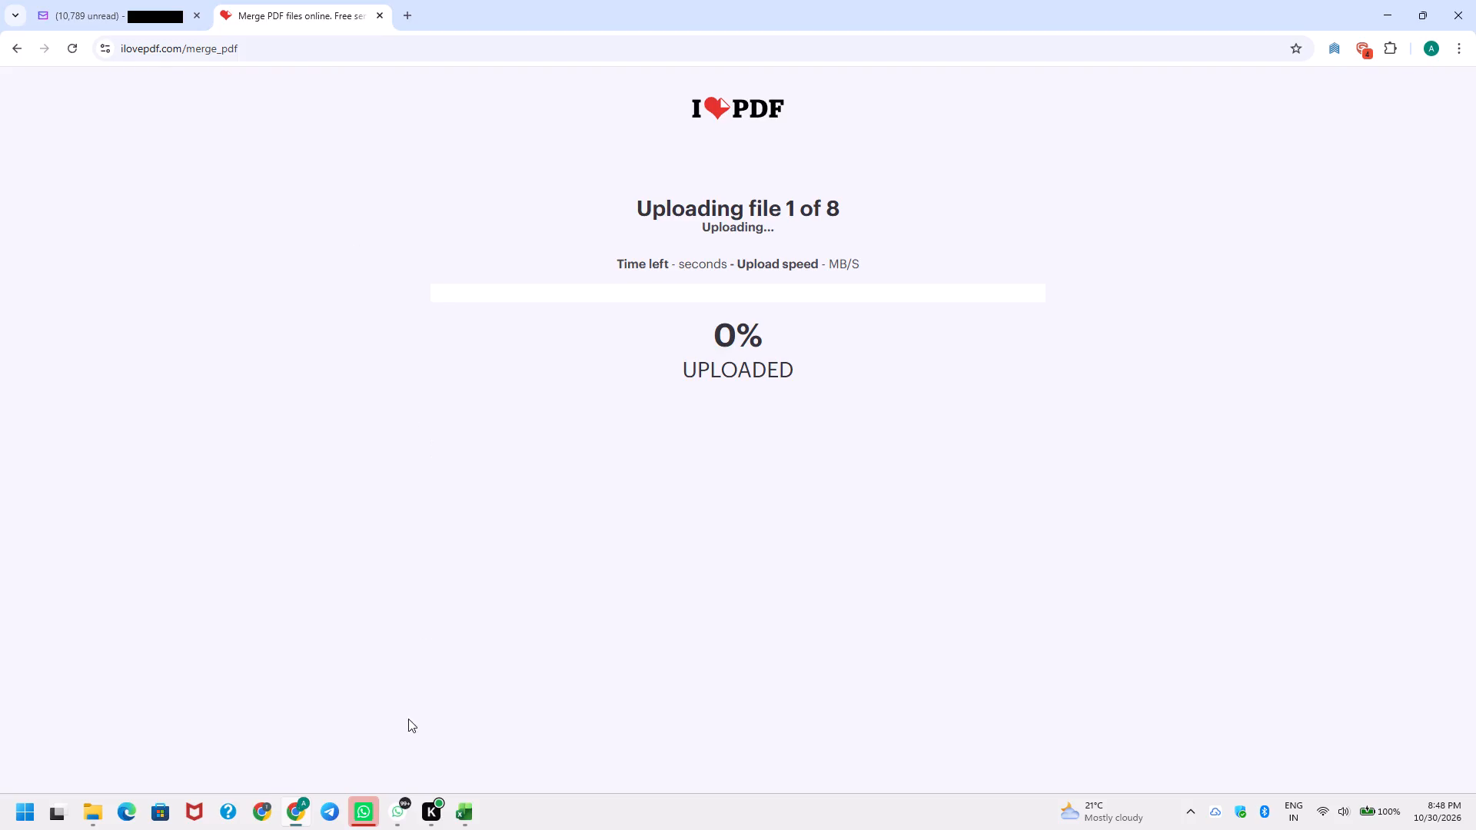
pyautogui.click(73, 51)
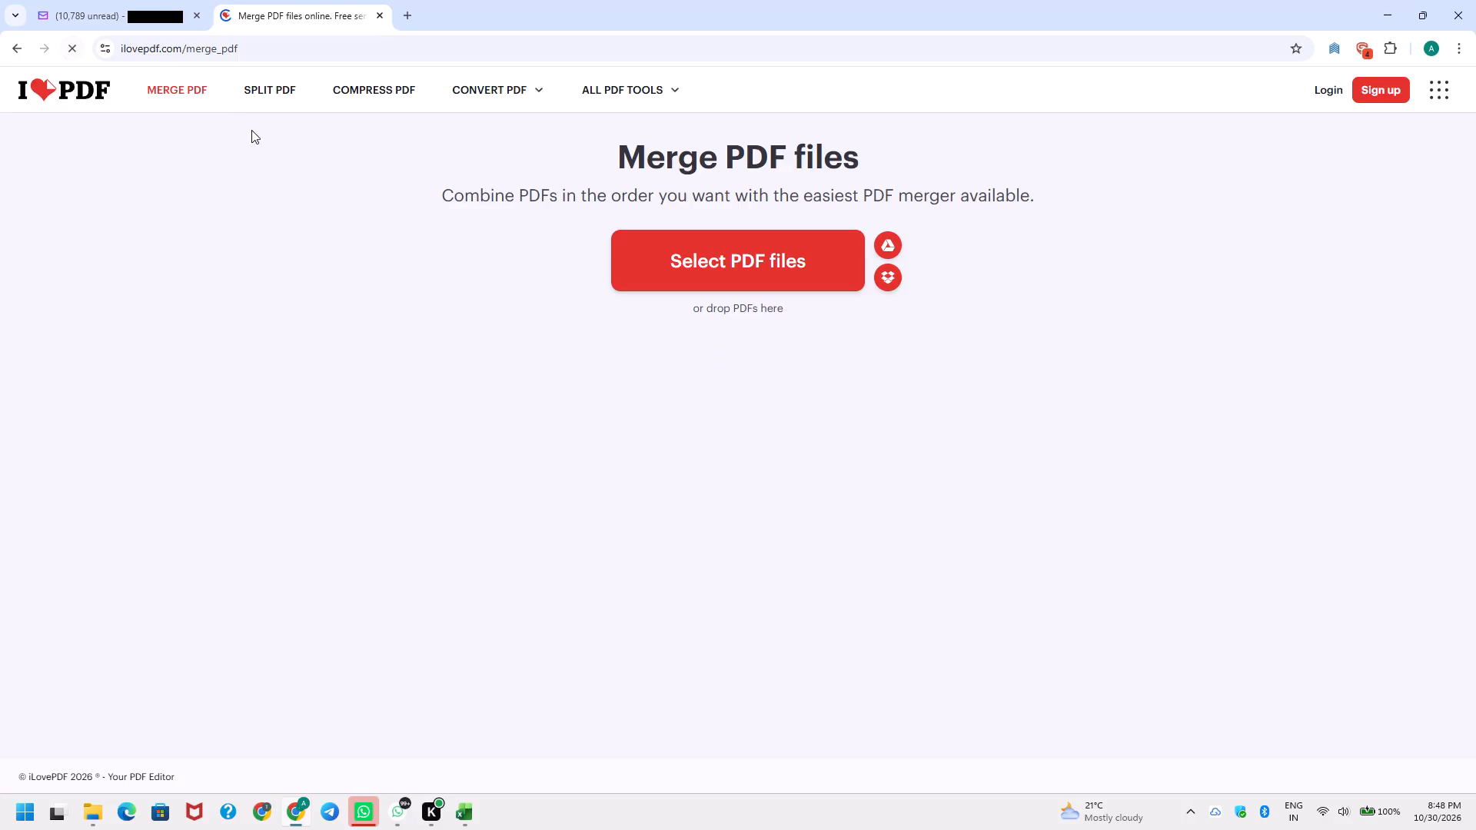
# Select the eight fabrication PDFs on the Desktop, from SS Main cyclone through SS Multy Cyclone, and load them for merging.
pyautogui.click(706, 288)
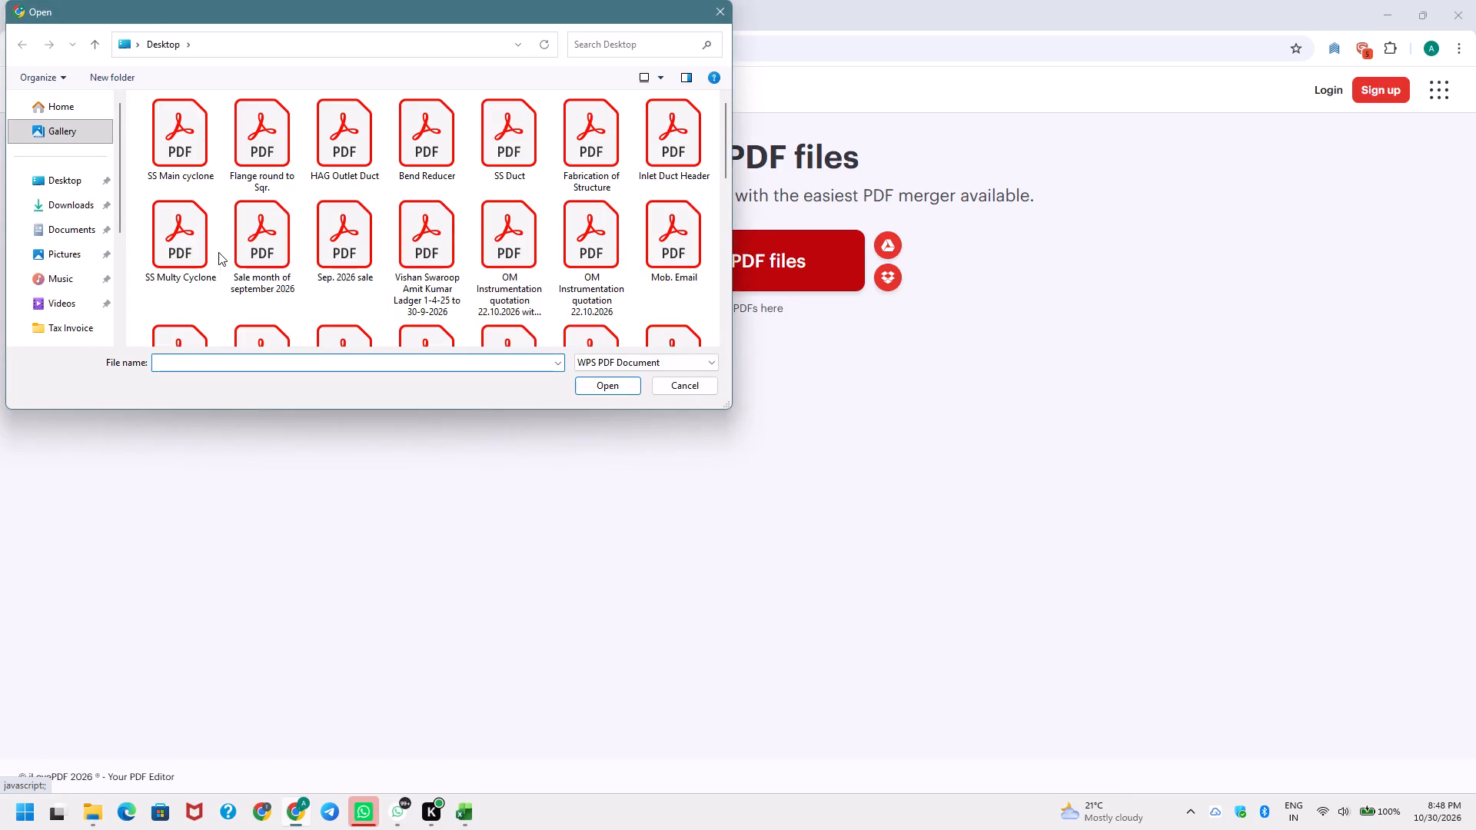
pyautogui.click(155, 252)
pyautogui.hotkey('shift', 'Left')
pyautogui.hotkey('shift', 'Left')
pyautogui.hotkey('shift', 'Left')
pyautogui.hotkey('shift', 'Left')
pyautogui.hotkey('shift', 'Left')
pyautogui.hotkey('shift', 'Left')
pyautogui.hotkey('shift', 'Left')
pyautogui.hotkey('shift', 'Left')
pyautogui.hotkey('shift', 'Left')
pyautogui.hotkey('shift', 'Left')
pyautogui.hotkey('shift', 'Left')
pyautogui.hotkey('shift', 'Left')
pyautogui.hotkey('shift', 'Left')
pyautogui.press('Return')
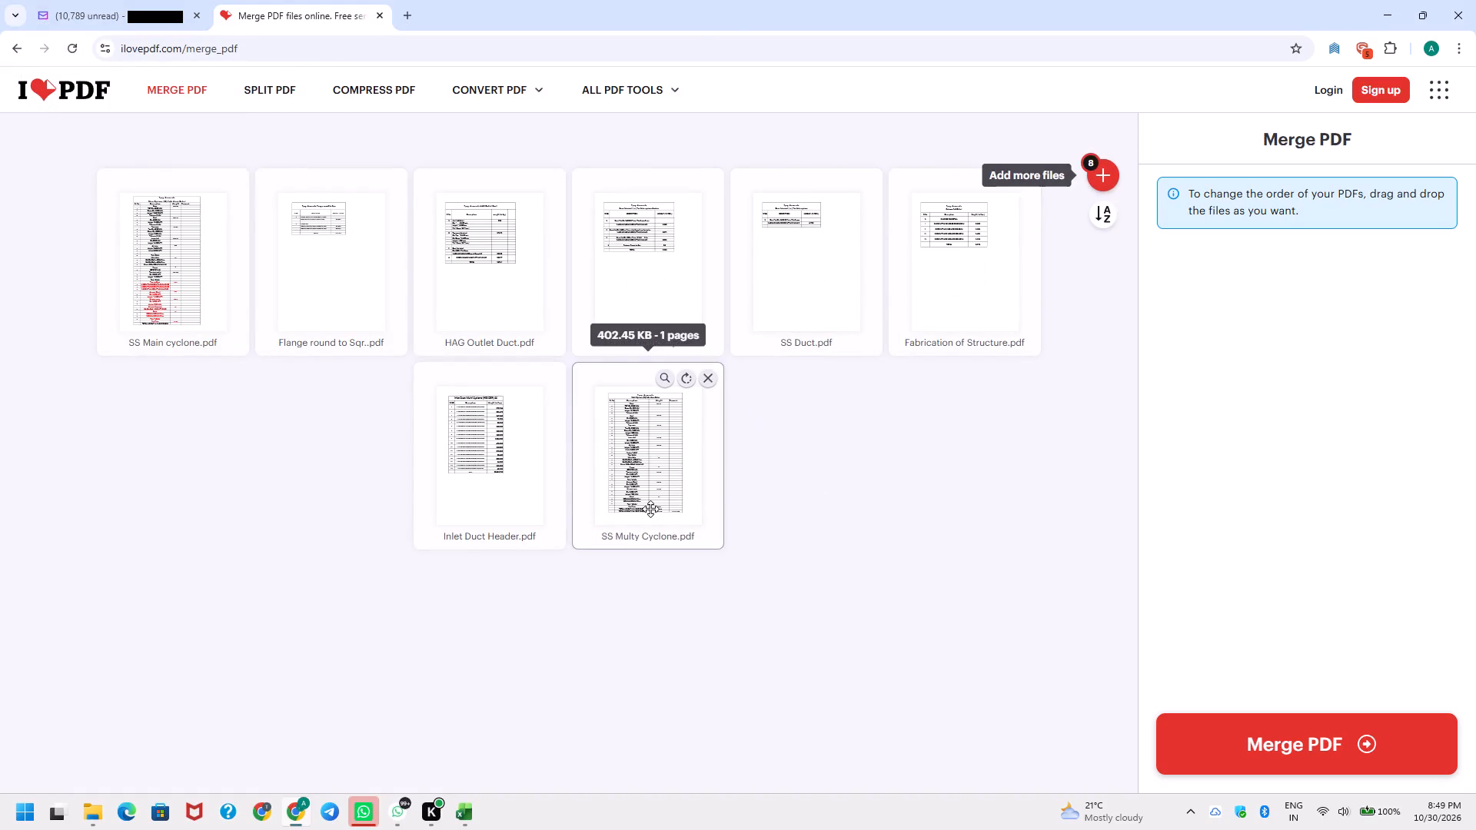
# Reorder the PDFs as SS Multy Cyclone, Inlet Duct Header, Fabrication of Structure, SS Main cyclone, SS Duct, Bend Reducer, HAG Outlet Duct, flange PDF.
pyautogui.moveTo(650, 509); pyautogui.dragTo(71, 324)
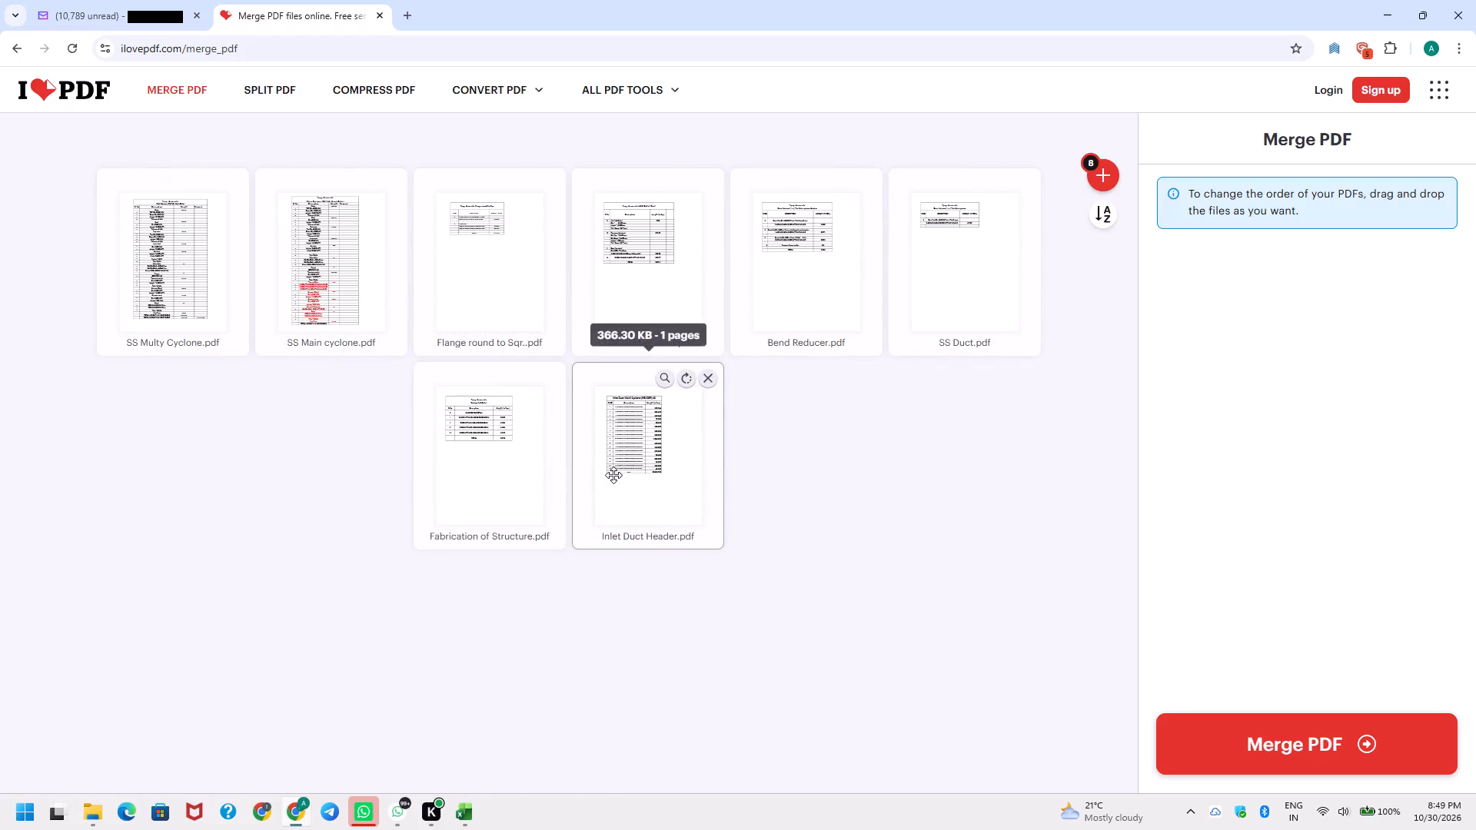
pyautogui.moveTo(620, 478); pyautogui.dragTo(278, 310)
pyautogui.moveTo(639, 506); pyautogui.dragTo(425, 349)
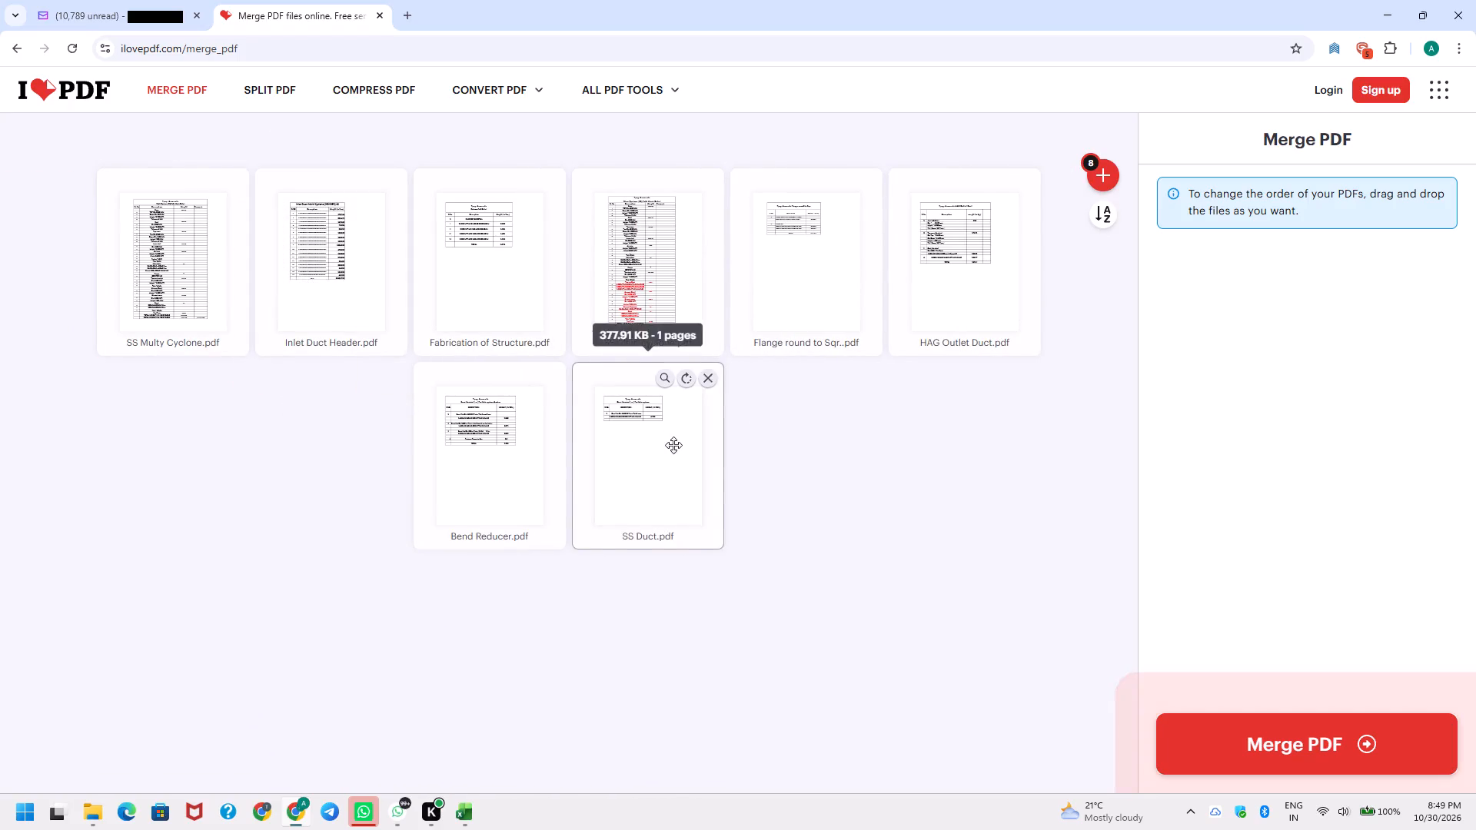
pyautogui.moveTo(673, 445); pyautogui.dragTo(778, 263)
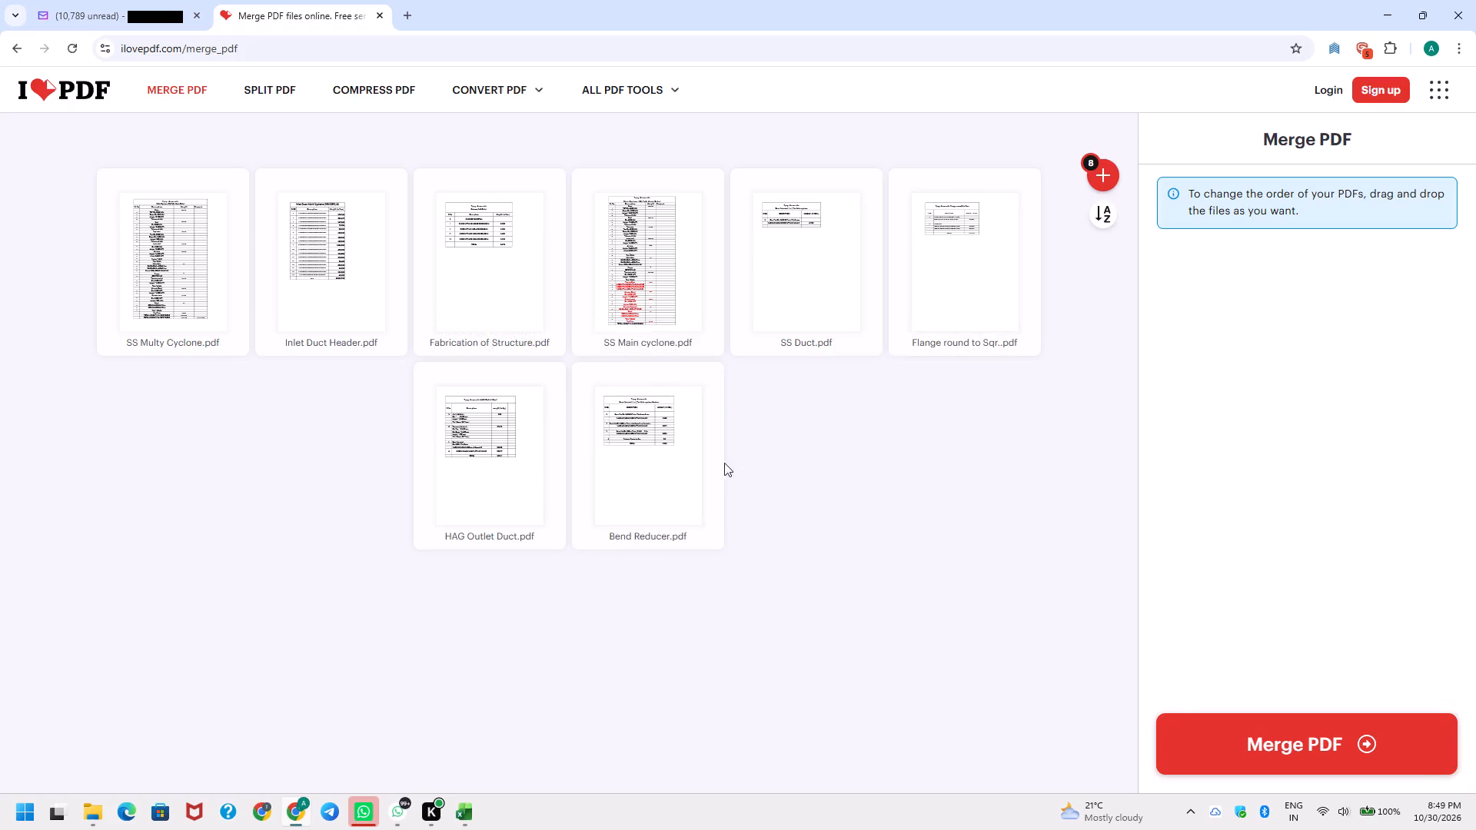
pyautogui.moveTo(681, 473); pyautogui.dragTo(952, 263)
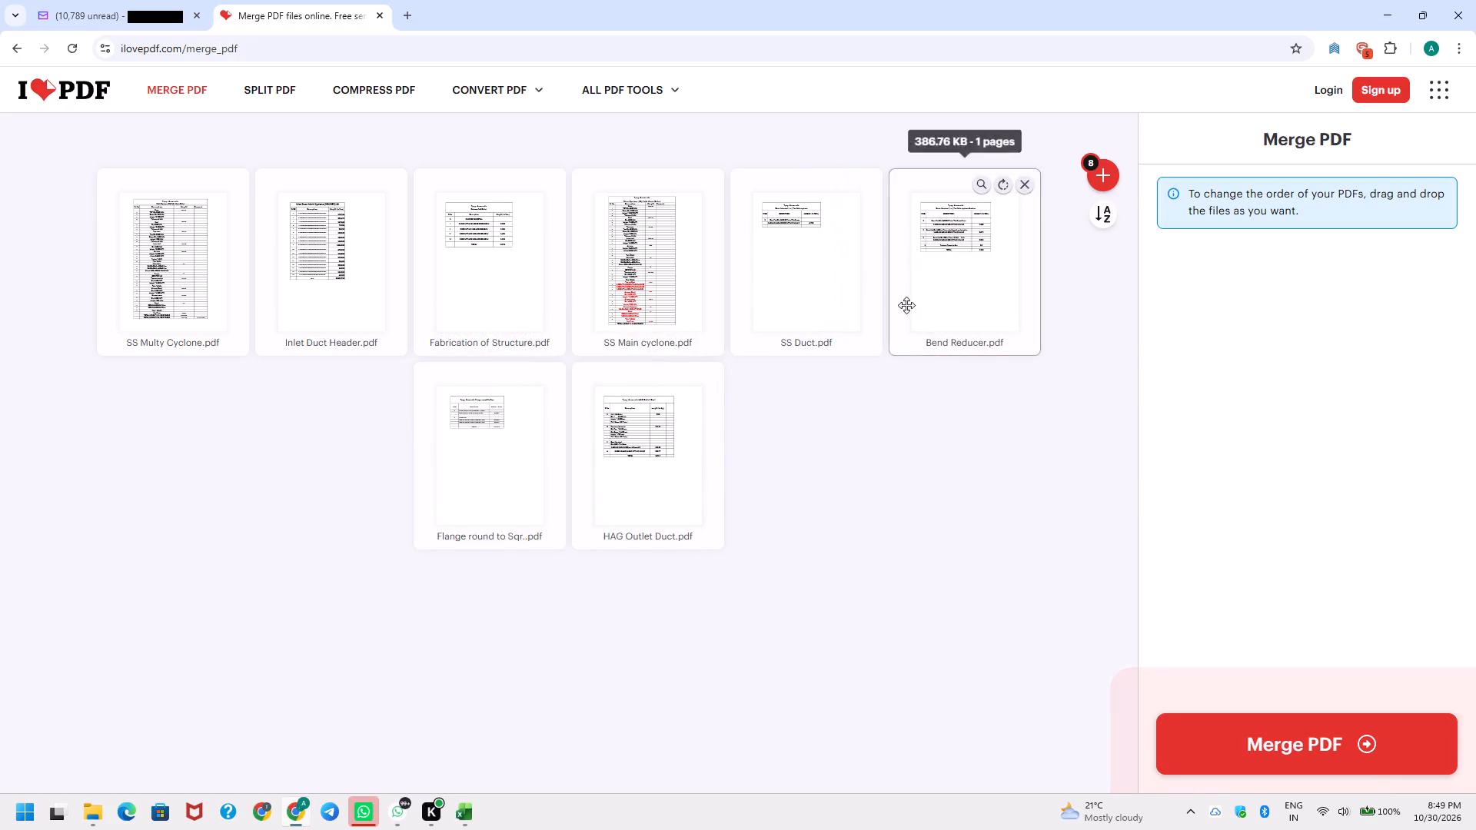
pyautogui.moveTo(643, 492); pyautogui.dragTo(415, 494)
# Try to merge the eight arranged PDFs again.
pyautogui.click(1232, 743)
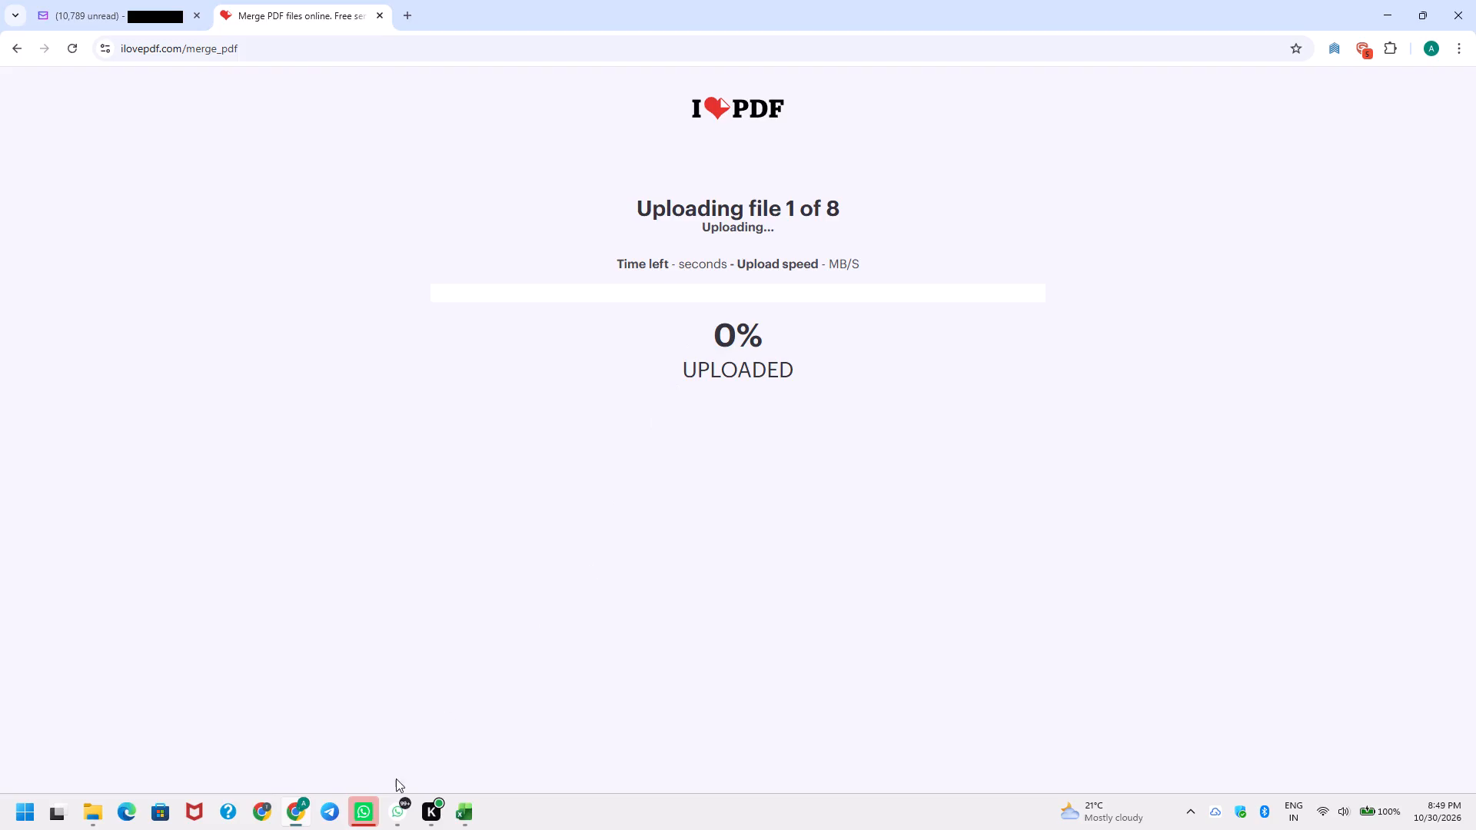
# In the other Chrome profile, search for "merge", open the iLovePDF merge page in its own tab and close the search results.
pyautogui.click(267, 818)
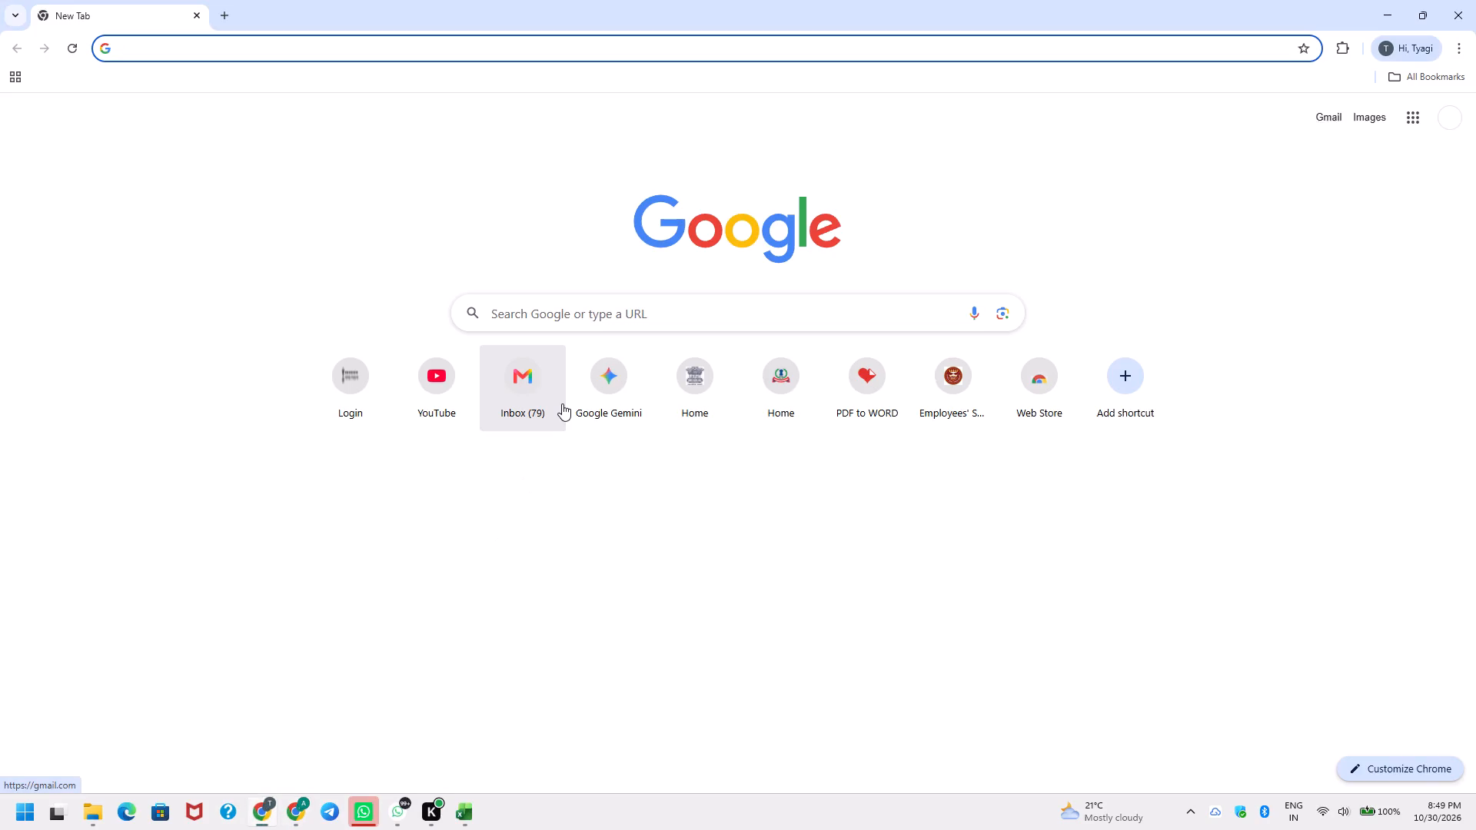
pyautogui.write('merge')
pyautogui.press('Return')
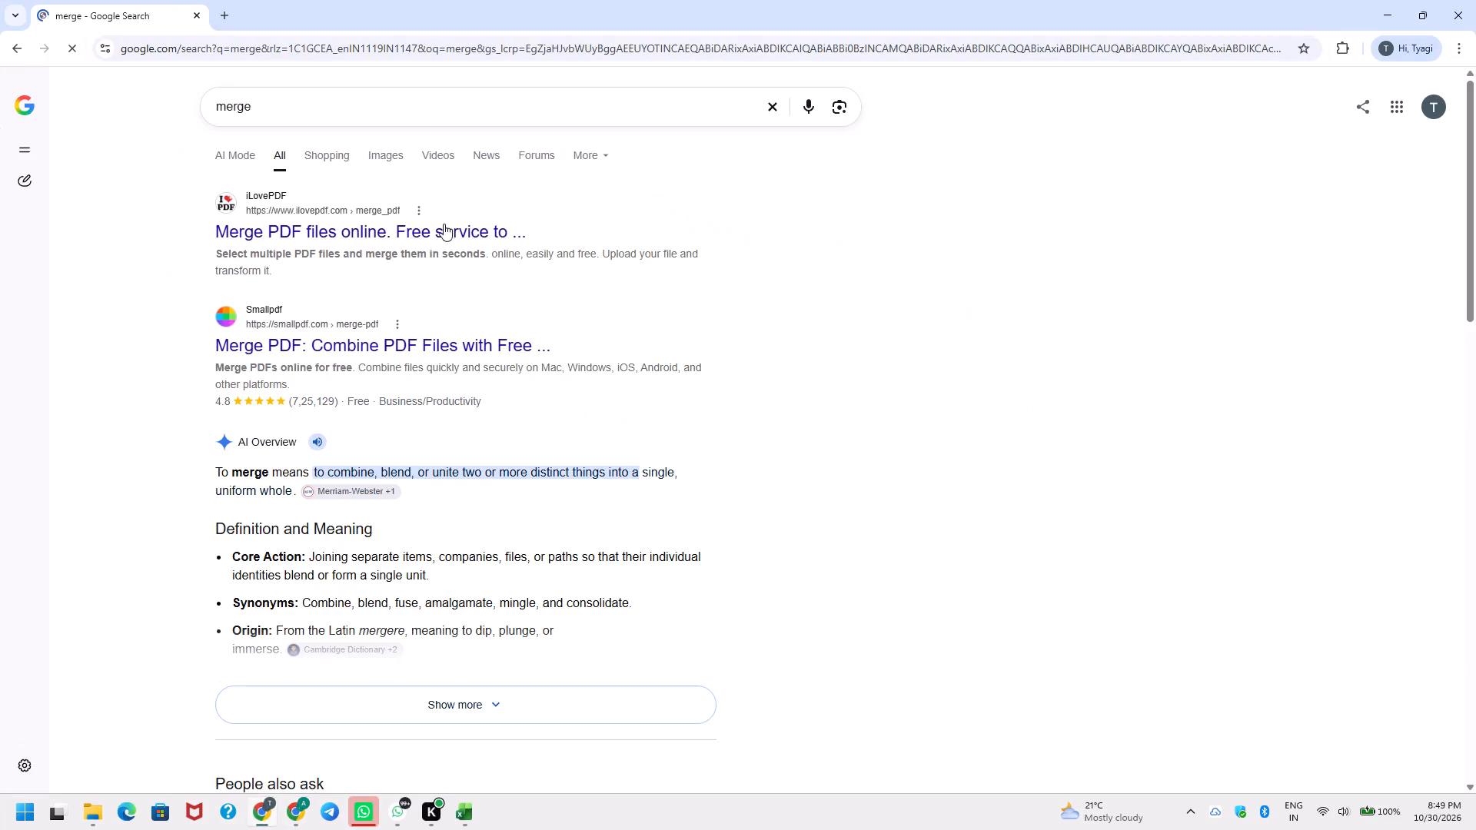
pyautogui.rightClick(444, 224)
pyautogui.click(571, 243)
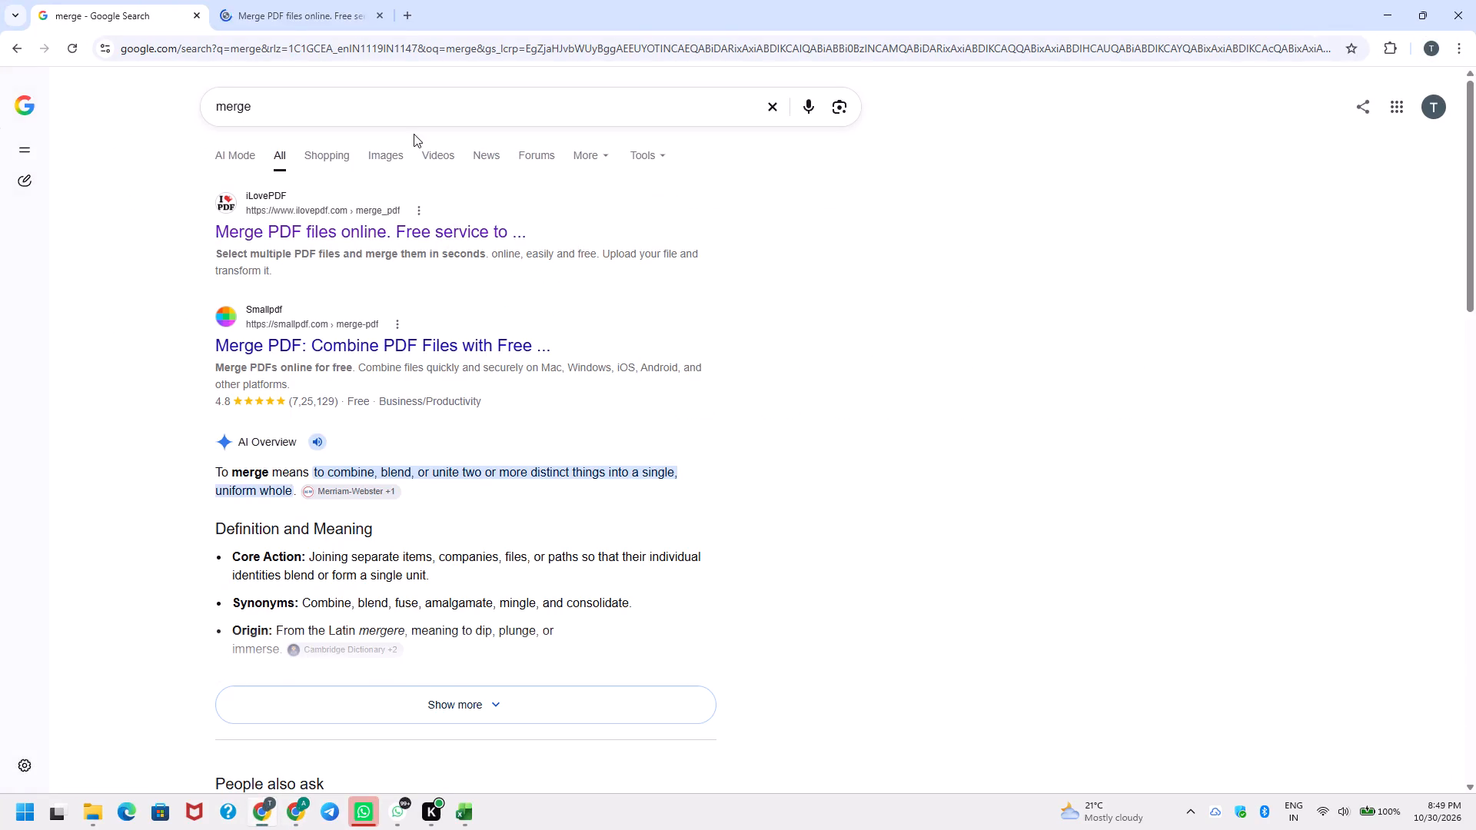
pyautogui.click(331, 0)
pyautogui.click(194, 8)
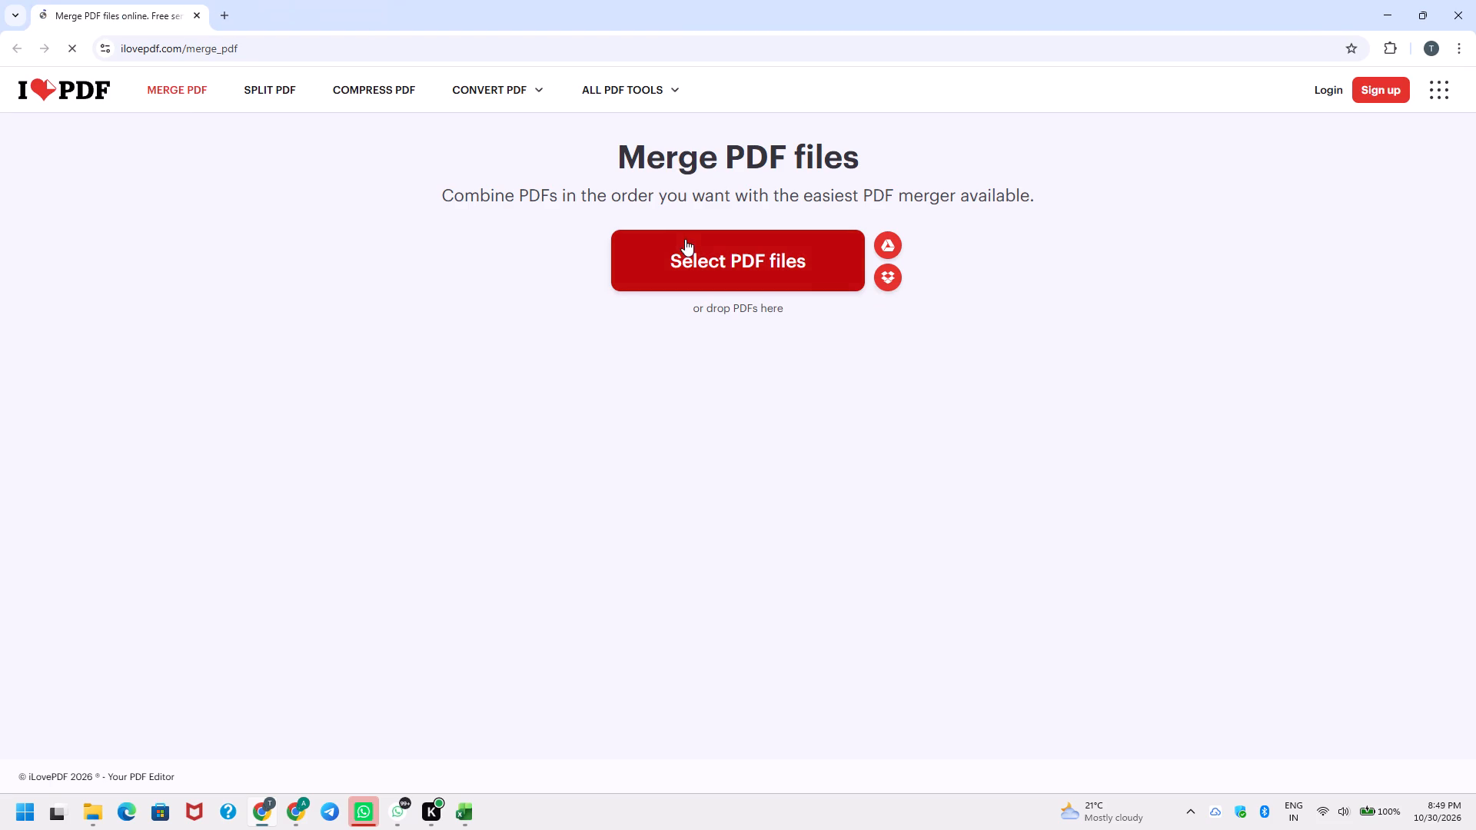
# Load the Desktop PDFs Fabrication of Structure, Inlet Duct Header and SS Multy Cyclone for merging.
pyautogui.click(685, 239)
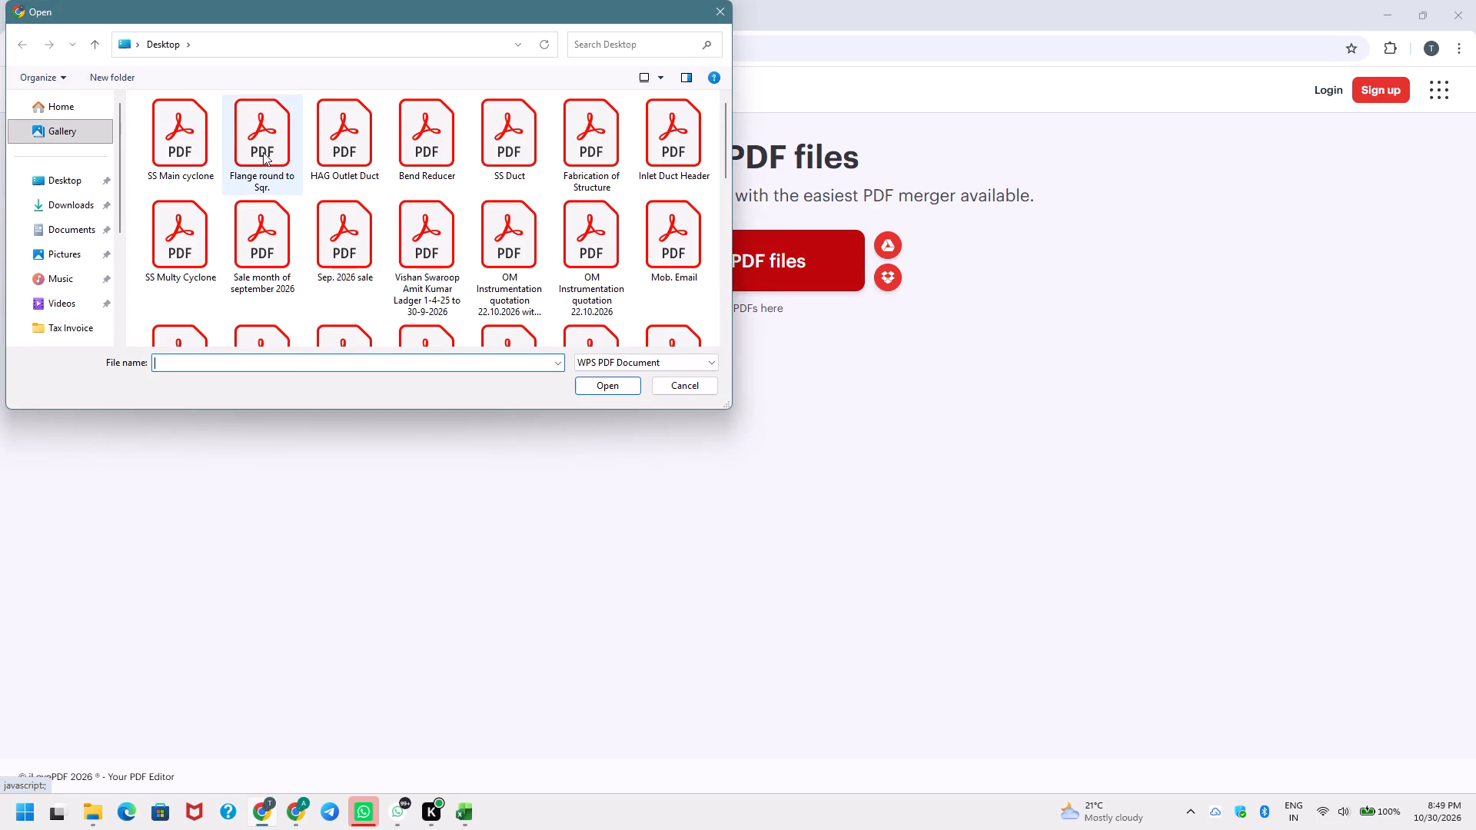
pyautogui.click(212, 241)
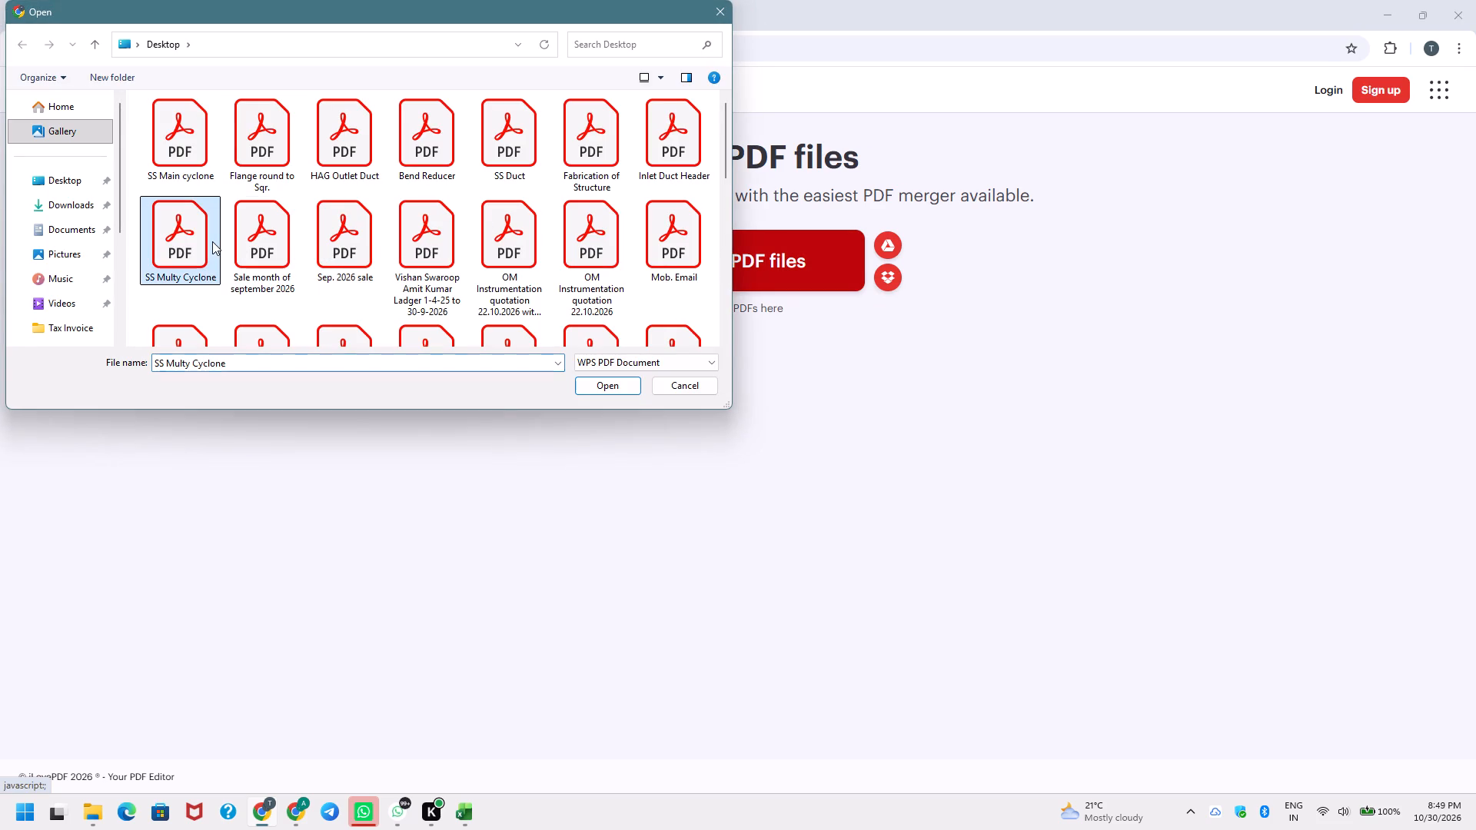
pyautogui.hotkey('shift', 'Left')
pyautogui.hotkey('shift', 'Left')
pyautogui.hotkey('shift', 'Left')
pyautogui.hotkey('shift', 'Right')
pyautogui.press('Return')
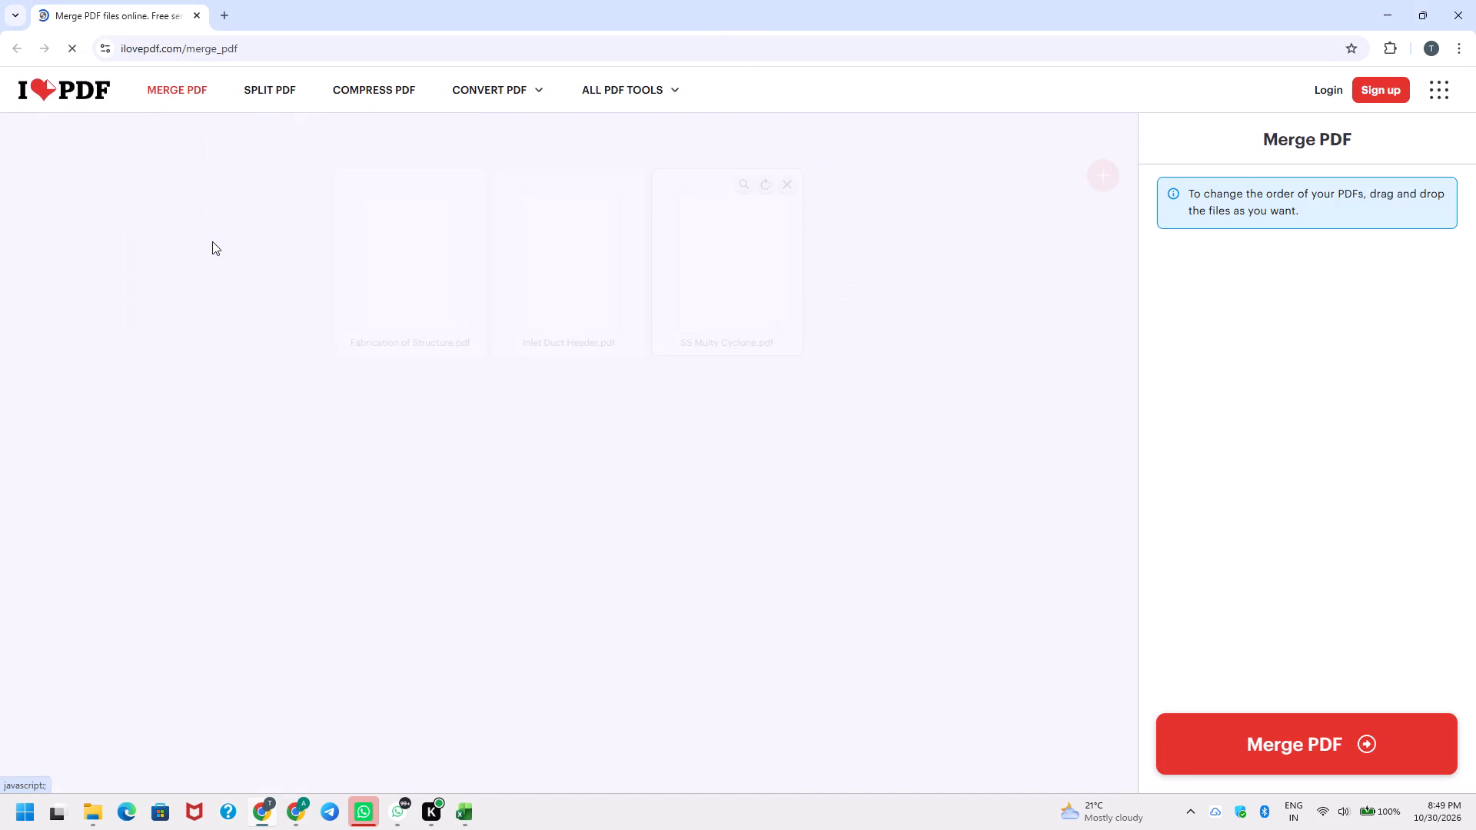
# Order the three PDFs as SS Multy Cyclone, Inlet Duct Header, Fabrication of Structure, and try to merge them.
pyautogui.moveTo(732, 311); pyautogui.dragTo(172, 290)
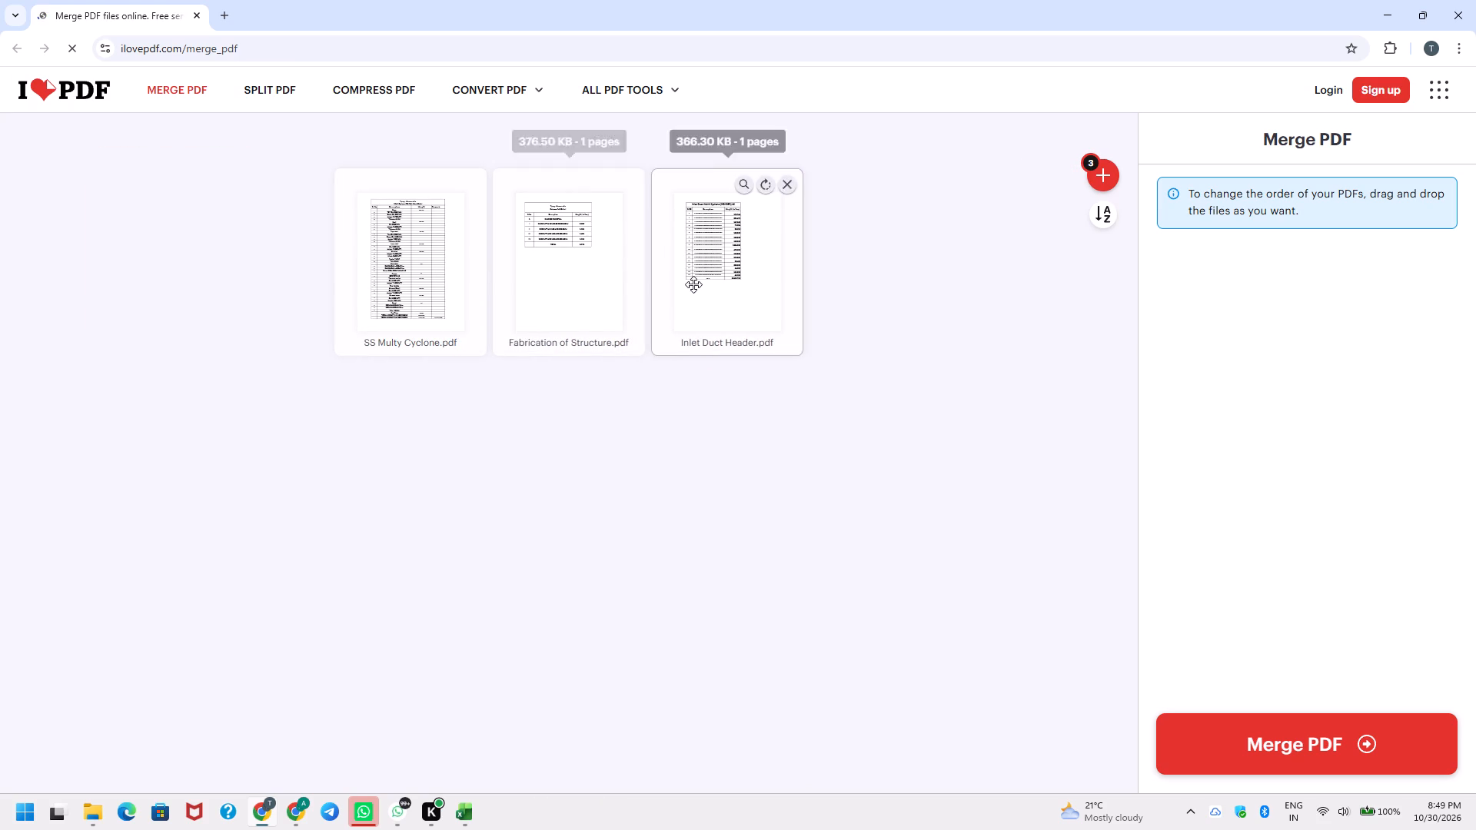
pyautogui.moveTo(693, 284); pyautogui.dragTo(526, 299)
pyautogui.click(1095, 171)
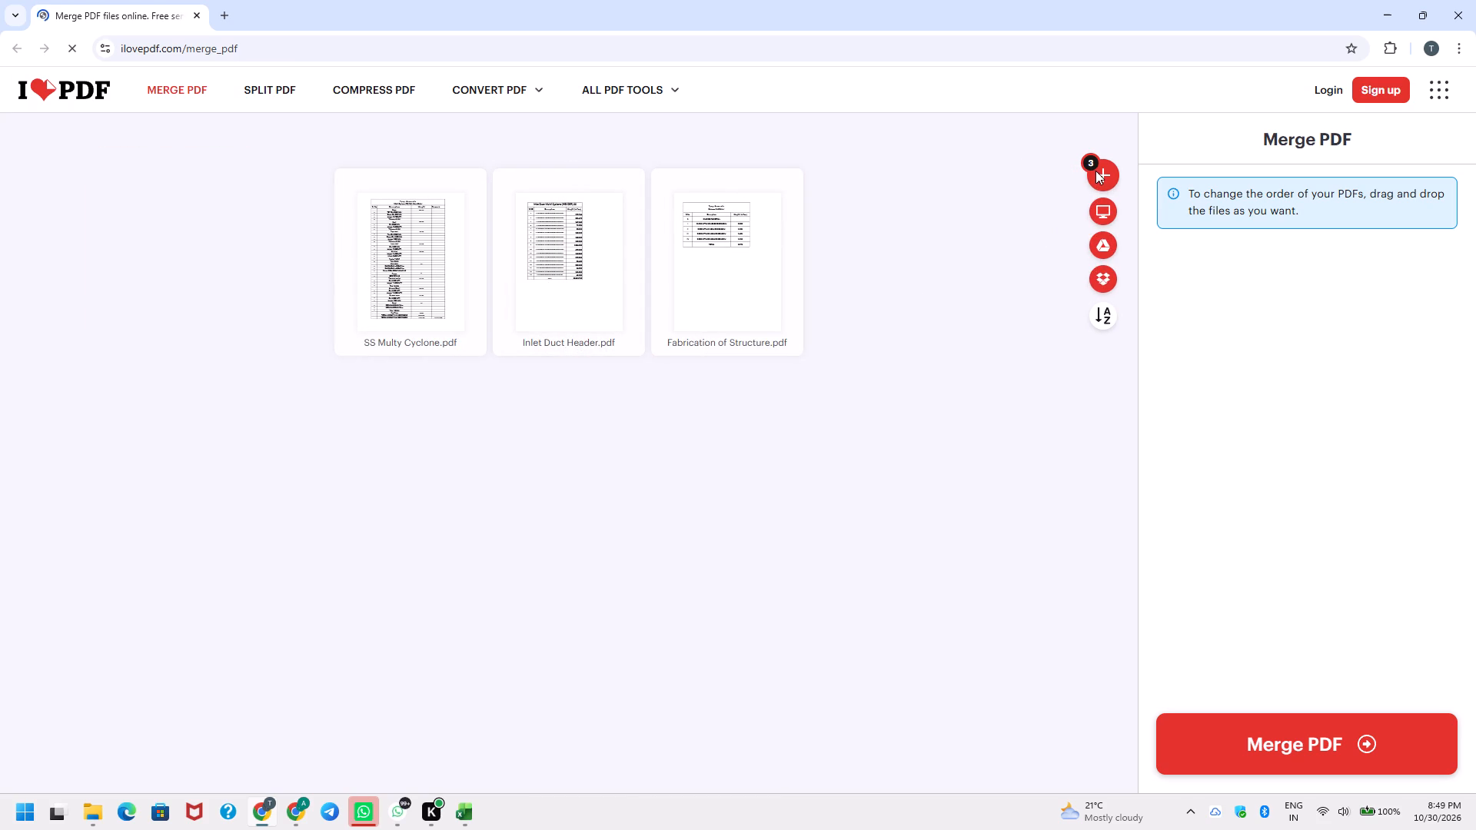
pyautogui.click(1242, 736)
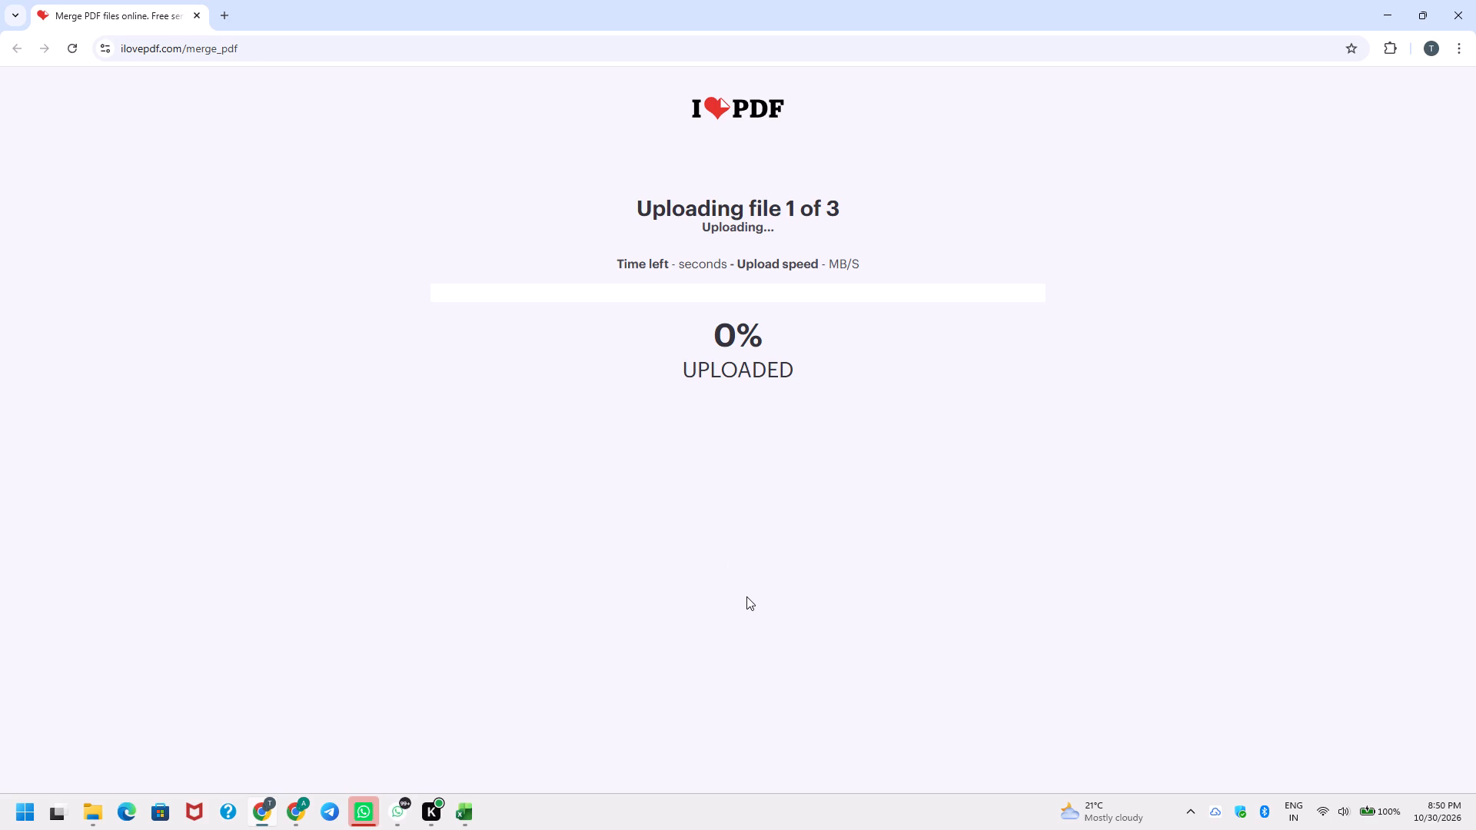
# Open µTorrent Web from the desktop and remove the seeding torrent from the torrents list without deleting its data.
pyautogui.press('super+d')
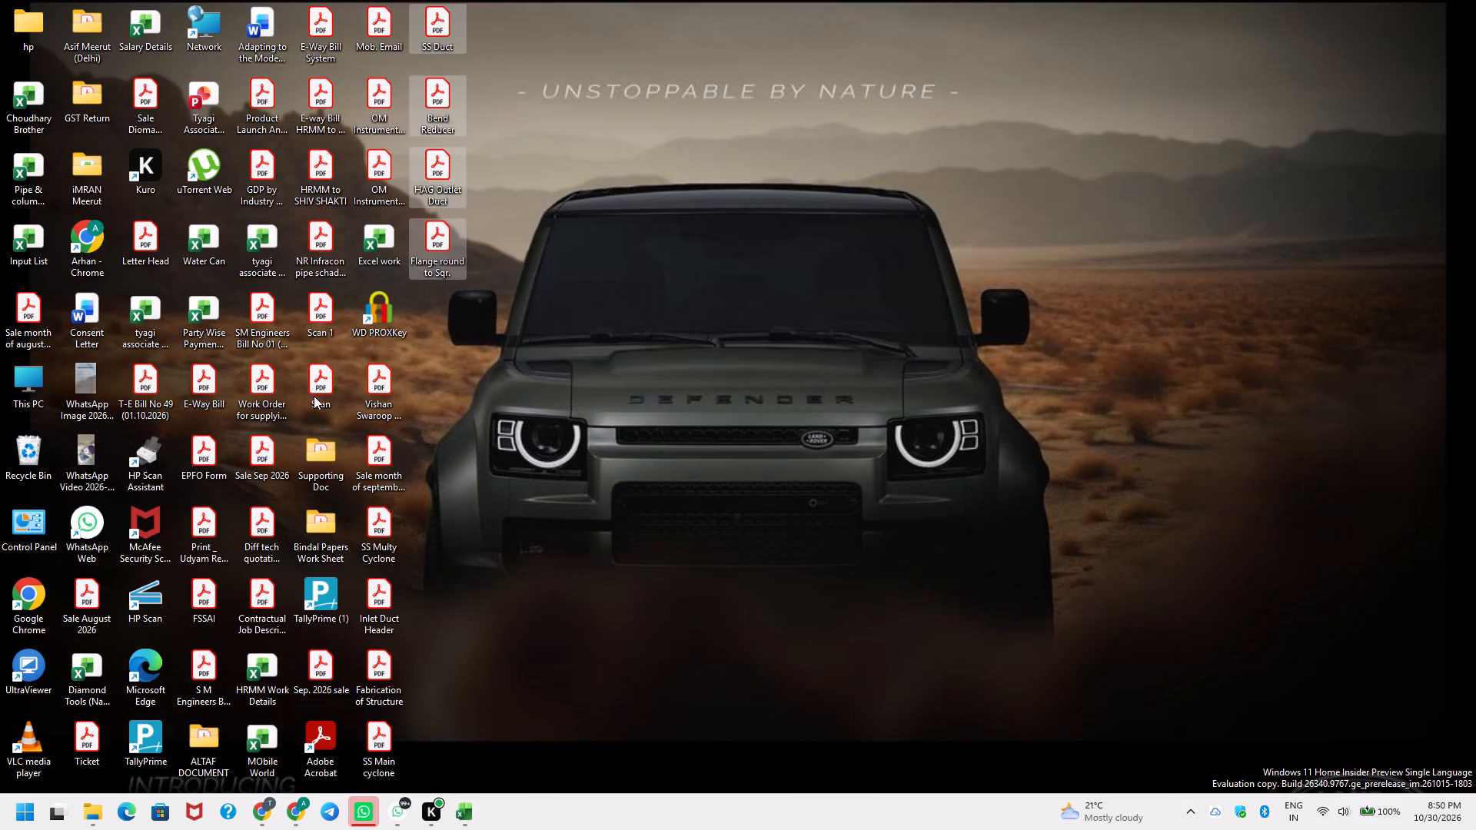
pyautogui.click(204, 179)
pyautogui.press('Return')
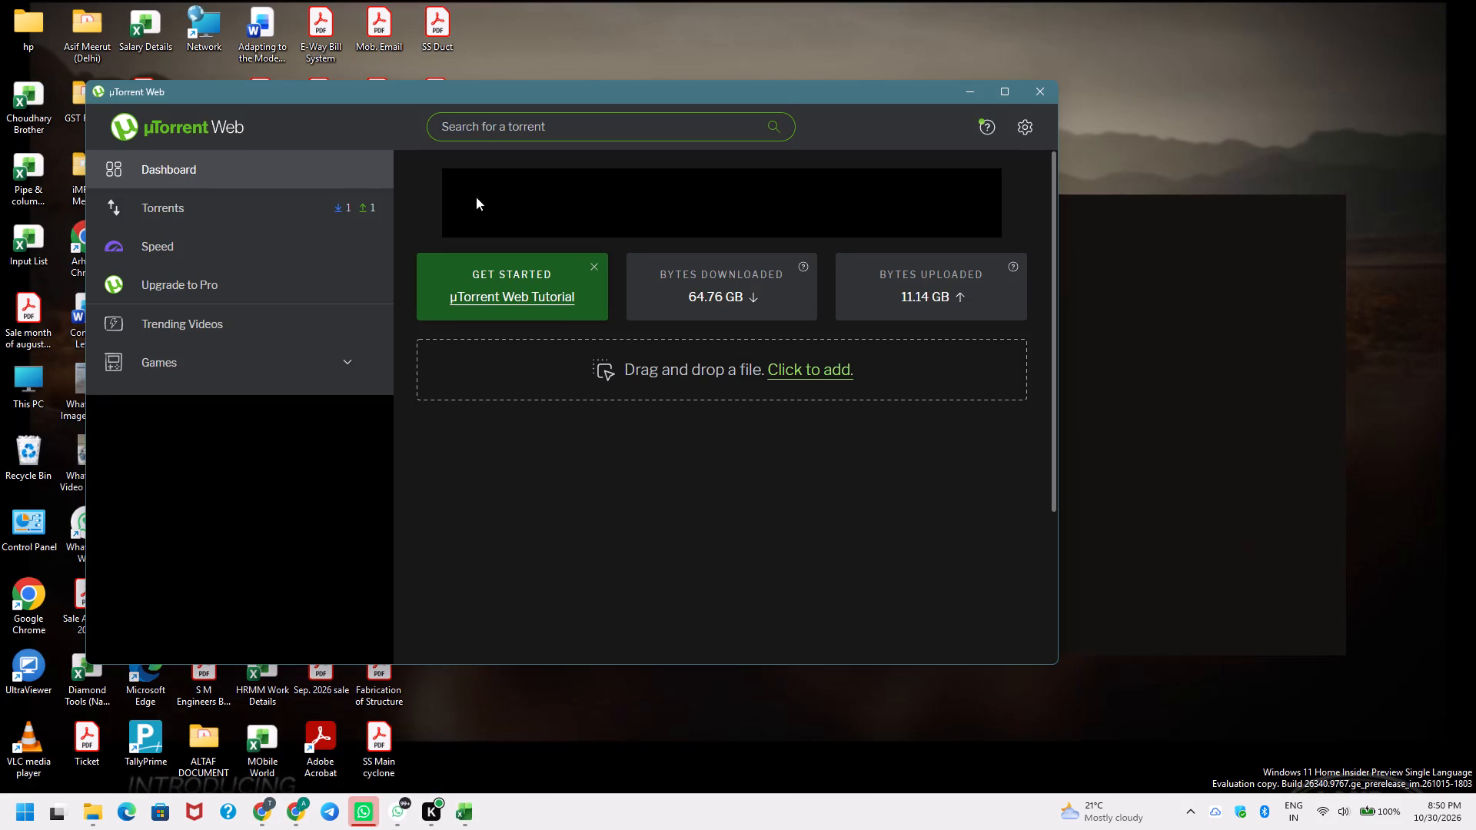
pyautogui.click(337, 200)
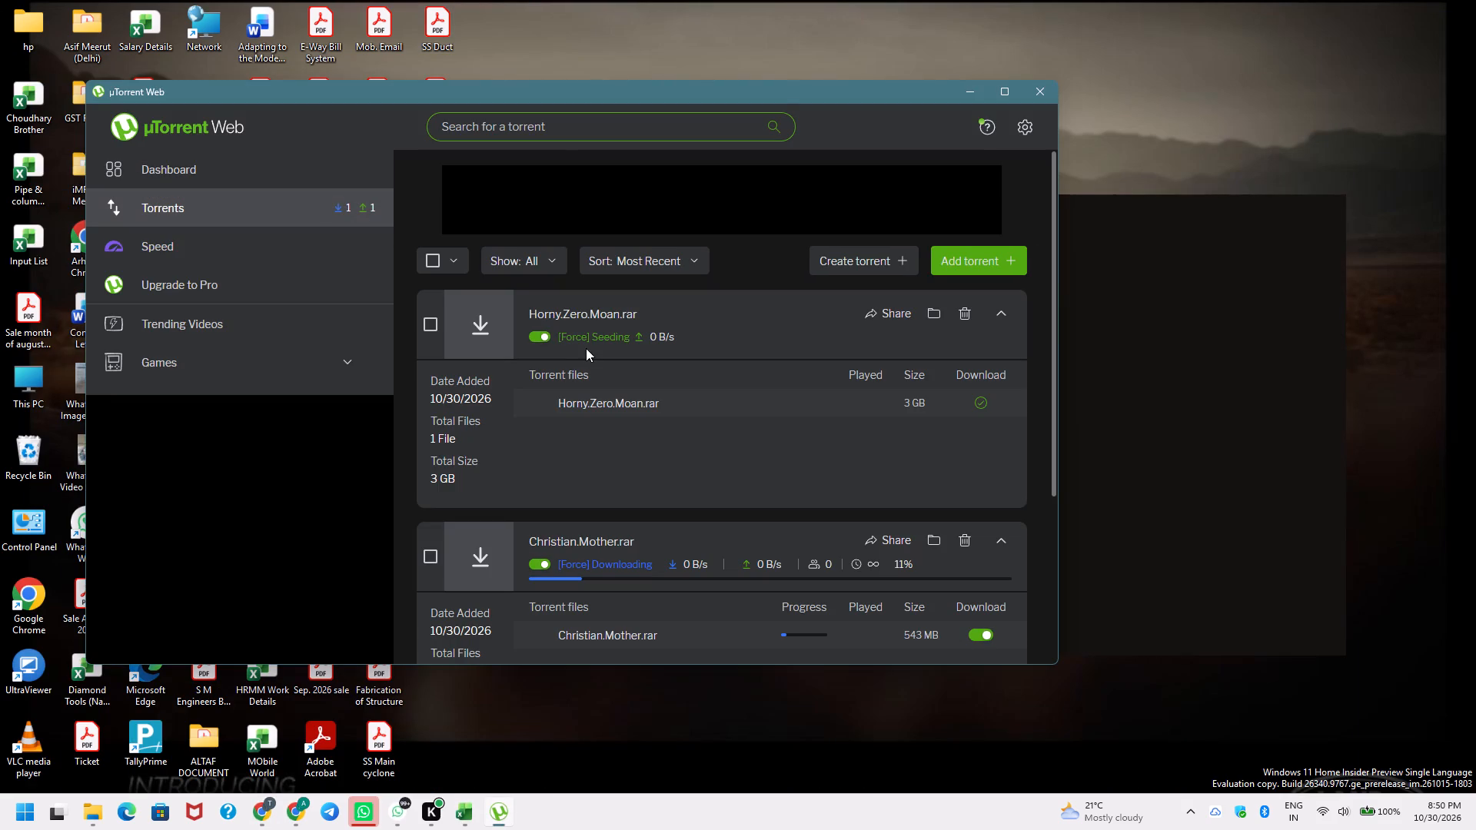
pyautogui.click(961, 316)
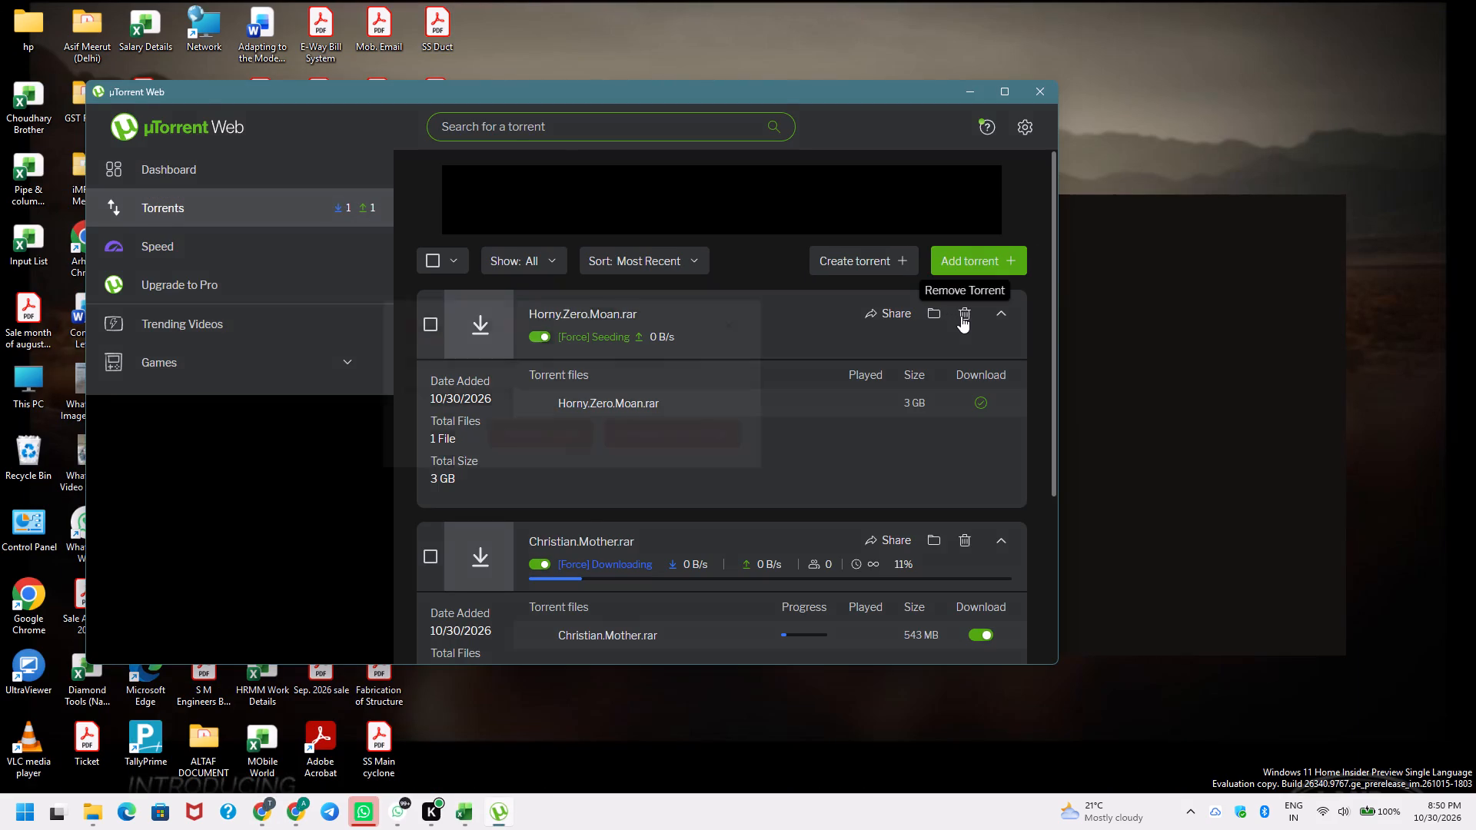
pyautogui.click(562, 433)
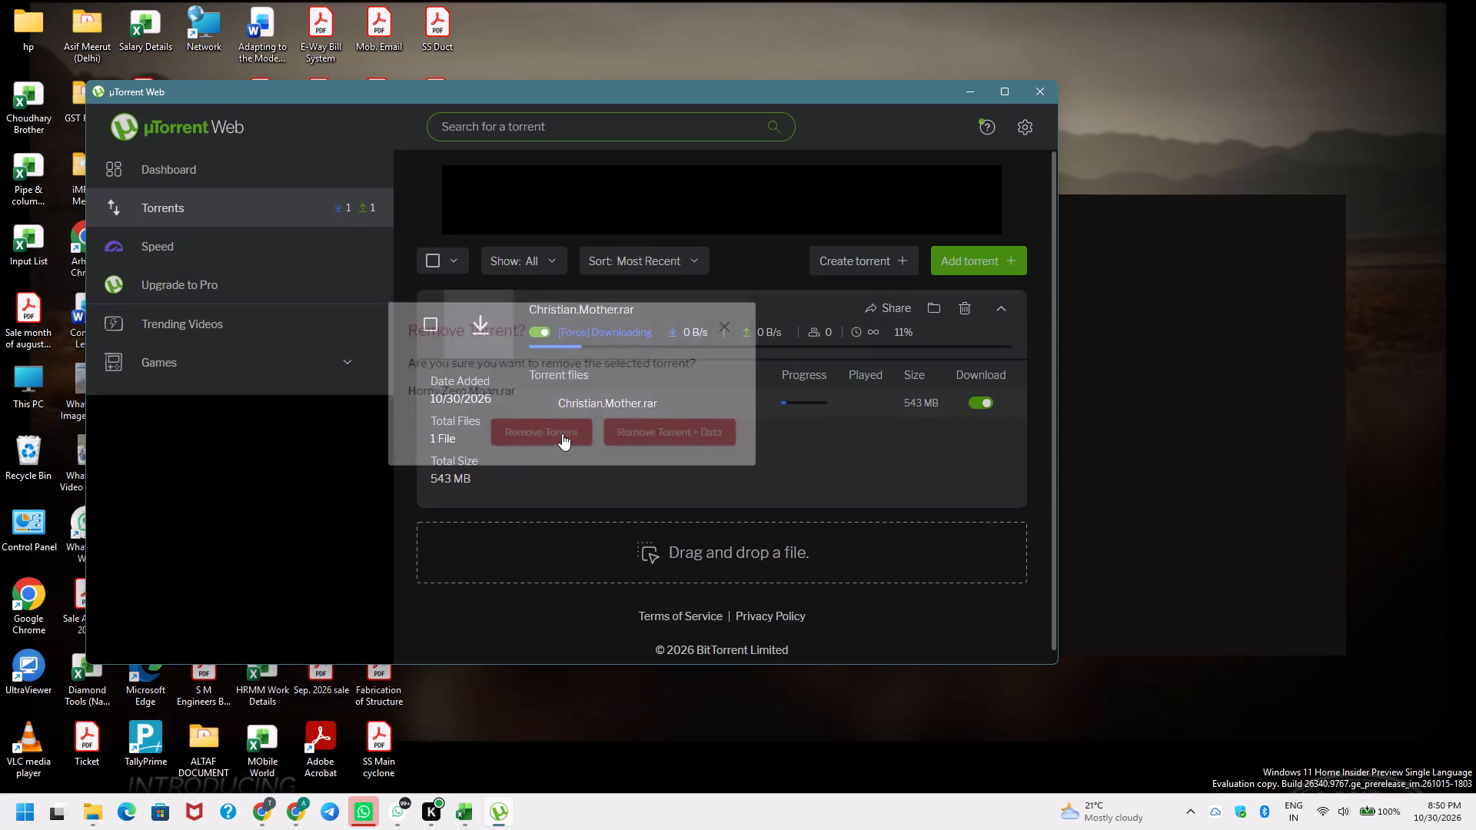
# Pause the remaining downloading torrent.
pyautogui.click(544, 332)
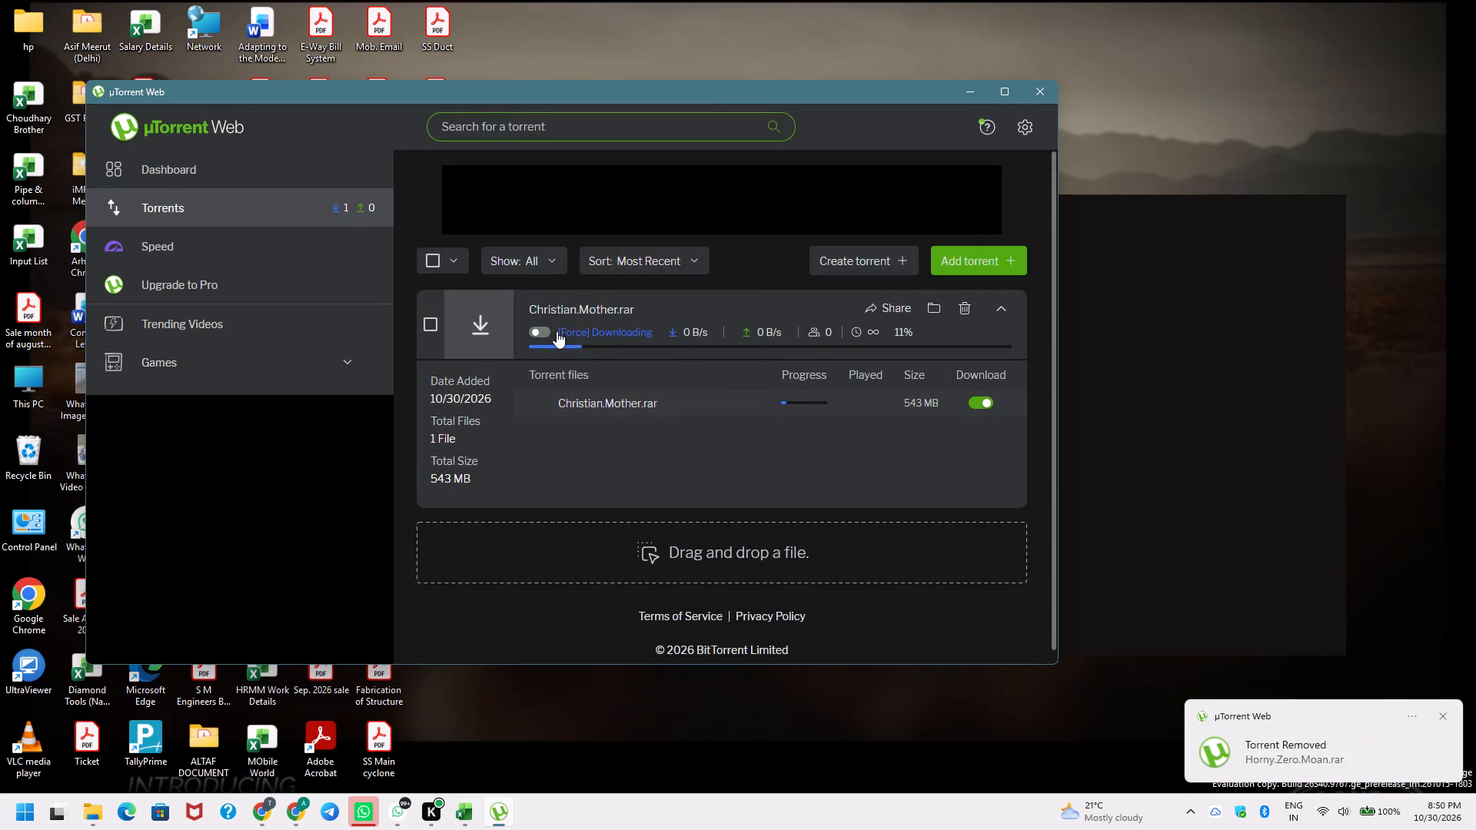
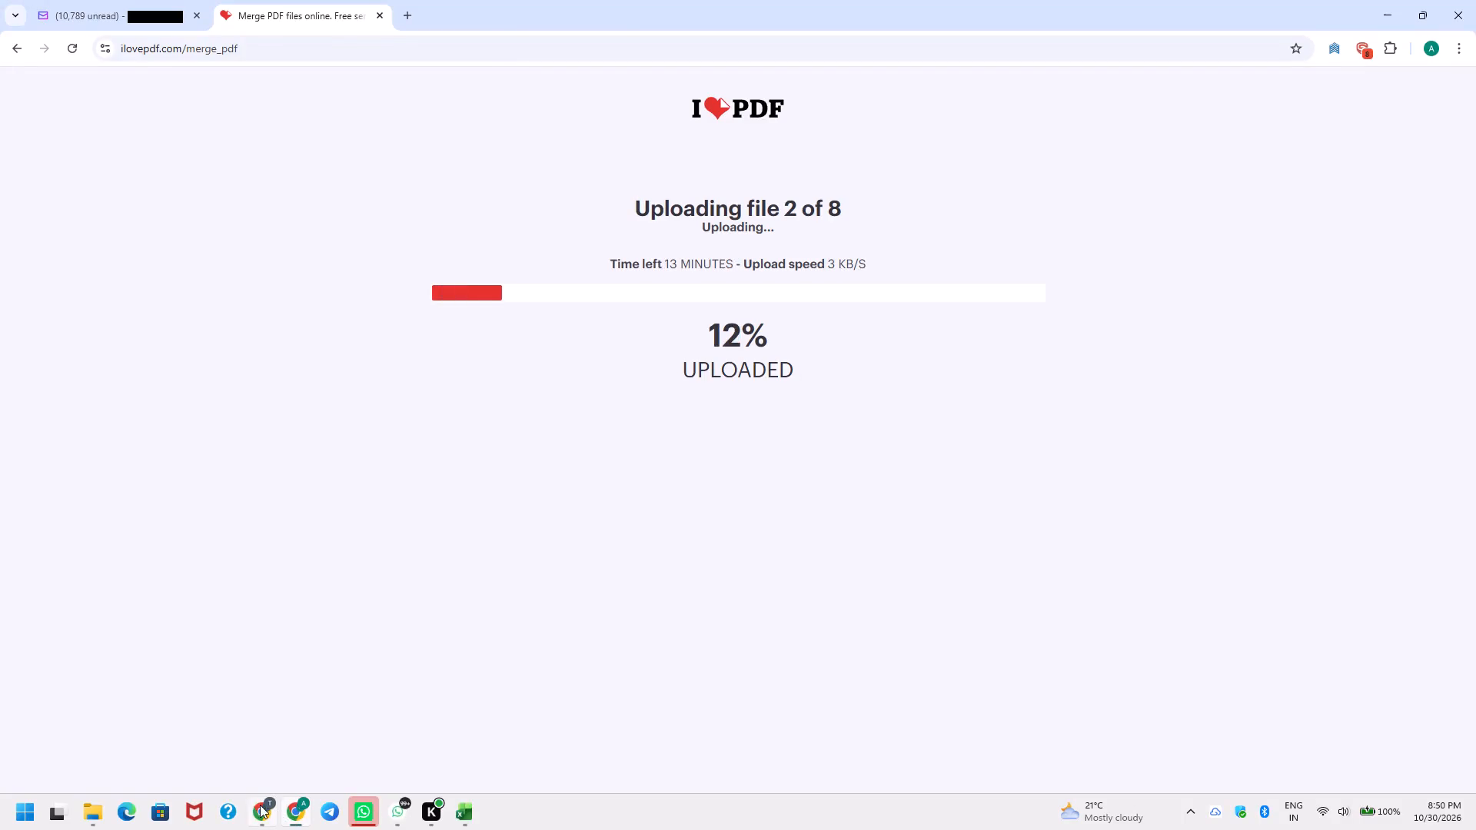
# Close the other browser window that holds the three-PDF iLovePDF upload.
pyautogui.click(258, 817)
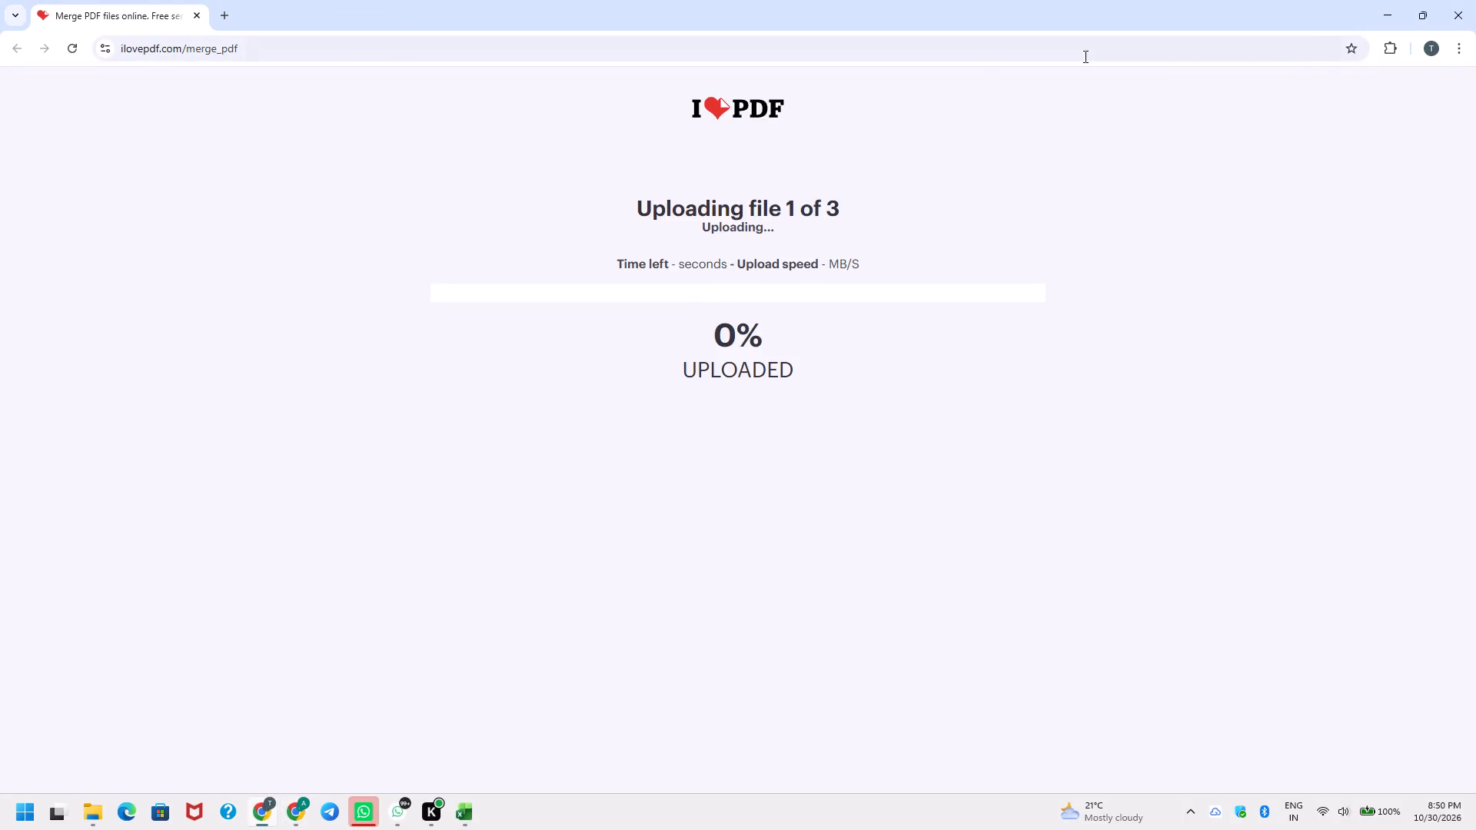
pyautogui.click(1475, 0)
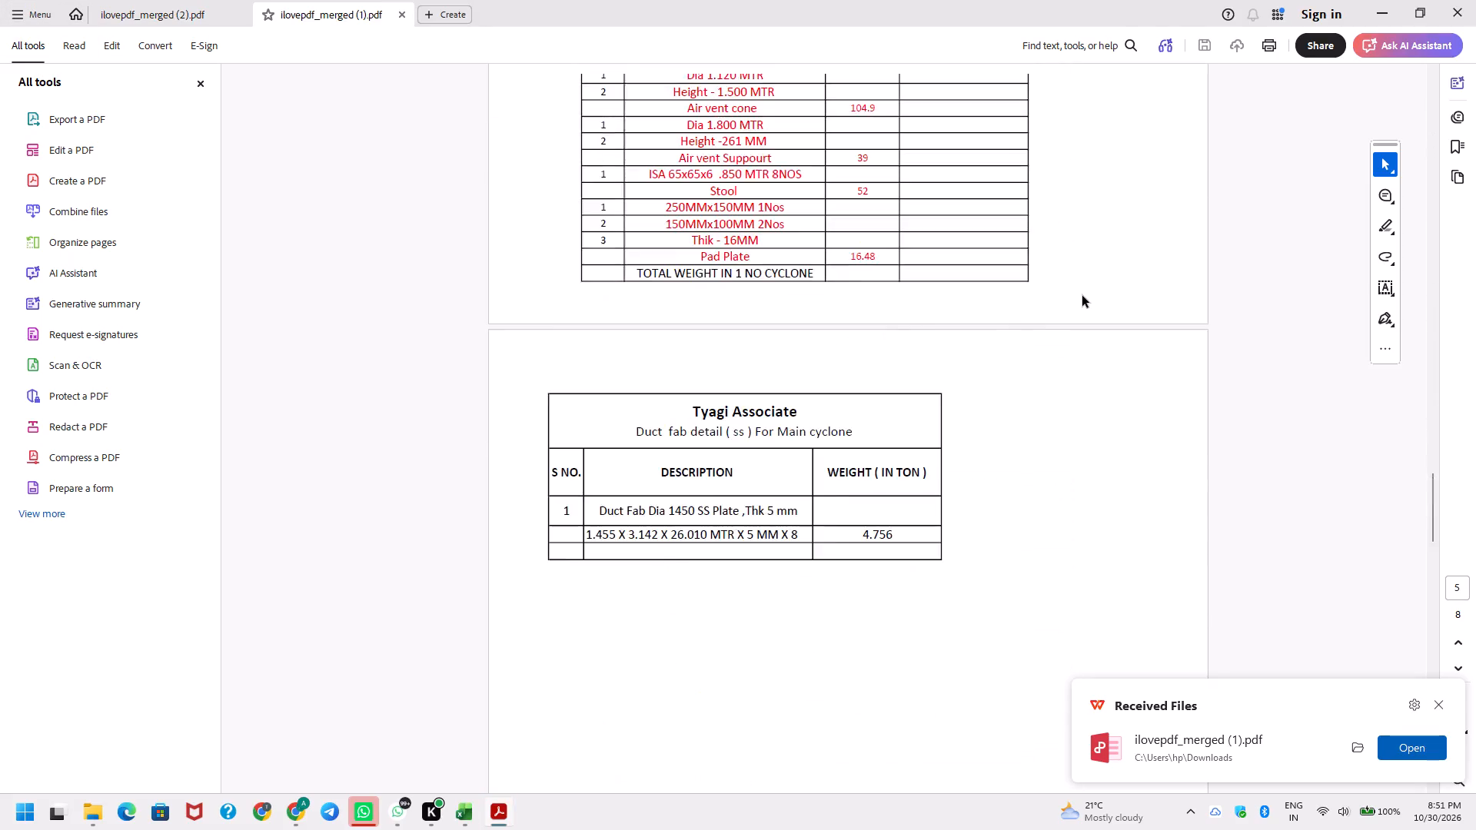
pyautogui.scroll(-2, 1082, 296)
pyautogui.scroll(13, 1082, 296)
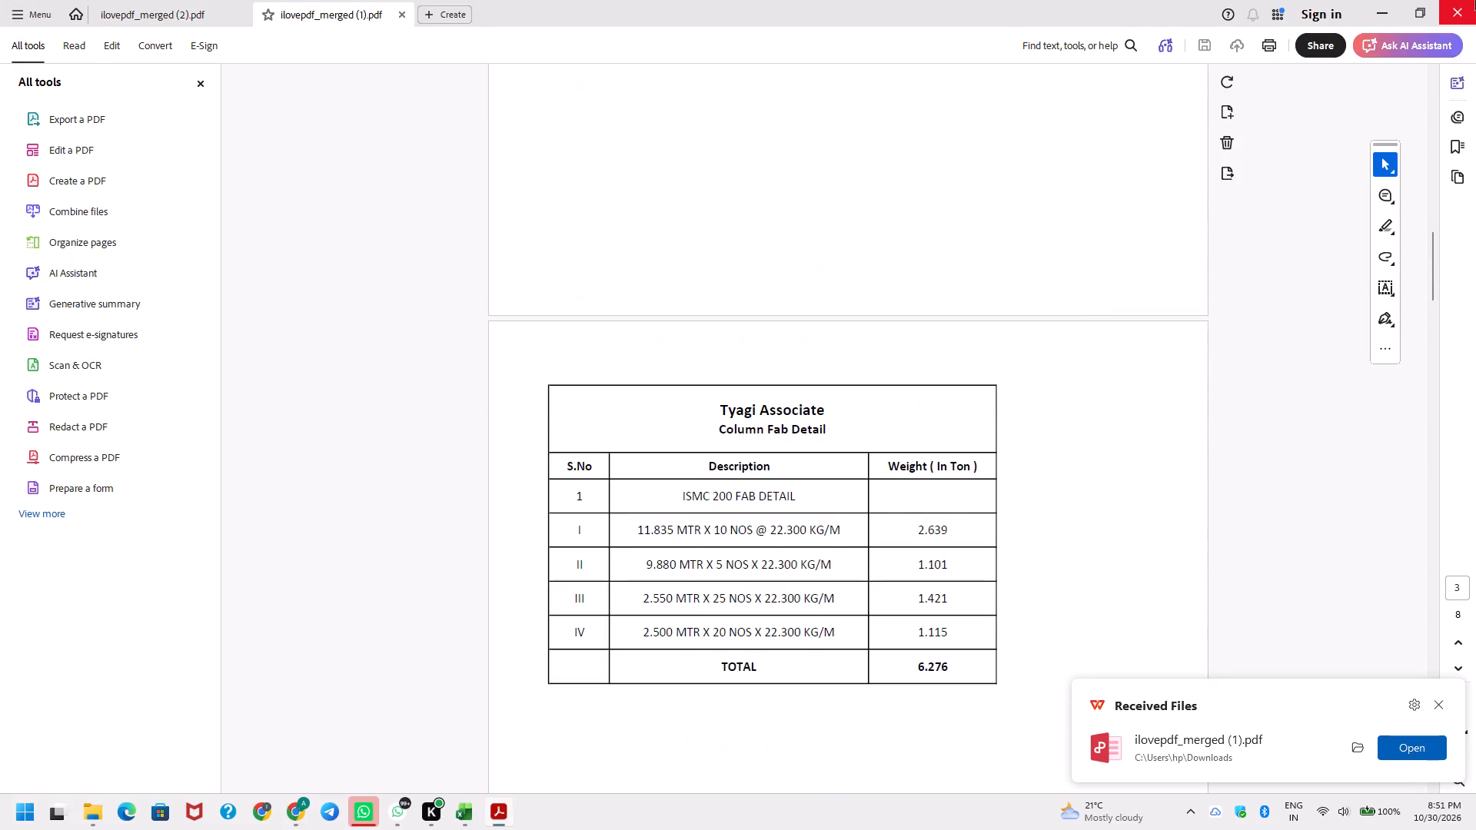
pyautogui.click(1475, 0)
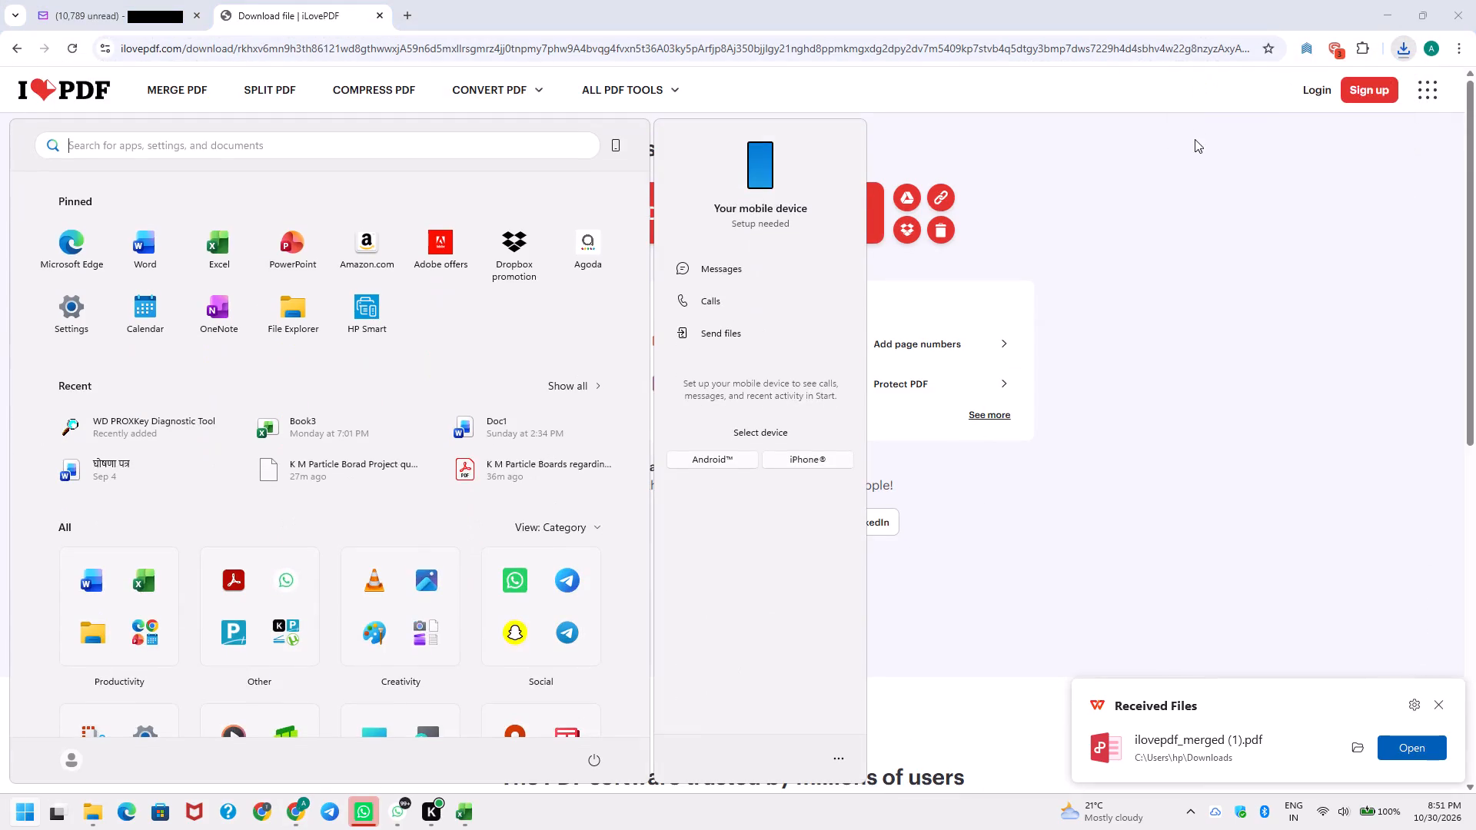
# Show the merged download in the Downloads folder and delete the duplicate ilovepdf_merged (2).
pyautogui.click(1405, 50)
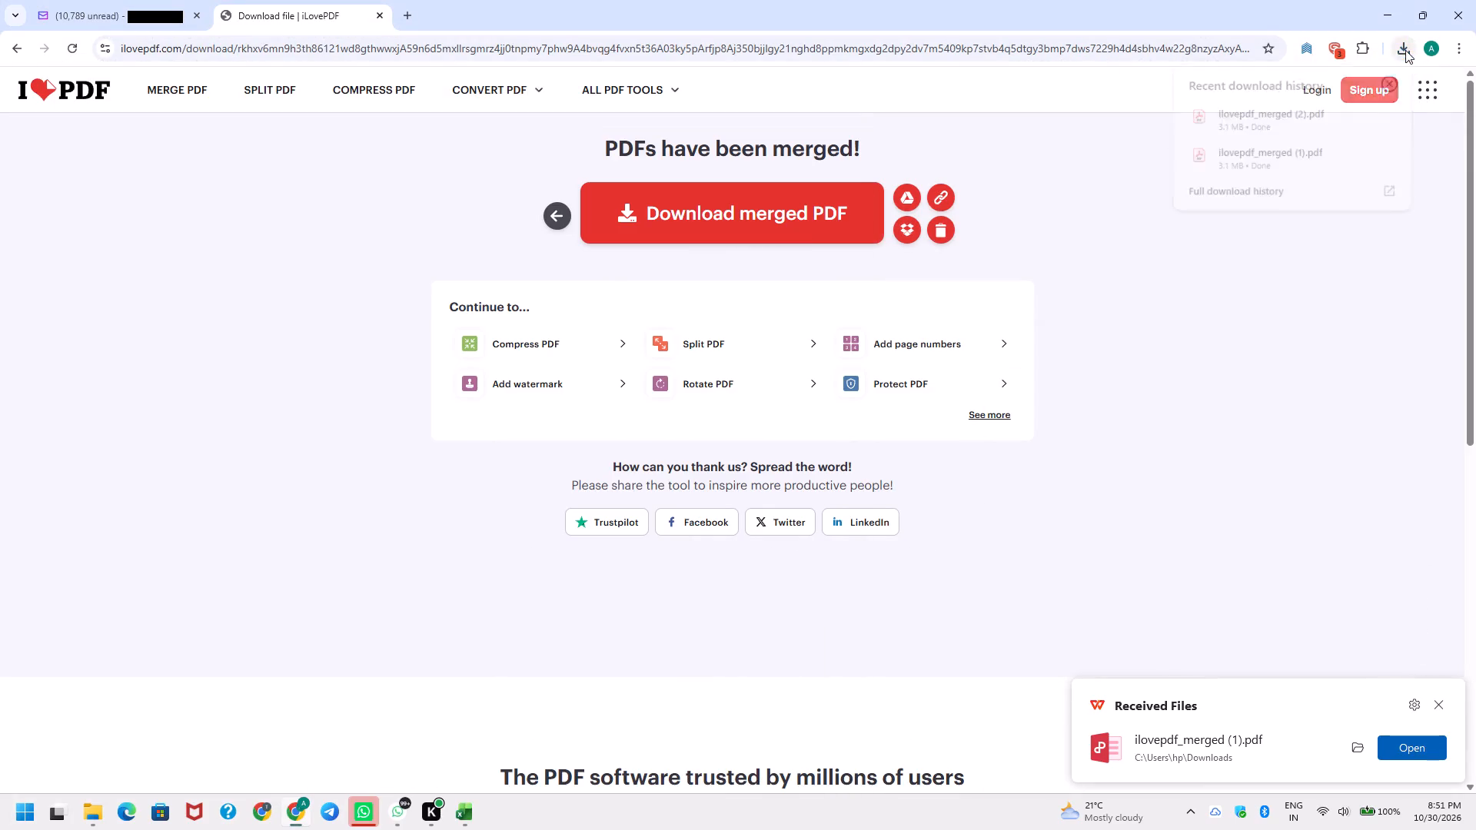
pyautogui.scroll(-1, 1345, 150)
pyautogui.click(1365, 158)
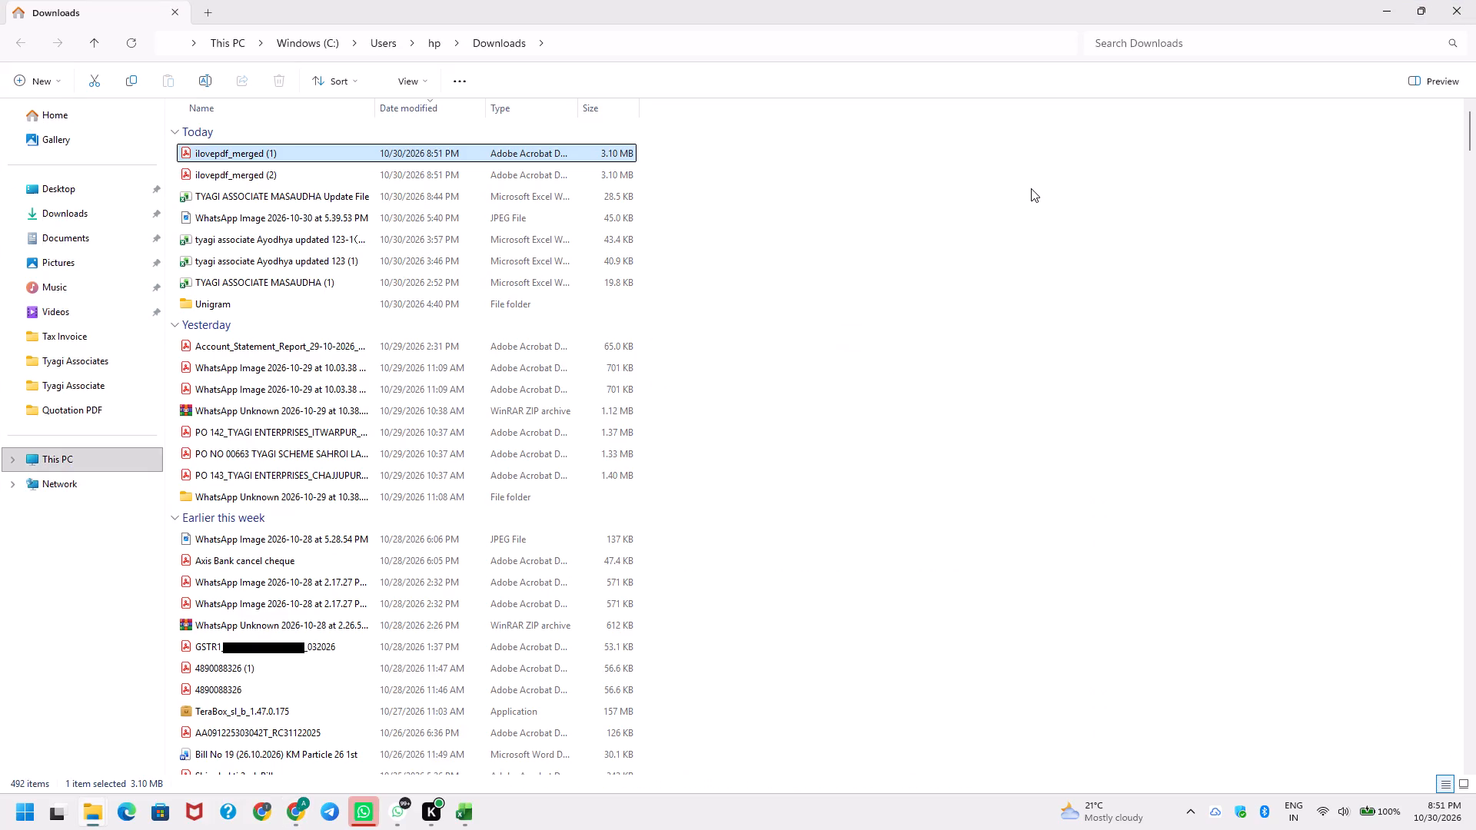
pyautogui.press('Down')
pyautogui.press('Delete')
pyautogui.press('Up')
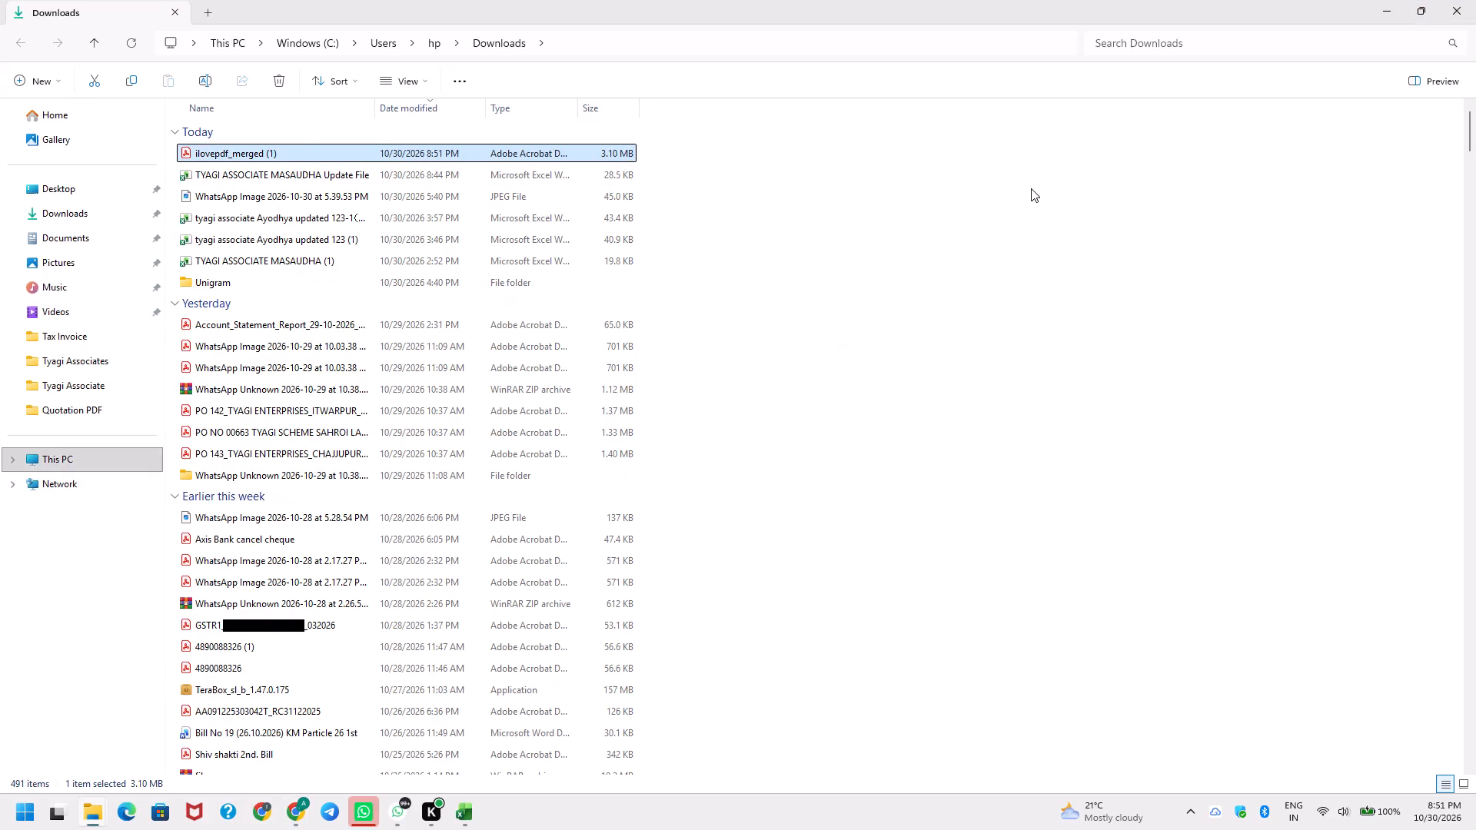
# Shrink the Downloads window, minimise the browser, and place the folder window beside the desktop icons.
pyautogui.press('F2')
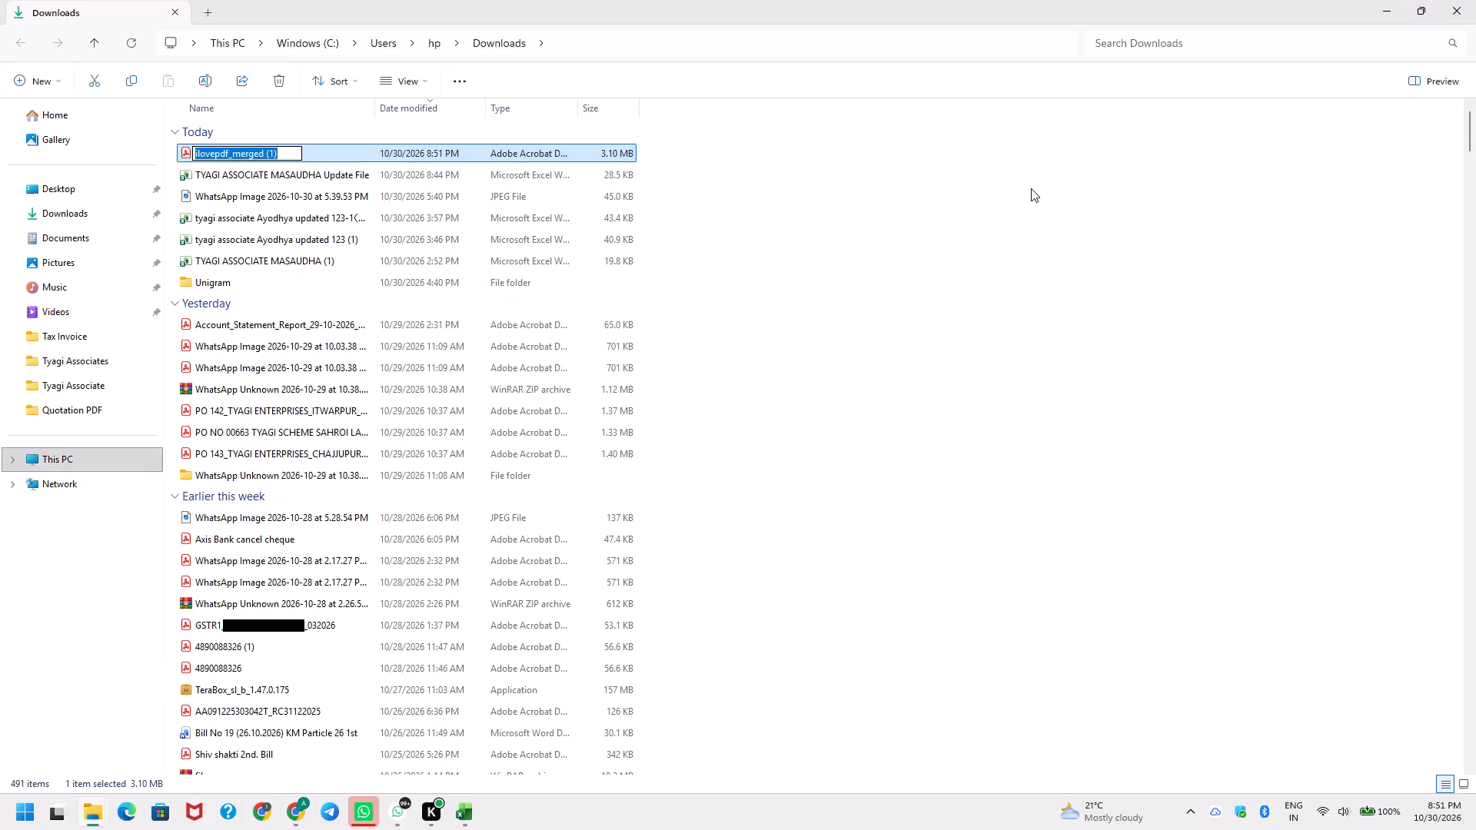
pyautogui.click(1418, 2)
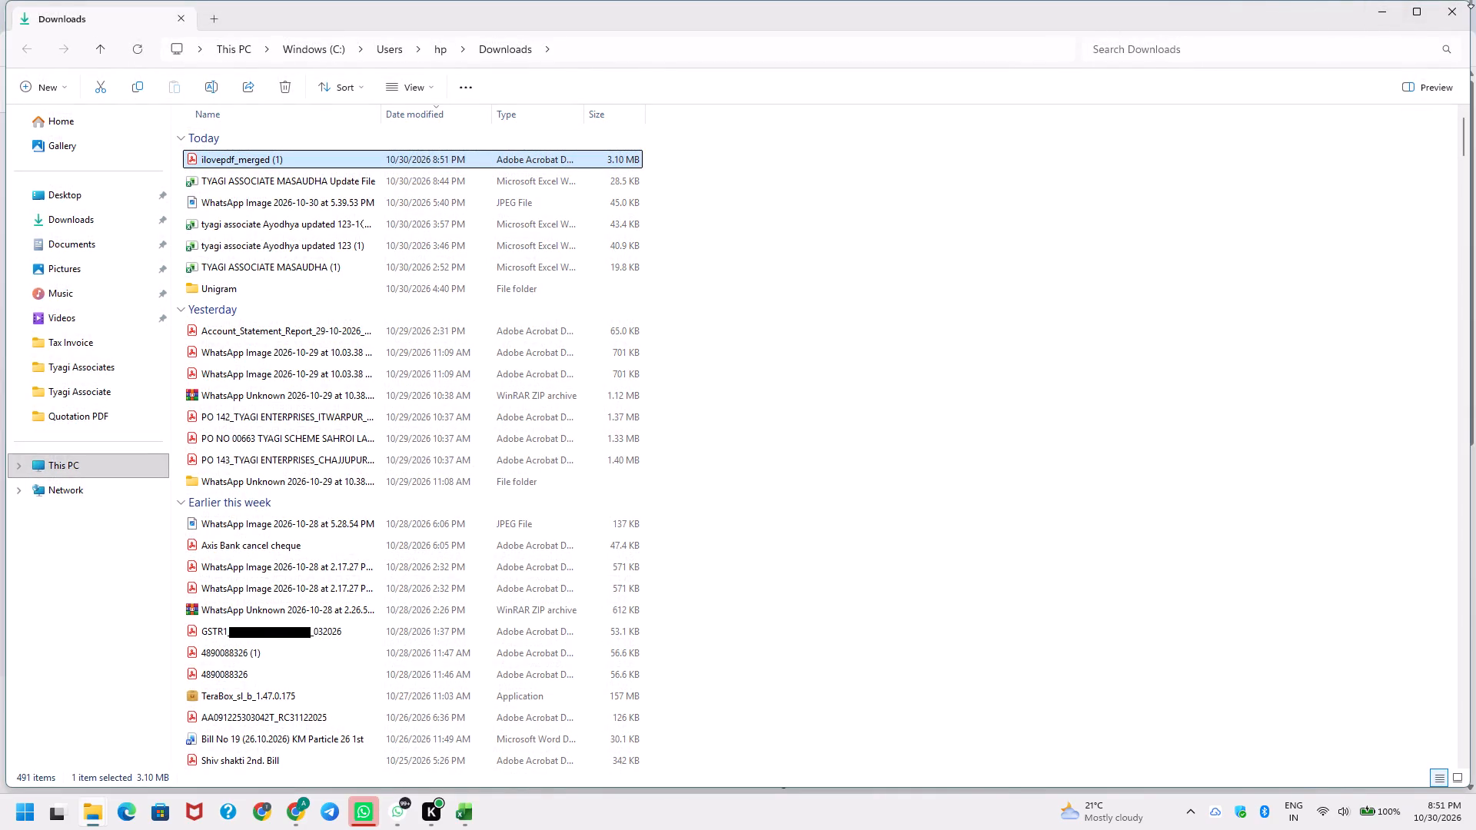
pyautogui.moveTo(1461, 0); pyautogui.dragTo(1149, 107)
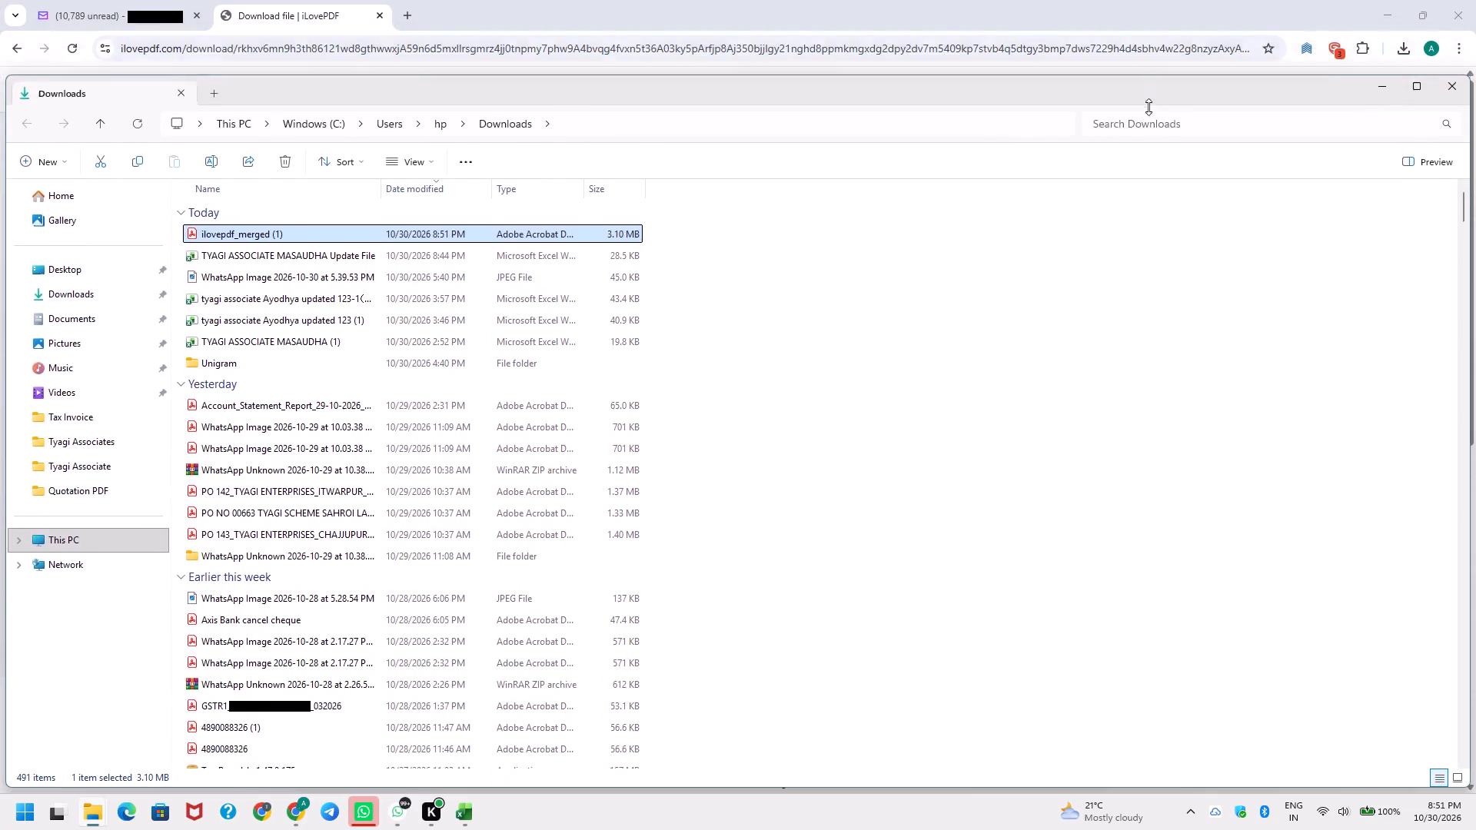
pyautogui.moveTo(1149, 107); pyautogui.dragTo(1146, 130)
pyautogui.click(1389, 19)
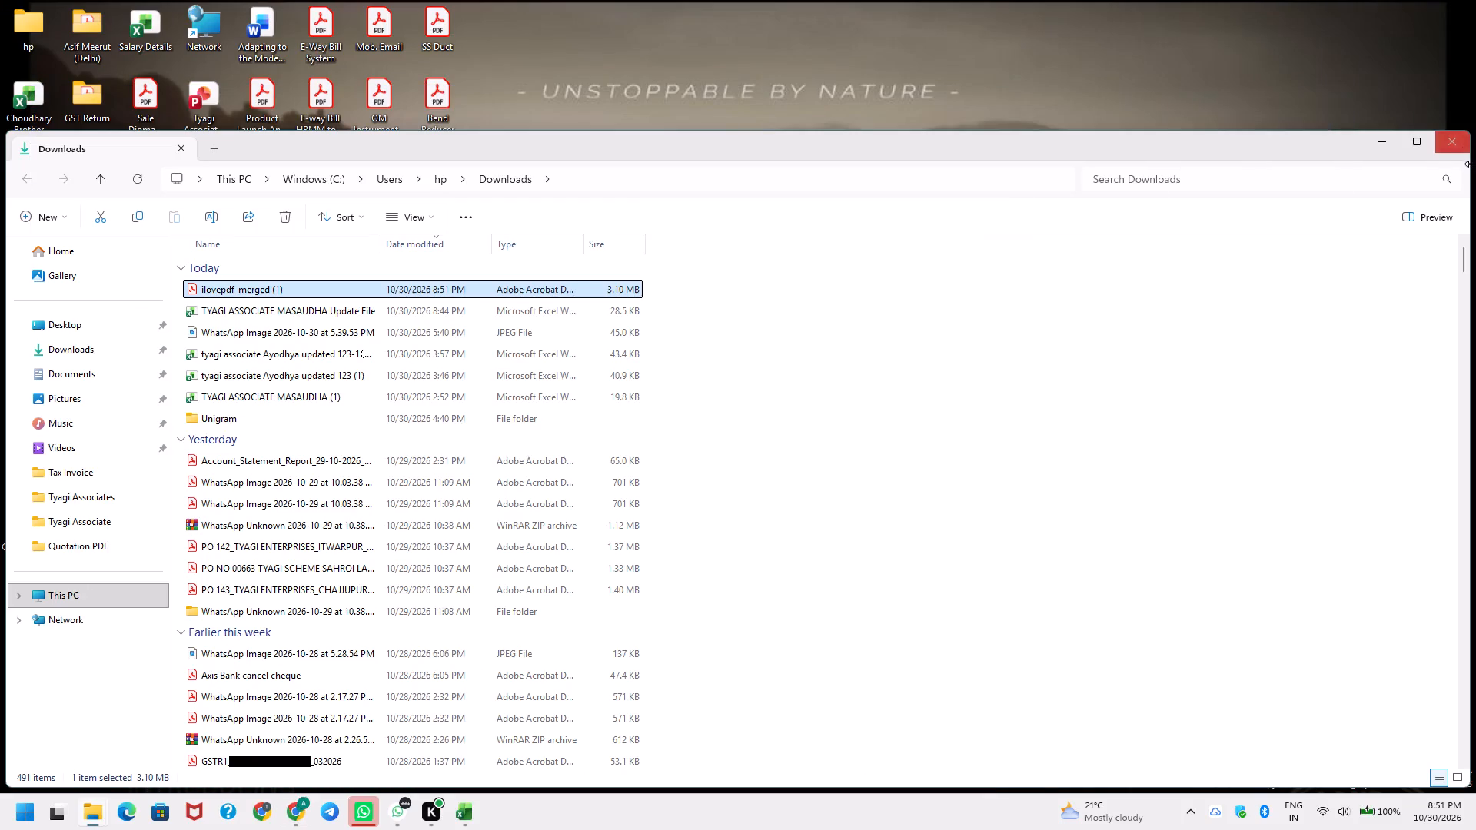
pyautogui.moveTo(1473, 169); pyautogui.dragTo(1139, 176)
pyautogui.moveTo(895, 147); pyautogui.dragTo(1280, 41)
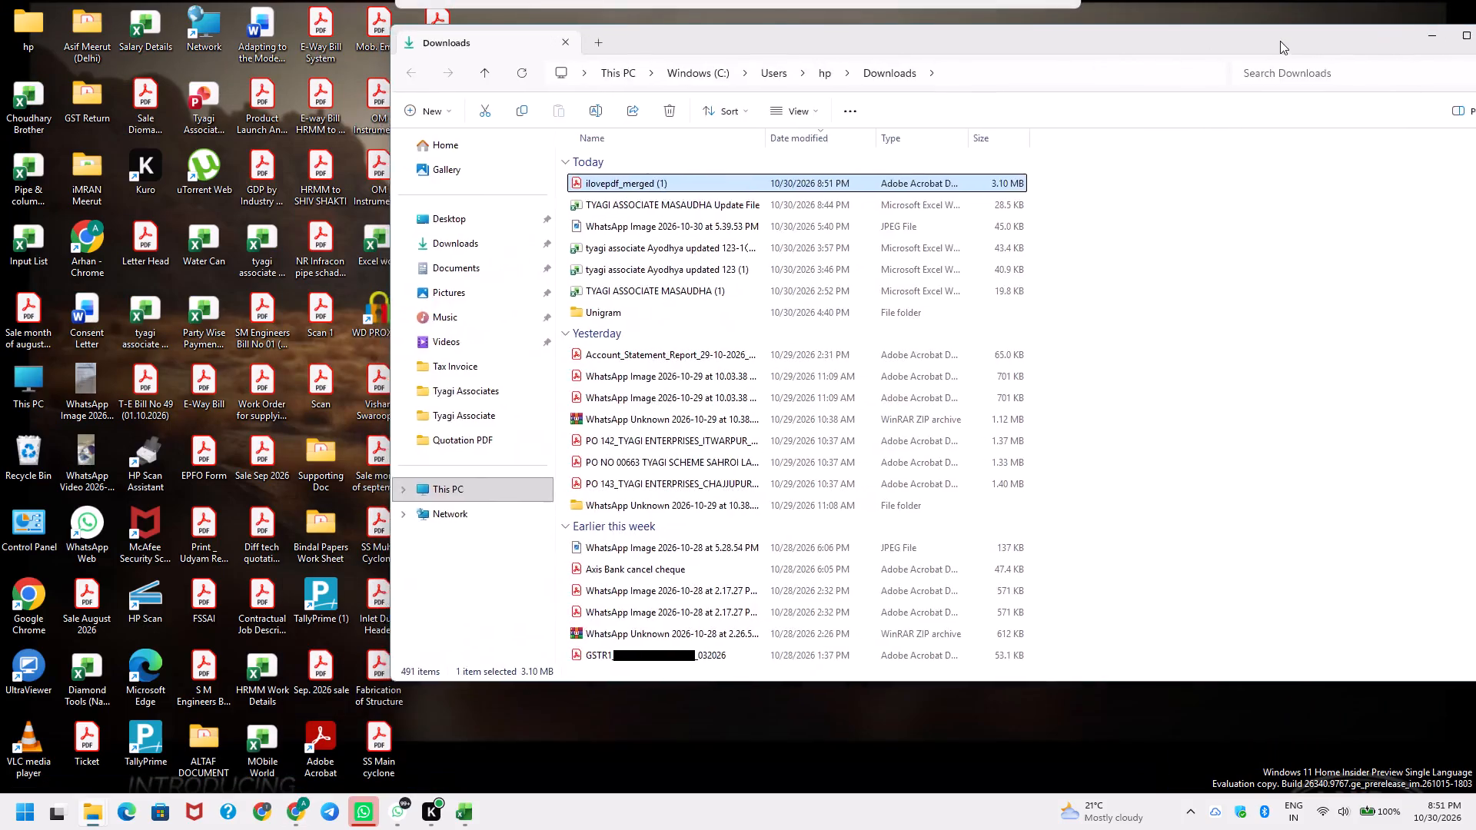
pyautogui.moveTo(1280, 41); pyautogui.dragTo(1346, 65)
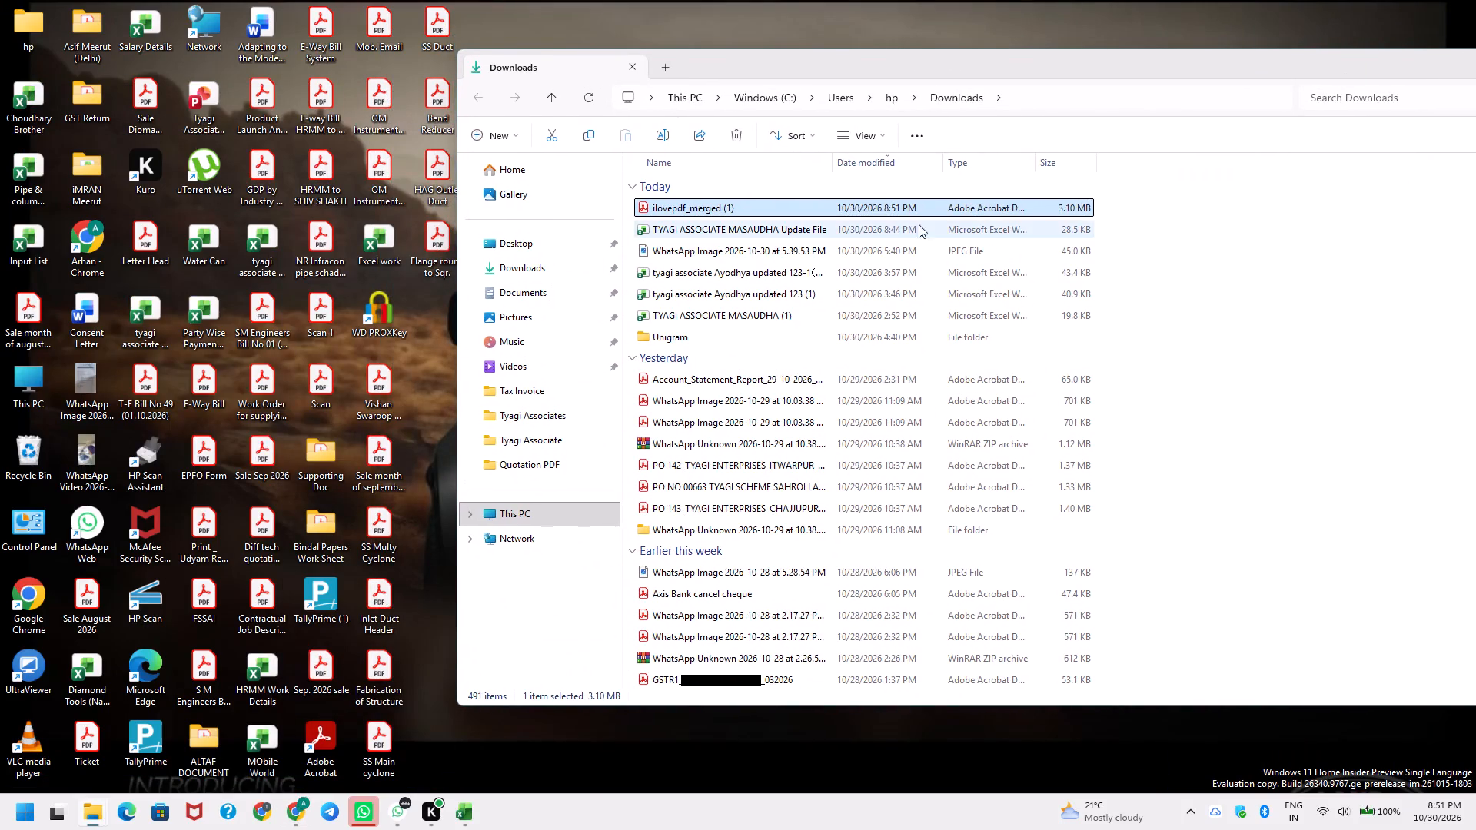
# Rename ilovepdf_merged (1) in the Downloads folder as Complete Fabrication work Details.
pyautogui.click(758, 211)
pyautogui.click(758, 211)
pyautogui.click(720, 214)
pyautogui.write('Fab')
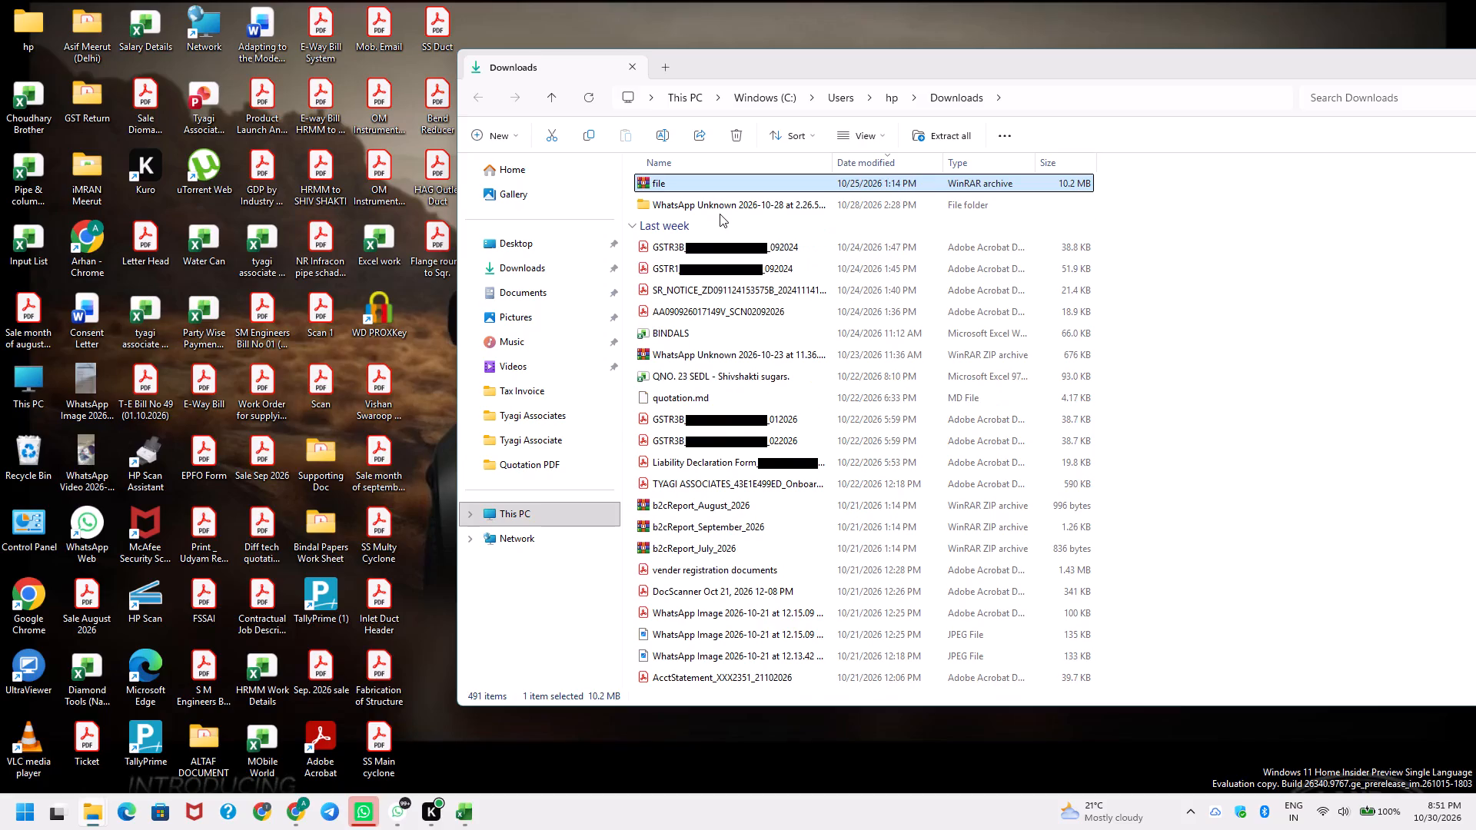
pyautogui.scroll(6, 743, 272)
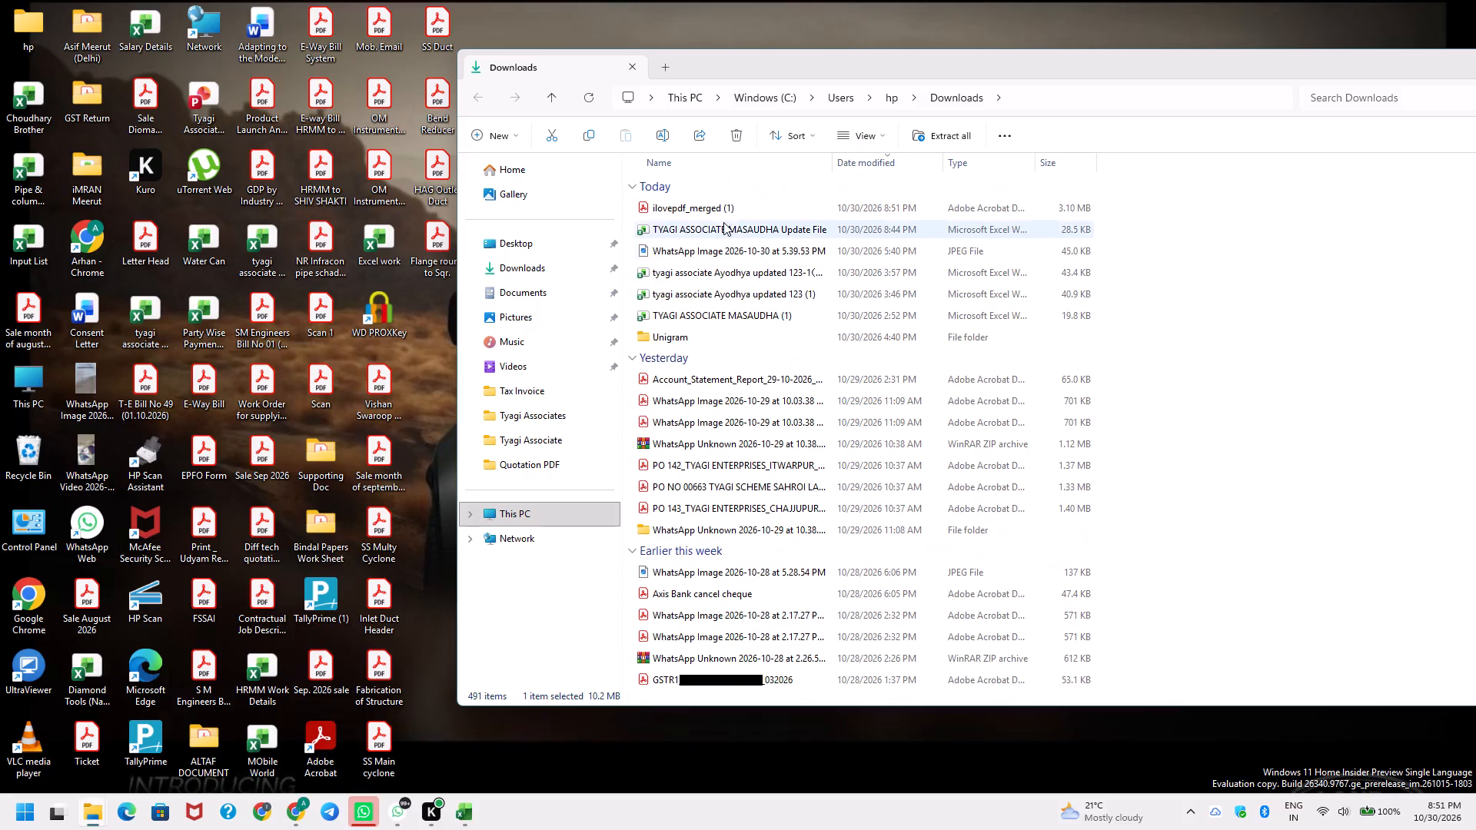
pyautogui.click(714, 208)
pyautogui.click(700, 208)
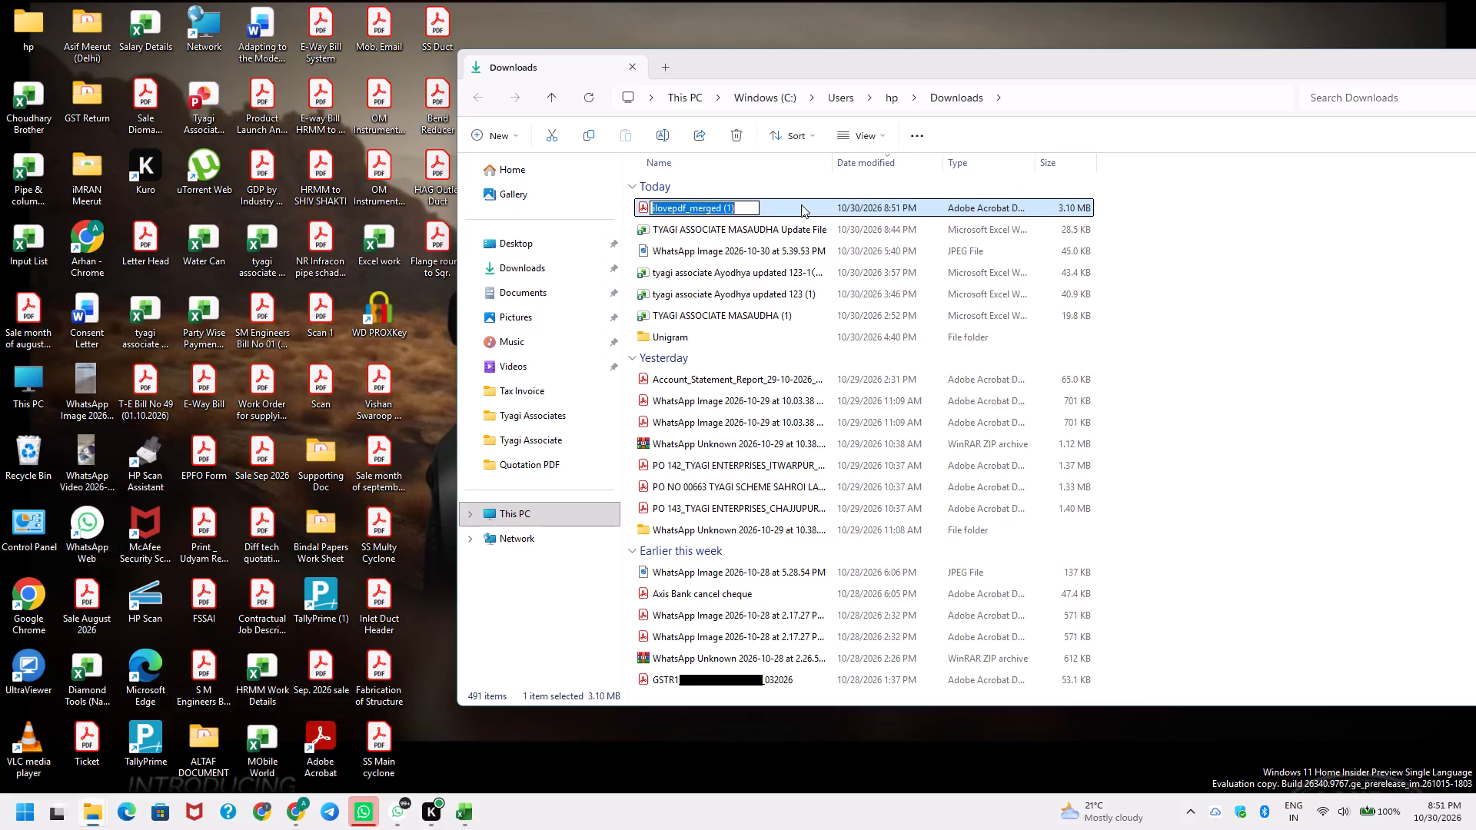
pyautogui.write('Fabrication work')
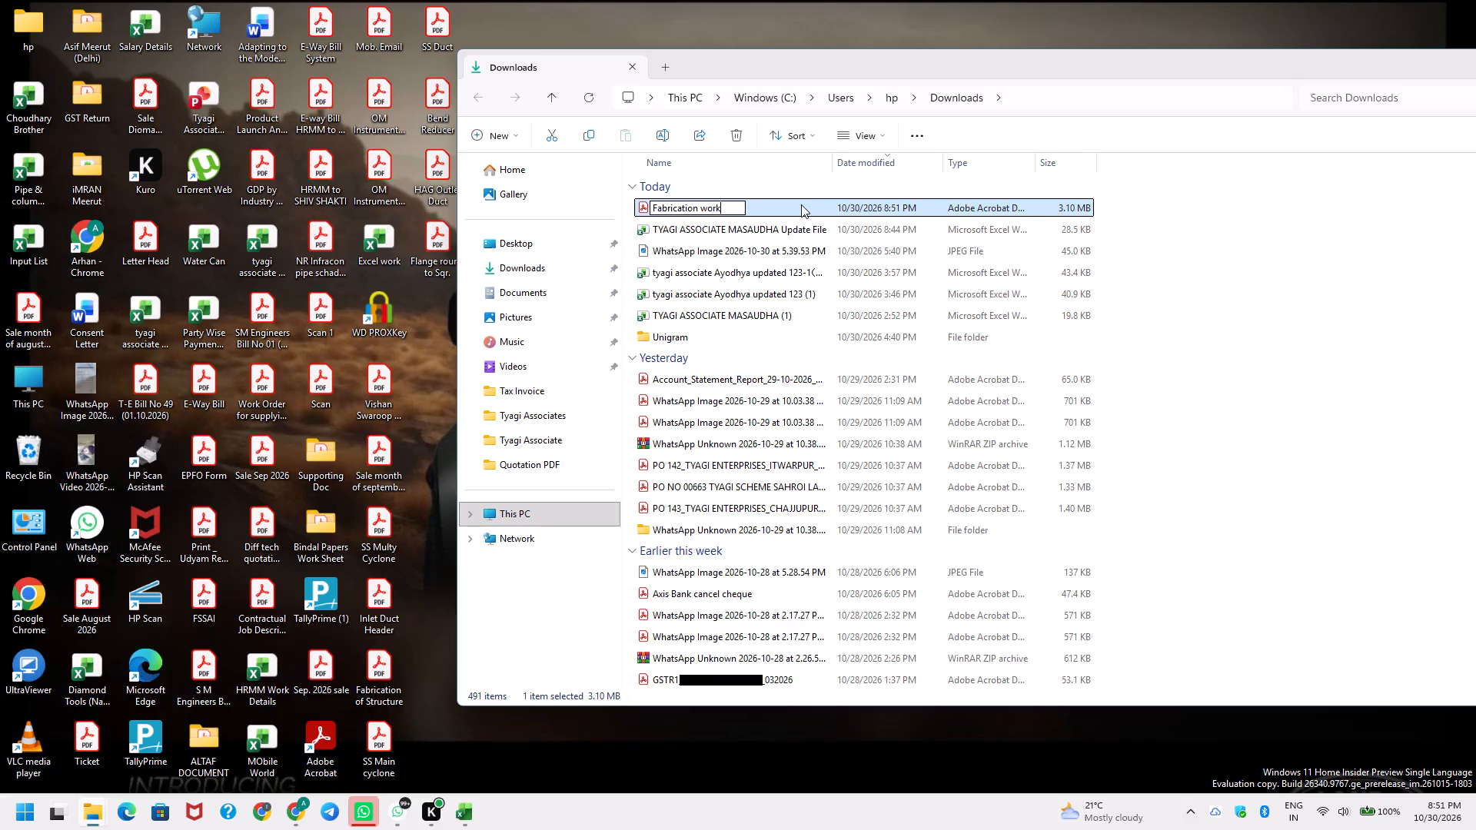
pyautogui.hotkey('ctrl', 'Left')
pyautogui.hotkey('ctrl', 'Left')
pyautogui.hotkey('ctrl', 'Left')
pyautogui.write('Complete')
pyautogui.press('space')
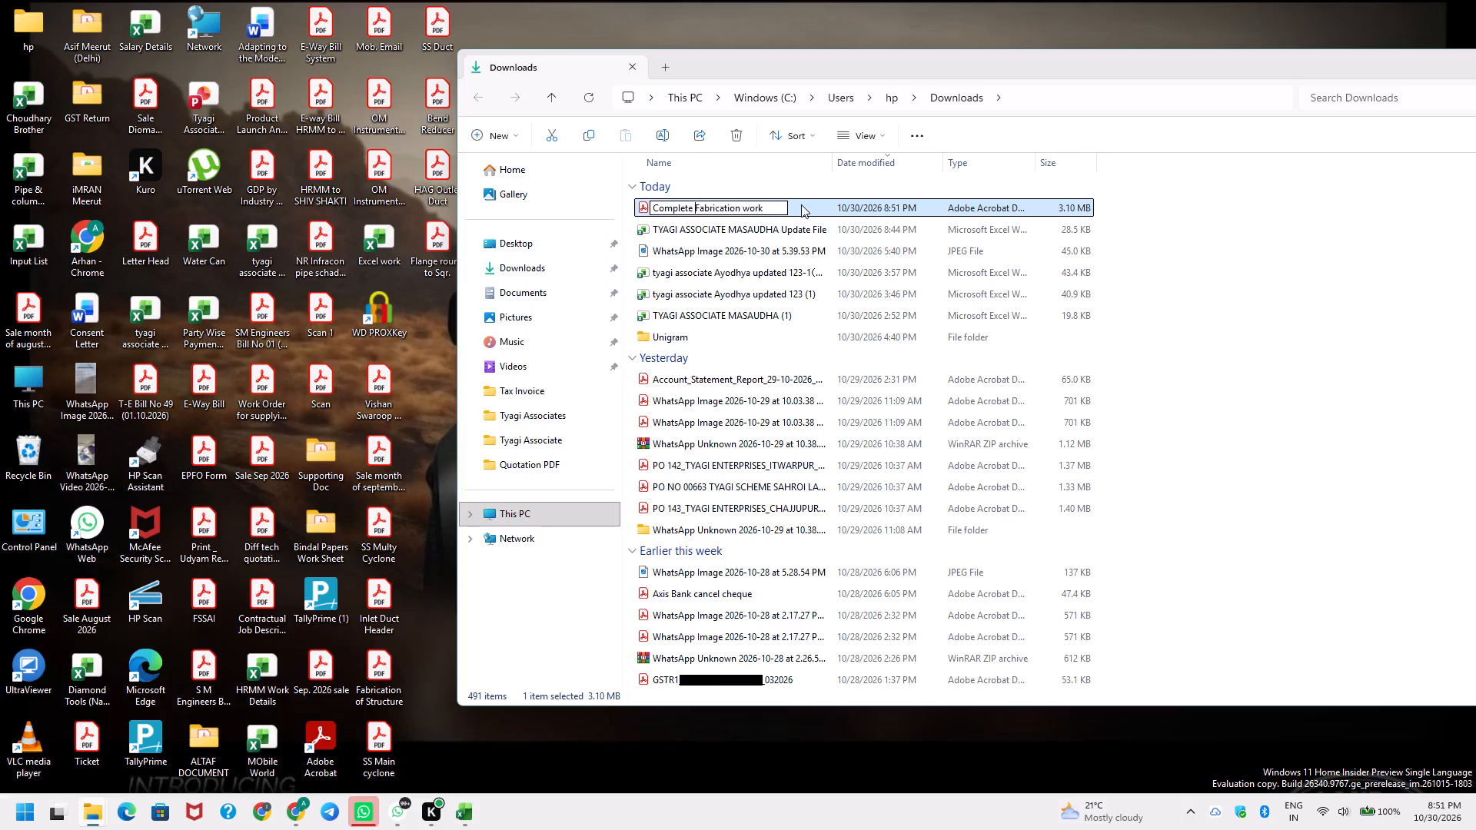
pyautogui.hotkey('ctrl', 'Right')
pyautogui.hotkey('ctrl', 'Right')
pyautogui.press('space')
pyautogui.write('Details')
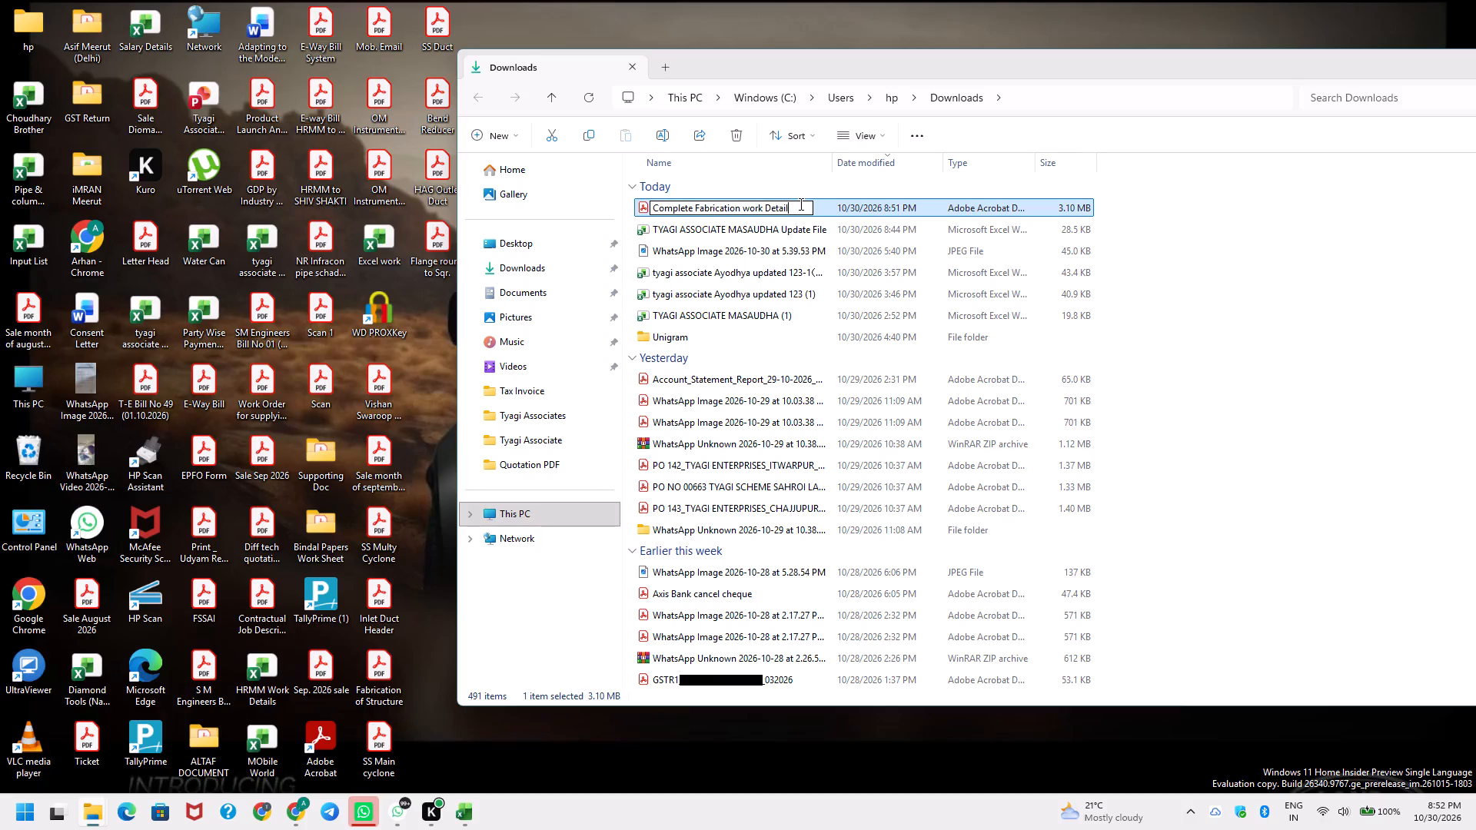
pyautogui.press('Return')
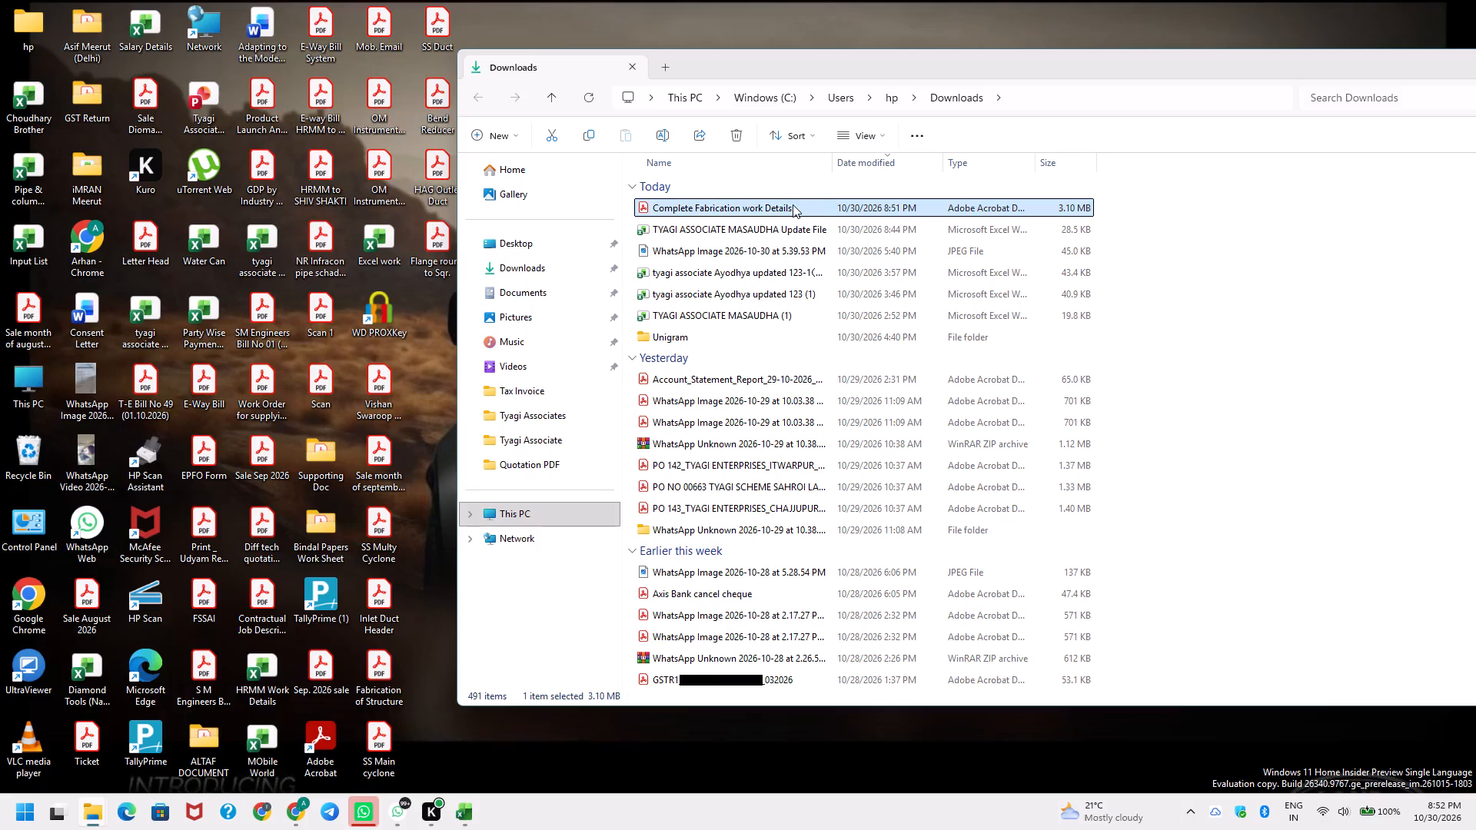
# Open Complete Fabrication work Details and examine its pages from the multi cyclone sheet through the duct fabrication details.
pyautogui.doubleClick(788, 204)
pyautogui.scroll(-3, 927, 329)
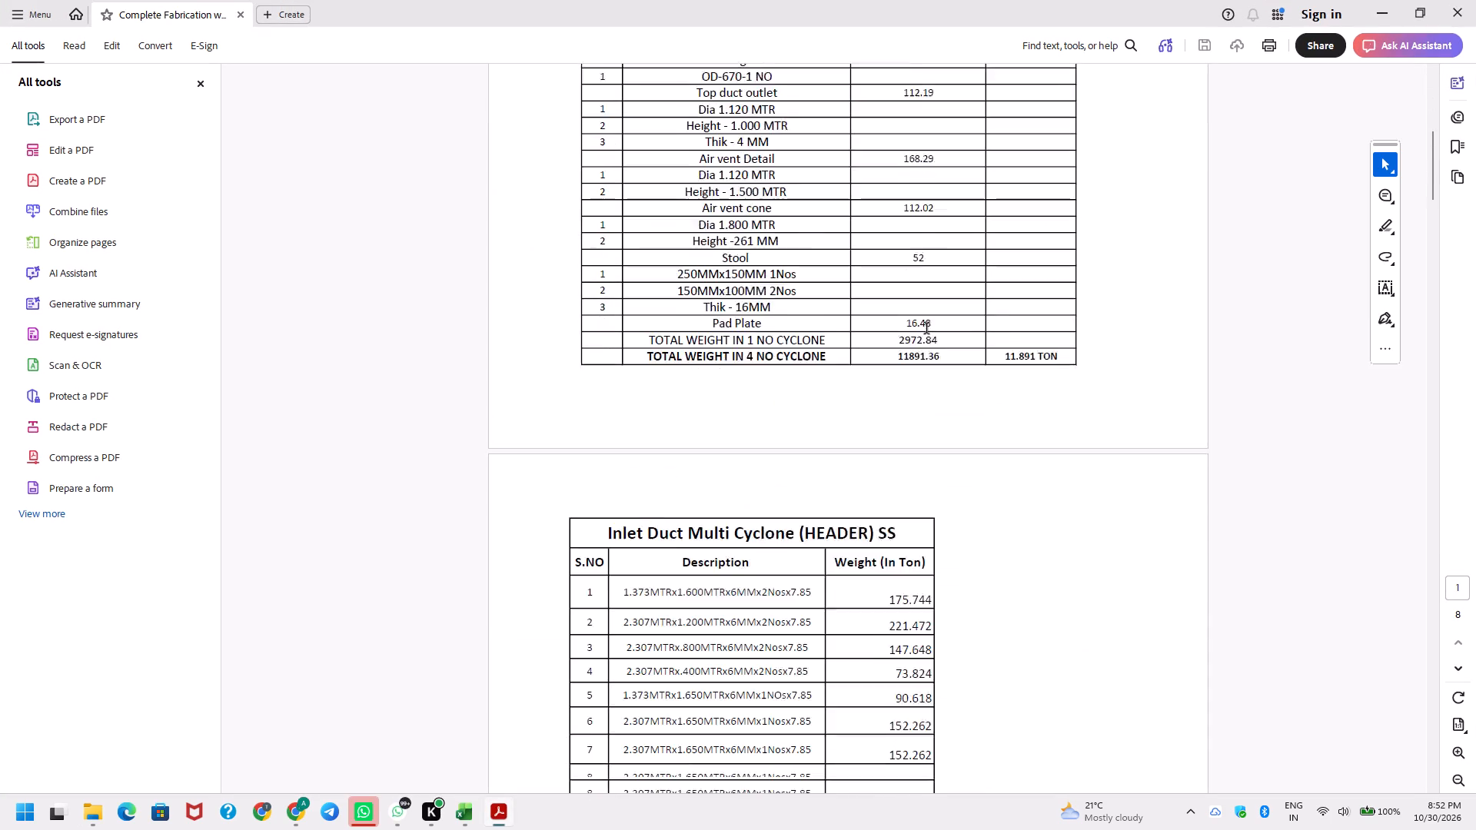
pyautogui.scroll(-2, 927, 329)
pyautogui.scroll(1, 927, 329)
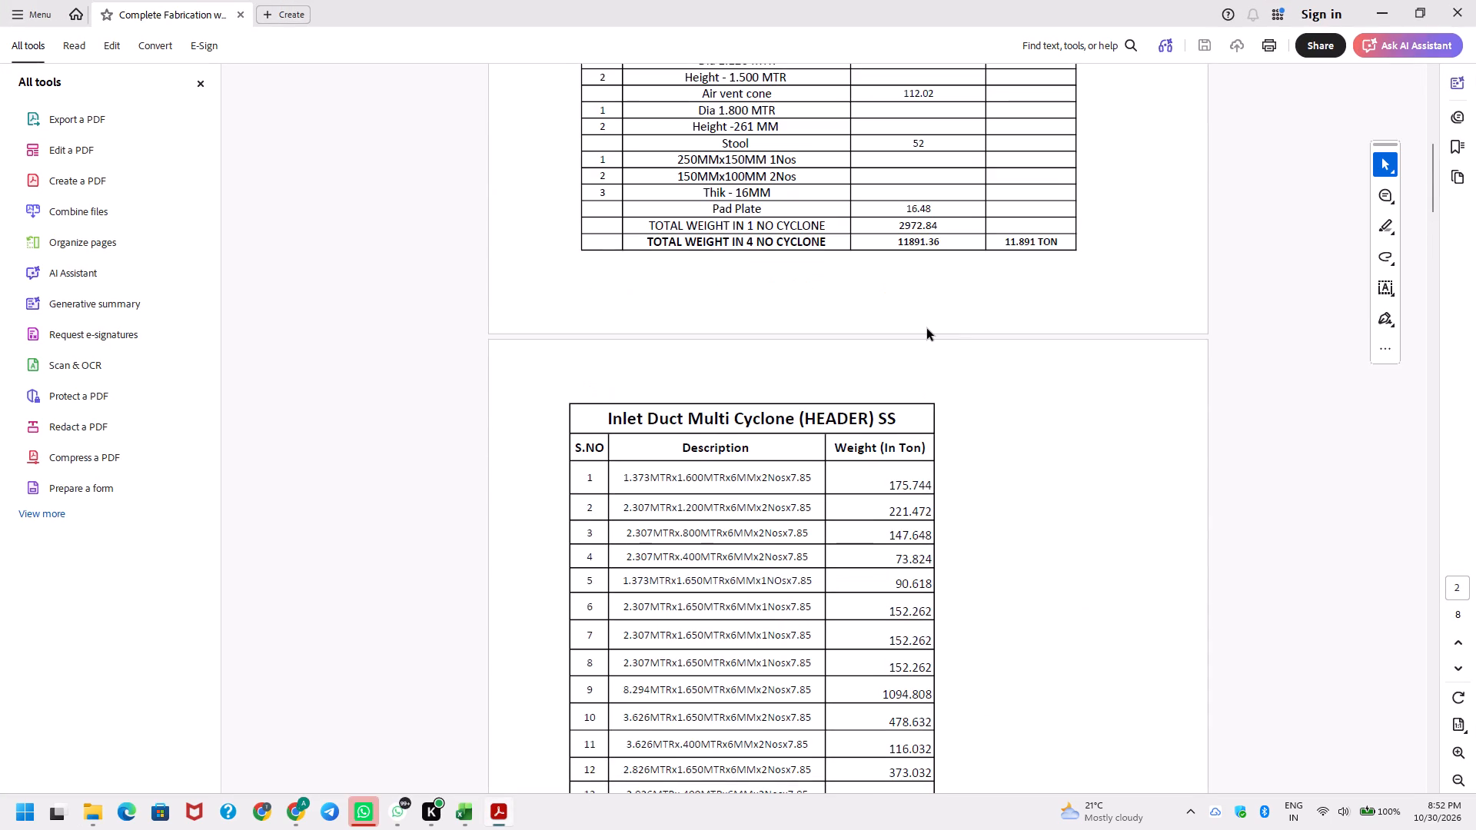
pyautogui.scroll(-4, 927, 329)
pyautogui.scroll(1, 927, 329)
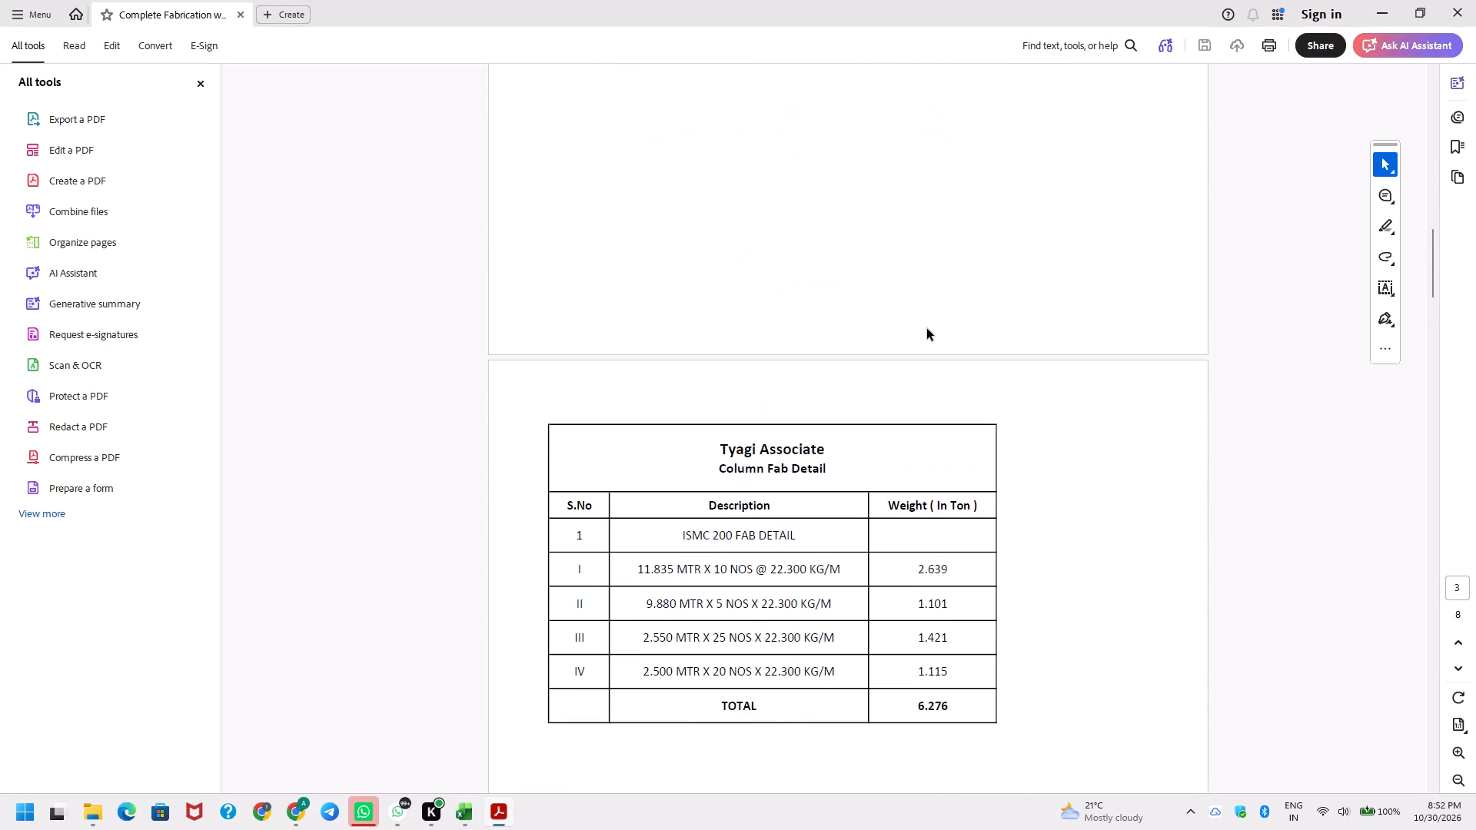
pyautogui.scroll(-2, 927, 329)
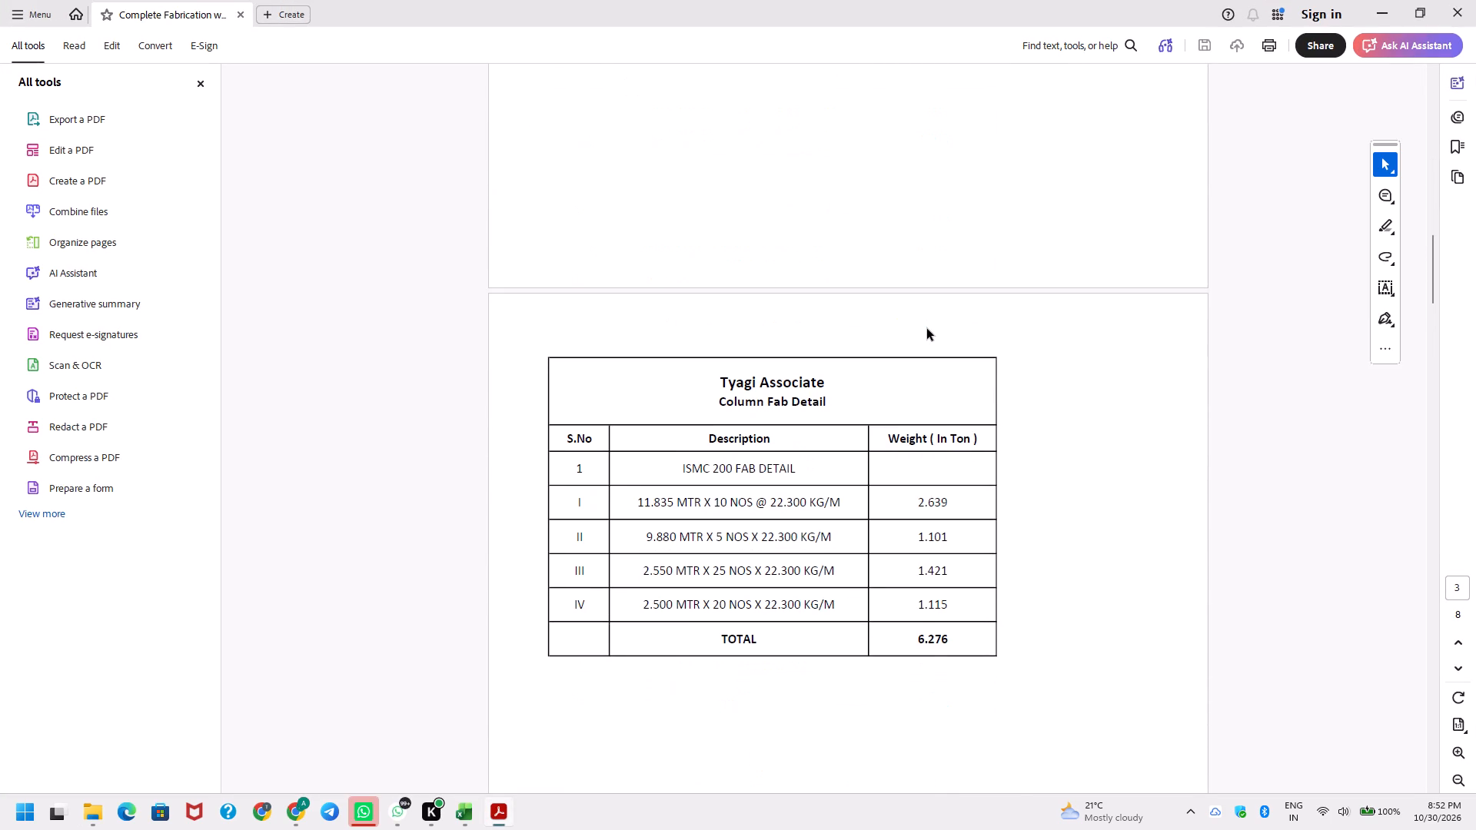
pyautogui.scroll(-3, 927, 329)
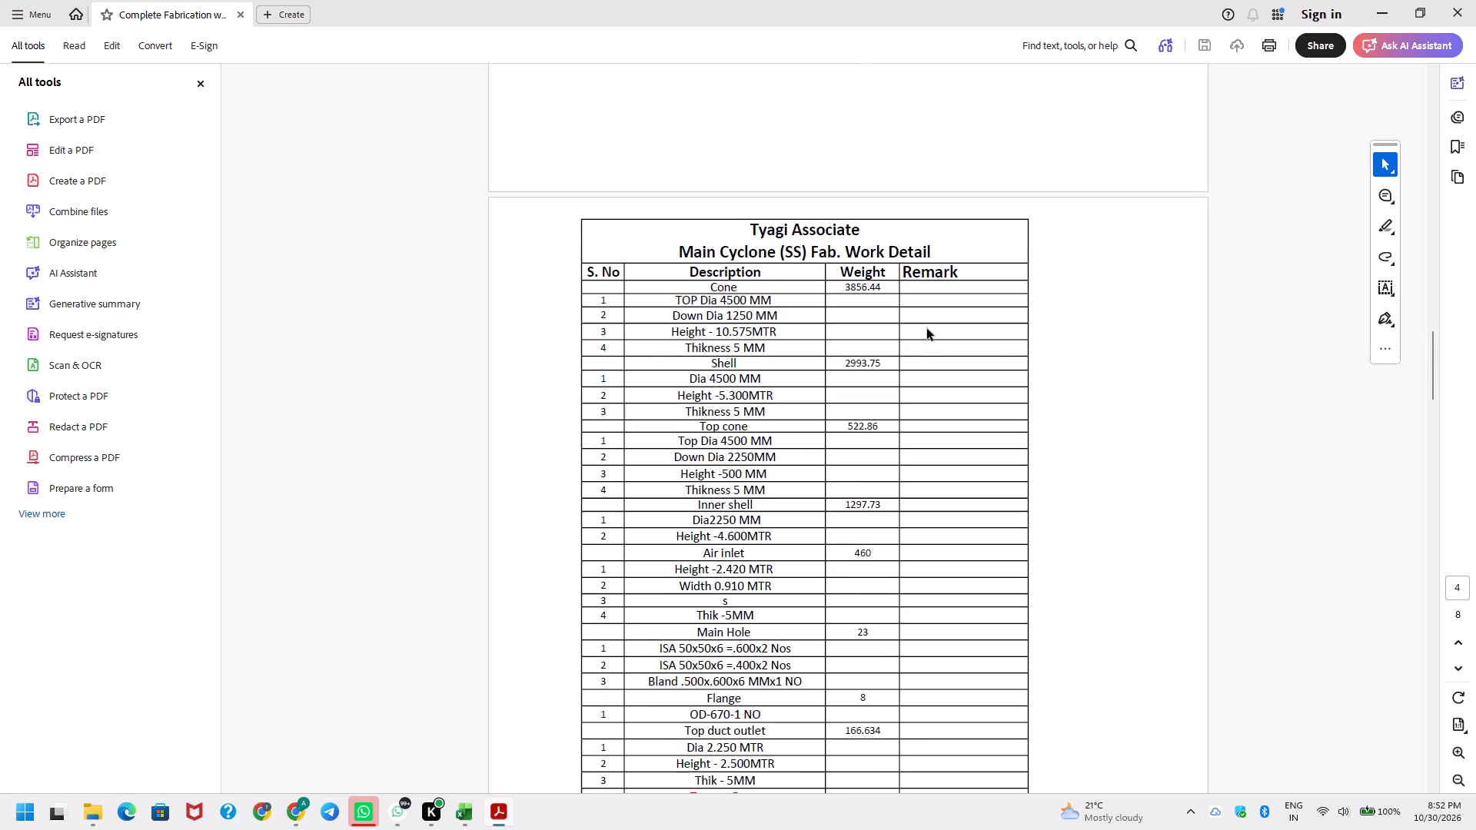
pyautogui.scroll(-3, 927, 329)
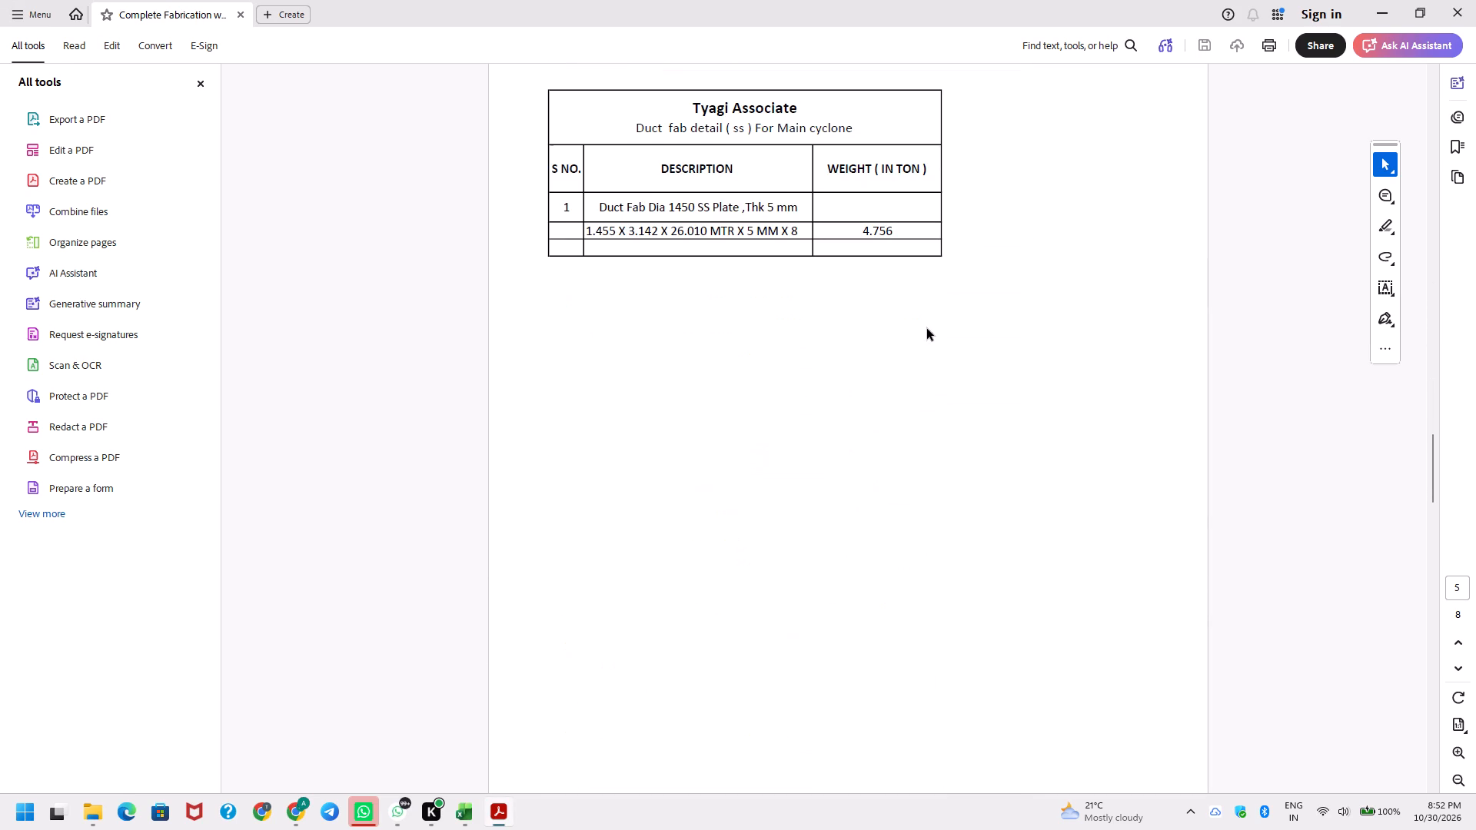
pyautogui.scroll(-3, 927, 329)
pyautogui.scroll(5, 927, 329)
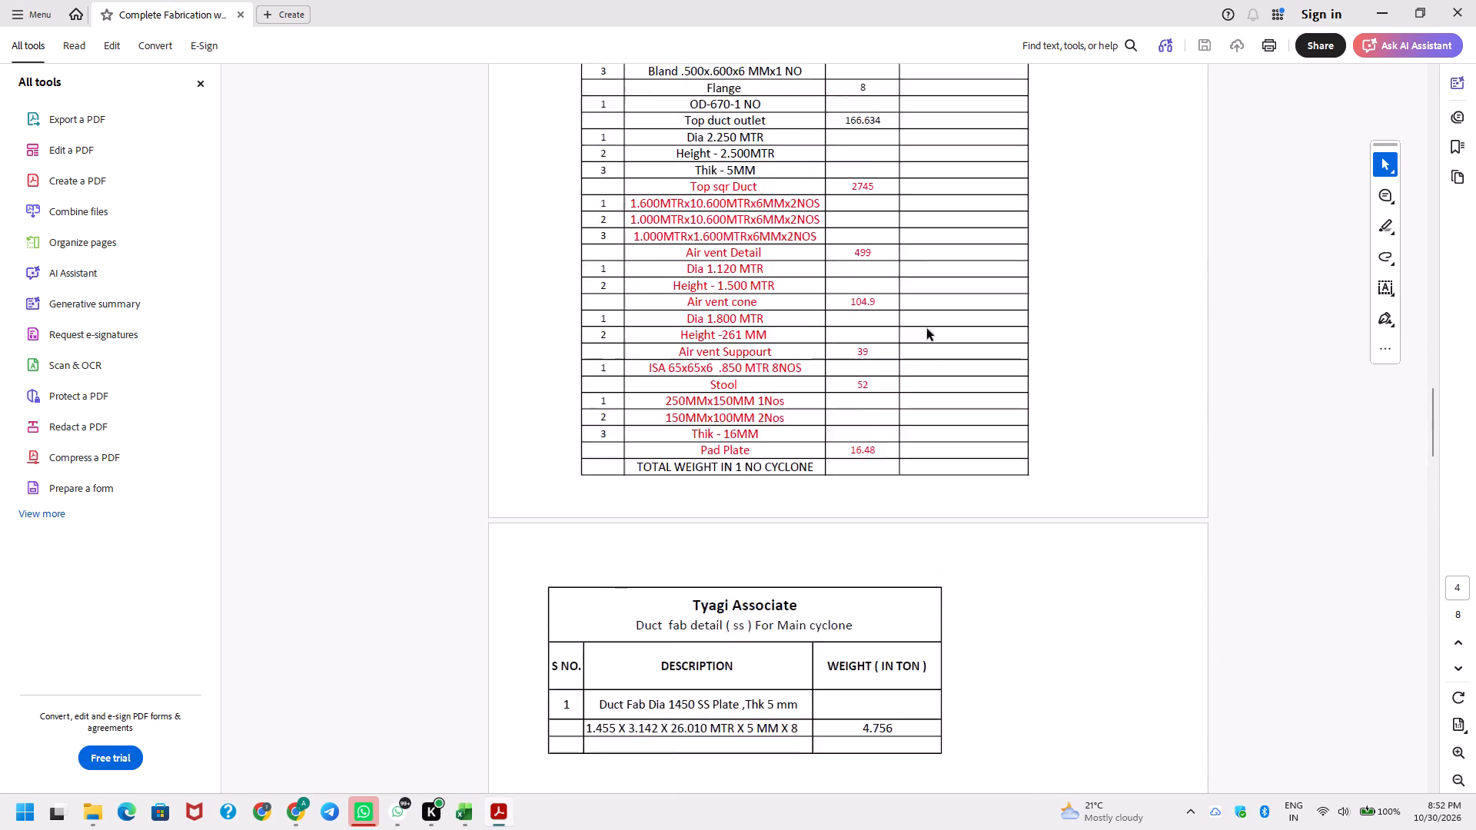
pyautogui.scroll(6, 927, 329)
# Switch to the TYAGI ASSOCIATE MASAUDHA Update File workbook, return to its multi cyclone ss sheet, and maximise the window.
pyautogui.hotkey('alt', 'Tab')
pyautogui.hotkey('alt', 'Tab')
pyautogui.hotkey('alt', 'Tab')
pyautogui.hotkey('alt', 'Tab')
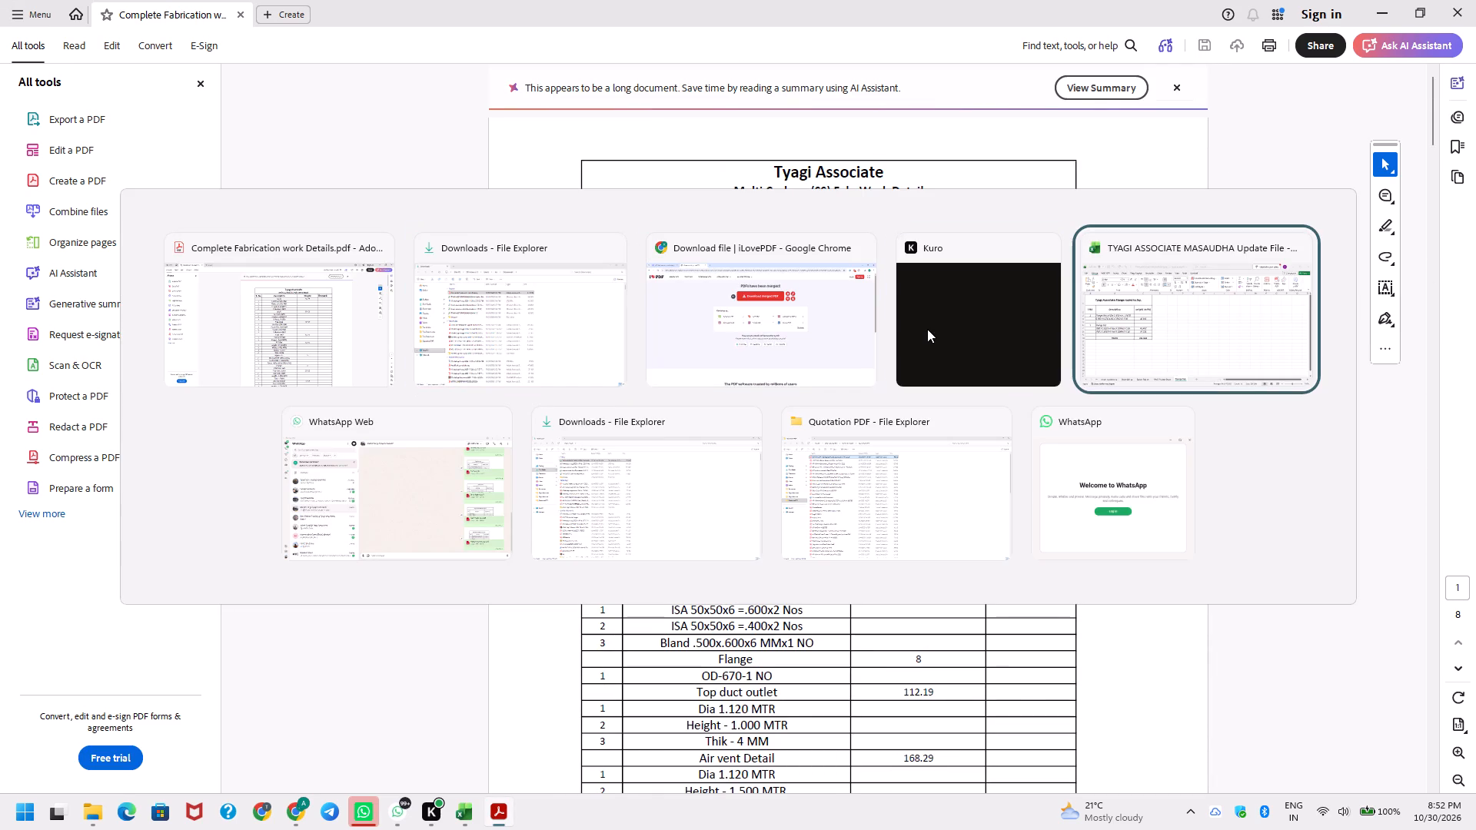
pyautogui.scroll(2, 805, 319)
pyautogui.hotkey('ctrl', 'pageup')
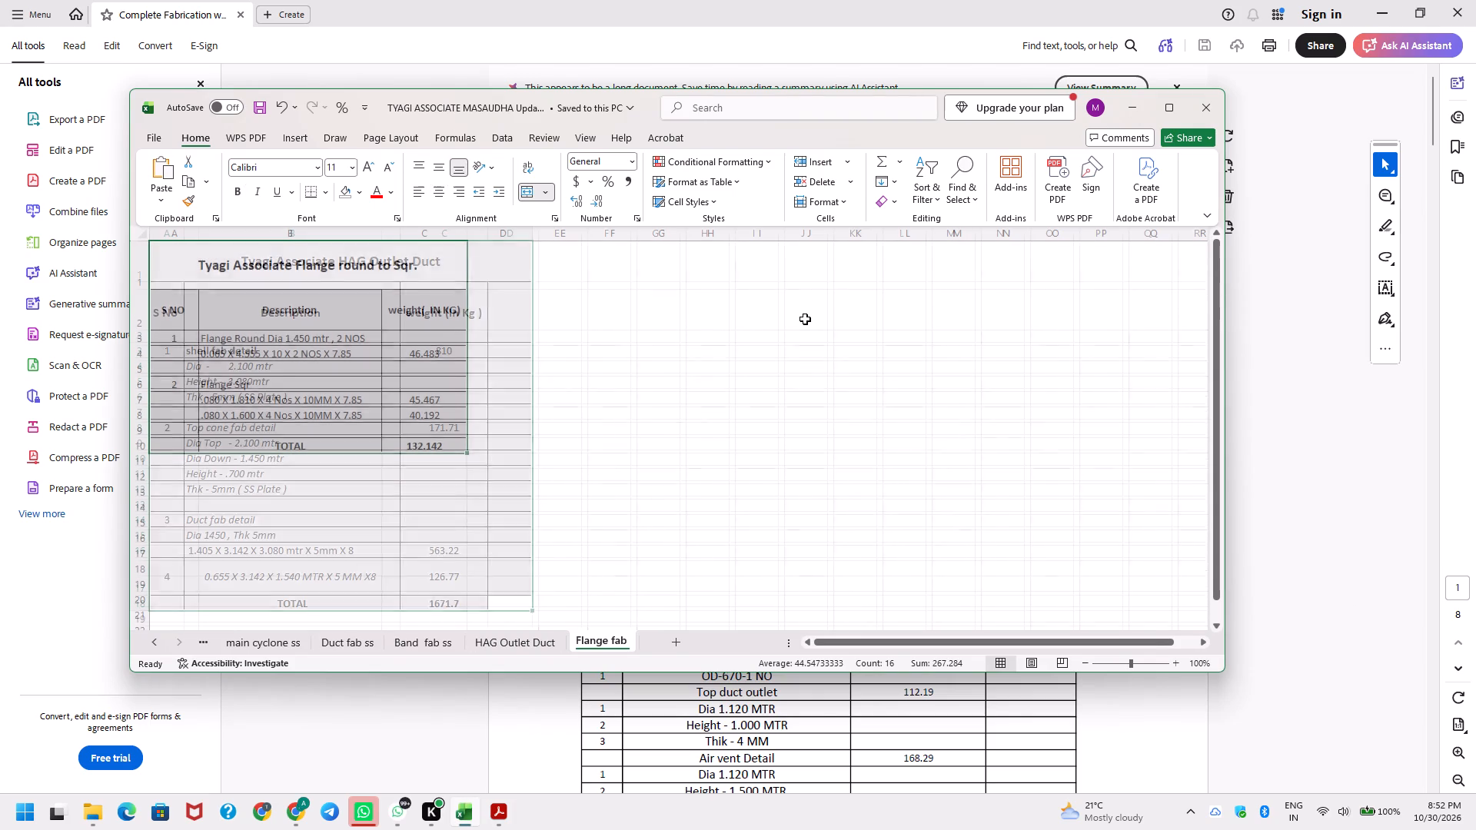
pyautogui.hotkey('ctrl', 'pageup')
pyautogui.hotkey('ctrl', 'pageup')
pyautogui.hotkey('ctrl', 'pageup')
pyautogui.hotkey('ctrl', 'pageup')
pyautogui.hotkey('ctrl', 'pageup')
pyautogui.hotkey('ctrl', 'pageup')
pyautogui.hotkey('ctrl', 'pageup')
pyautogui.hotkey('ctrl', 'pageup')
pyautogui.hotkey('ctrl', 'pageup')
pyautogui.press('super+Up')
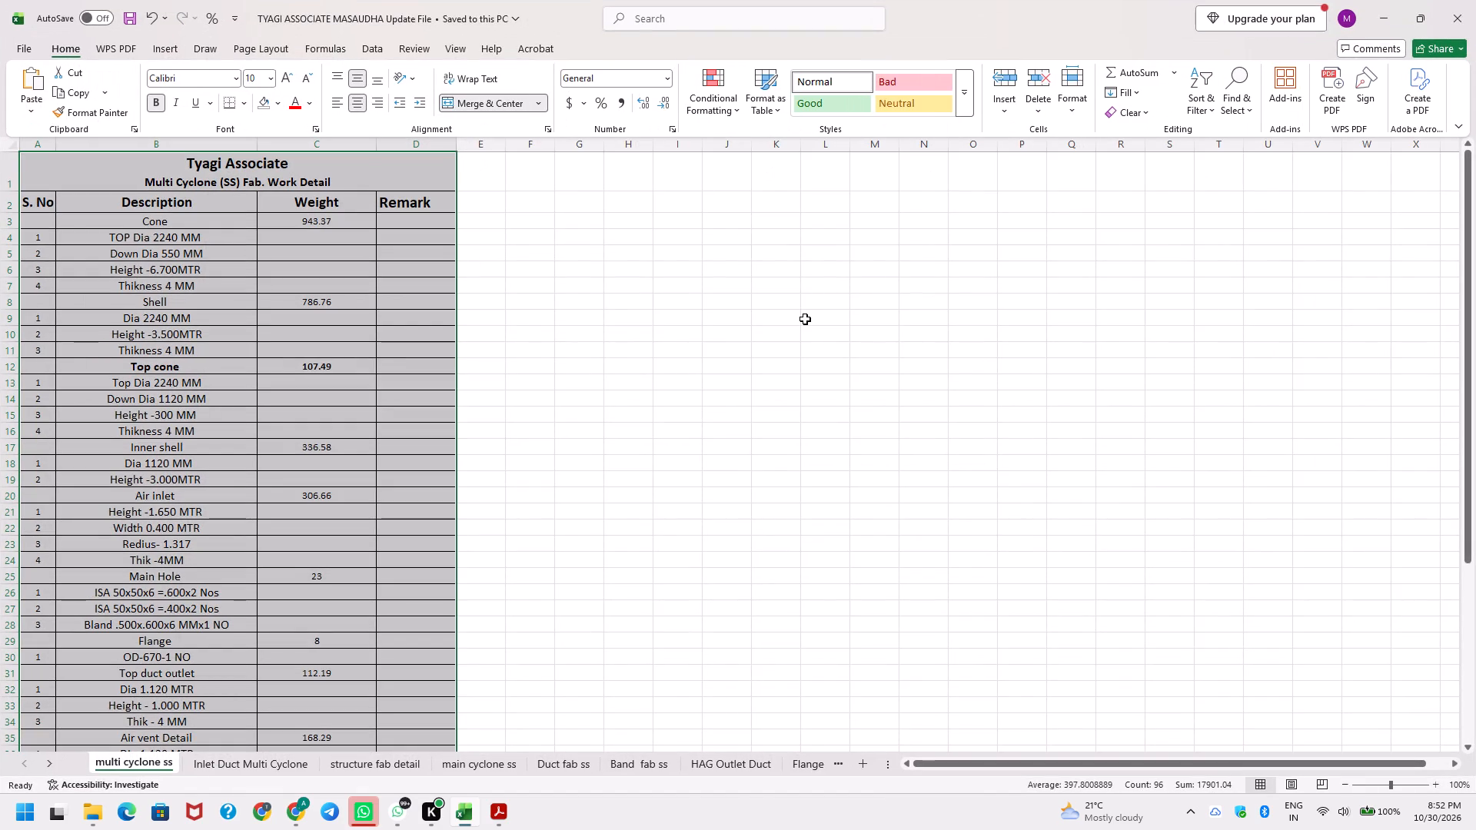
# Compare the merged PDF's multi cyclone and inlet duct pages with the workbook's matching sheets.
pyautogui.hotkey('alt', 'Tab')
pyautogui.scroll(-3, 805, 319)
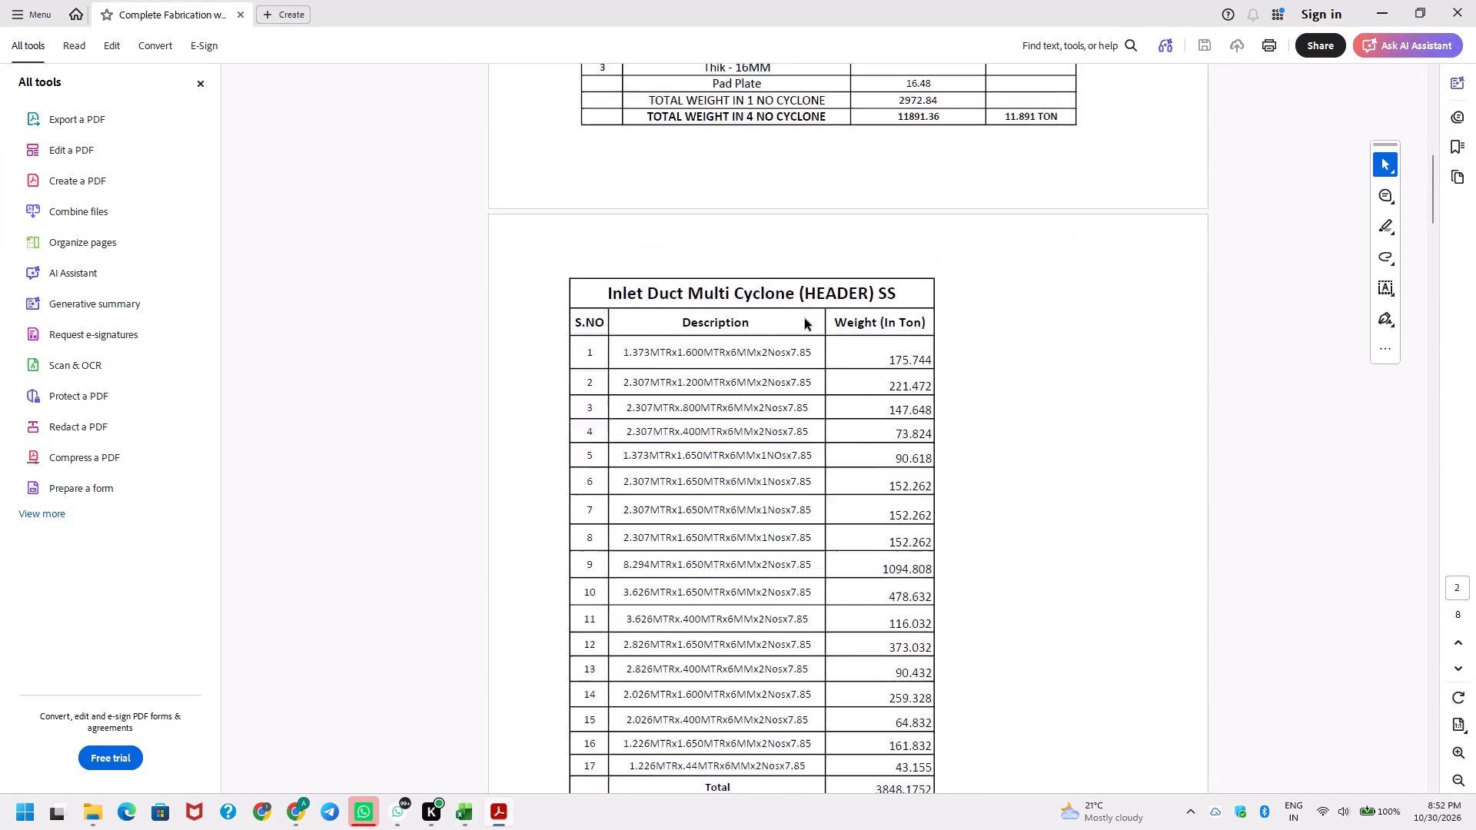
pyautogui.scroll(-2, 805, 319)
pyautogui.hotkey('alt', 'Tab')
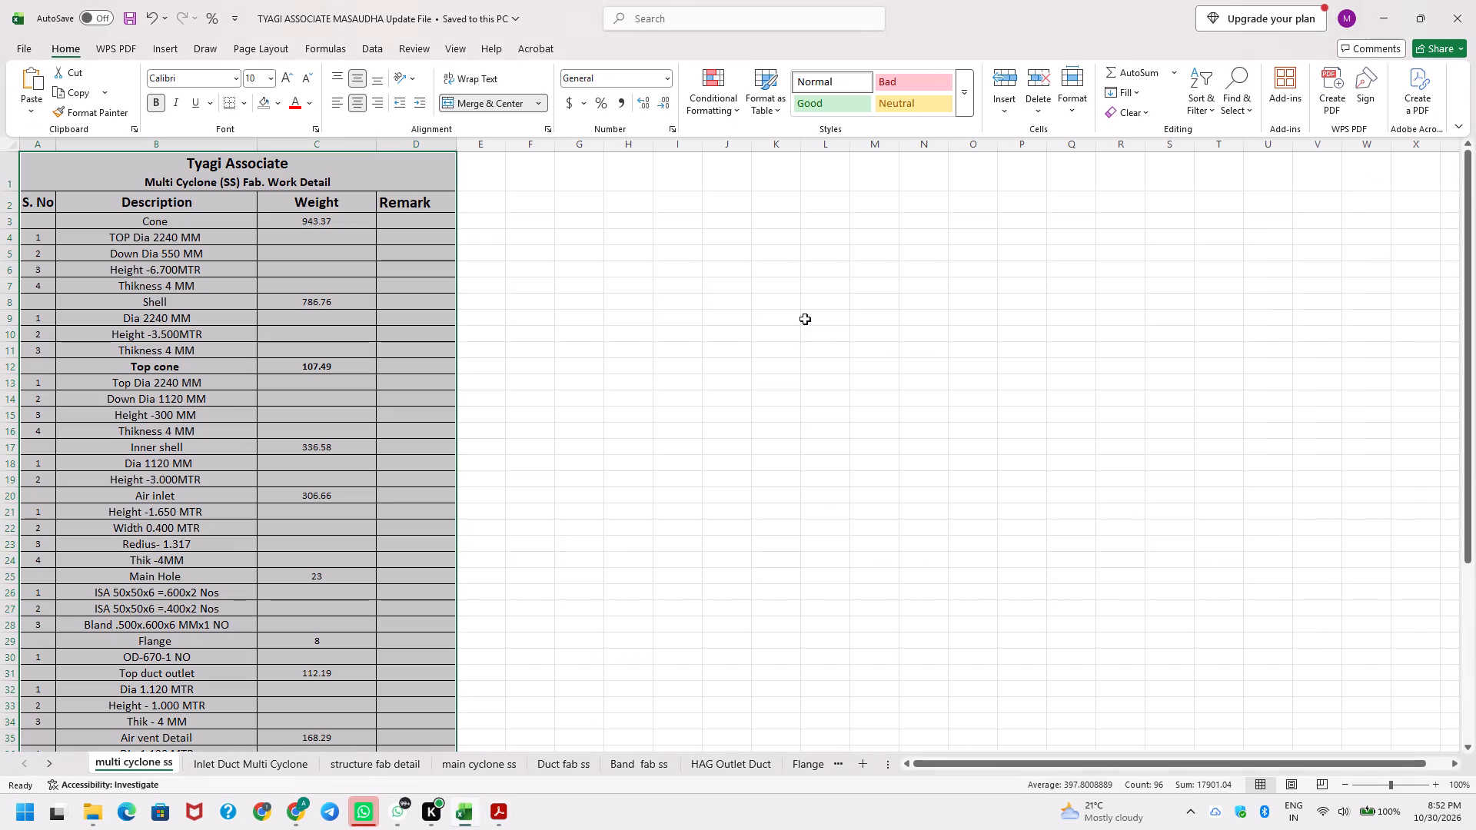
pyautogui.hotkey('ctrl', 'pagedown')
pyautogui.hotkey('alt', 'Tab')
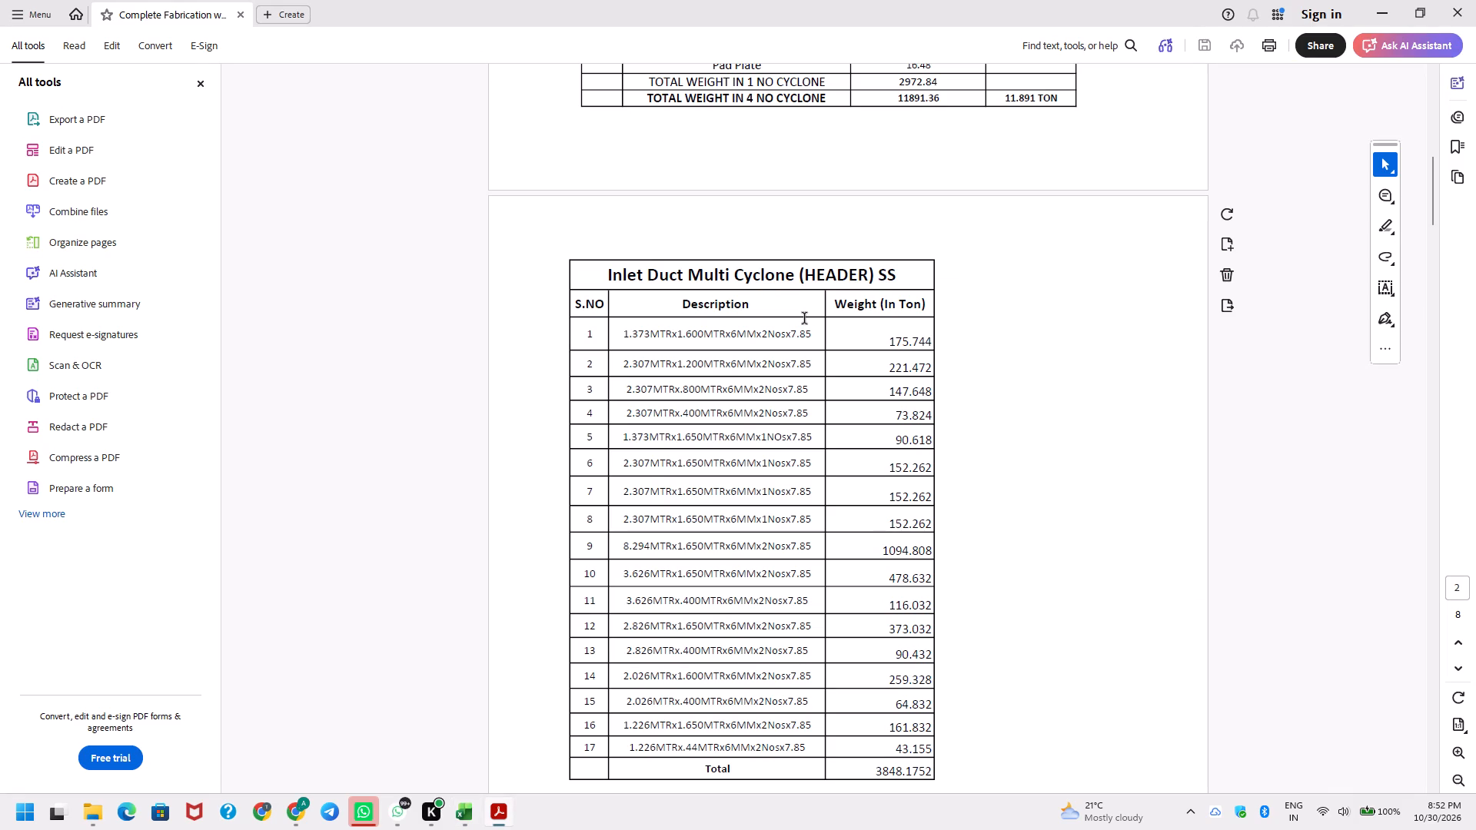
# Check the workbook's structure fab detail sheet against the merged PDF's pages around the main cyclone and duct details.
pyautogui.scroll(-3, 805, 319)
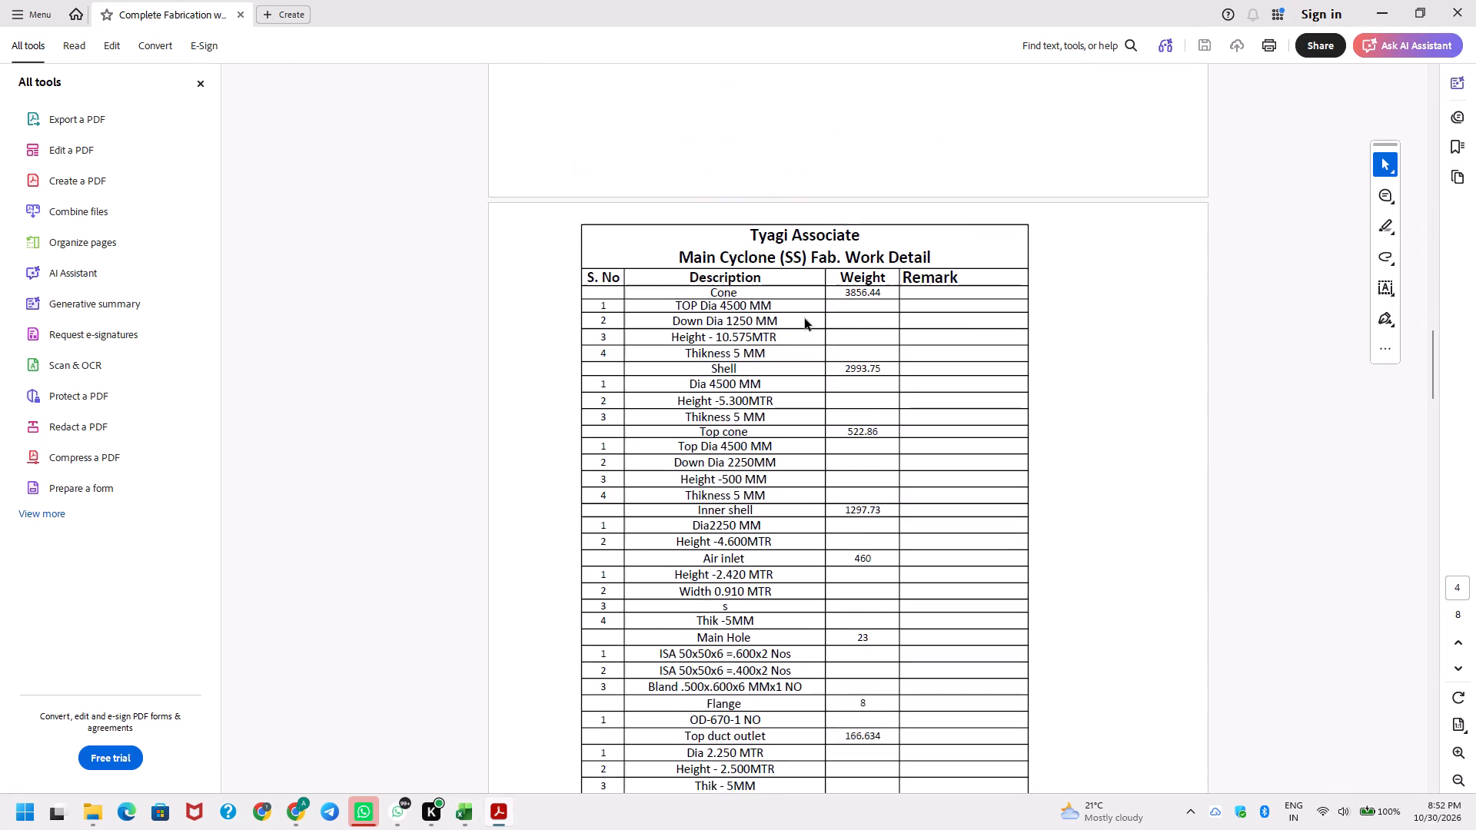
pyautogui.scroll(-2, 805, 319)
pyautogui.hotkey('alt', 'Tab')
pyautogui.hotkey('ctrl', 'pagedown')
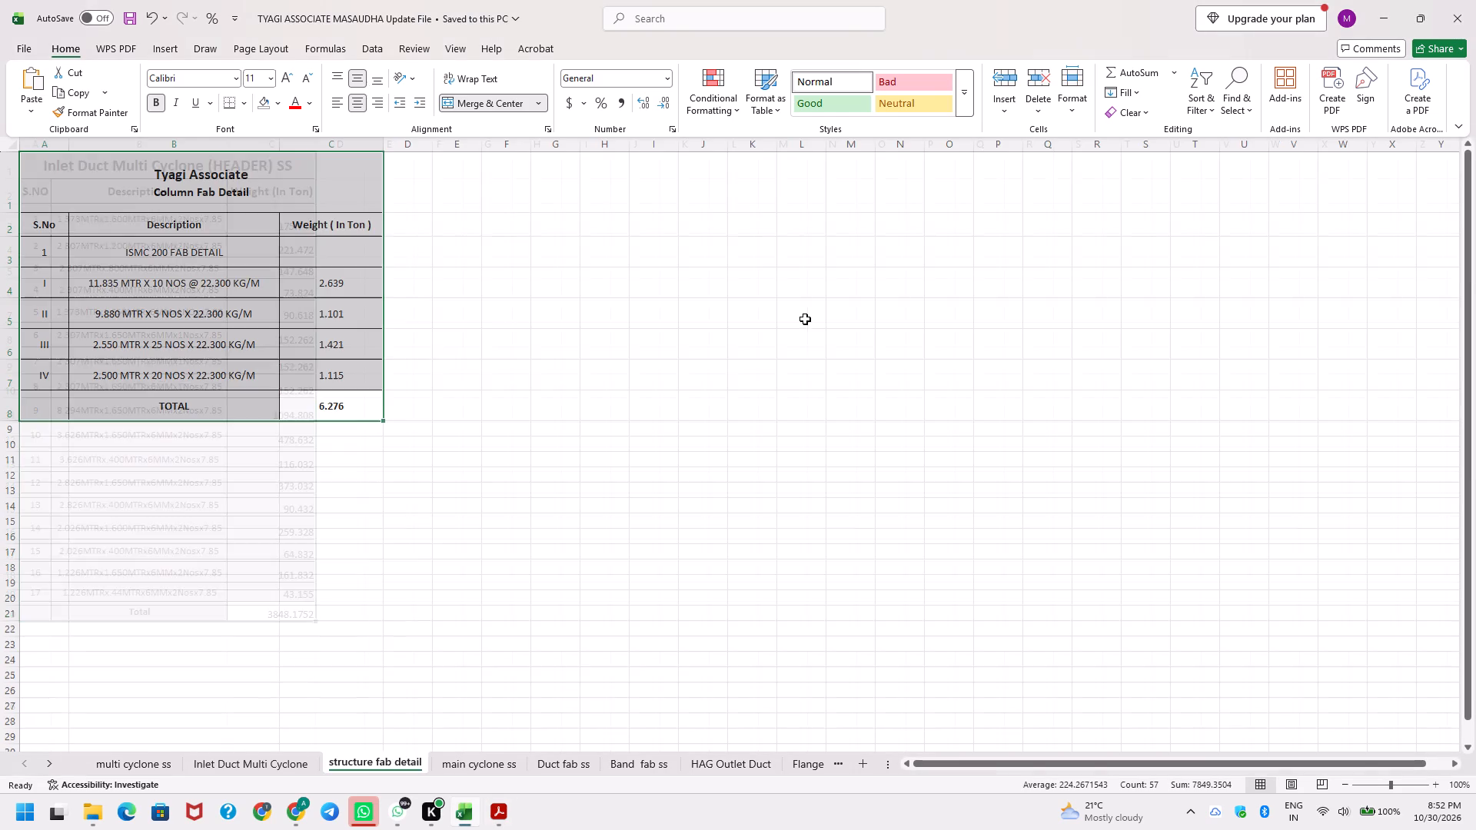
pyautogui.hotkey('alt', 'Tab')
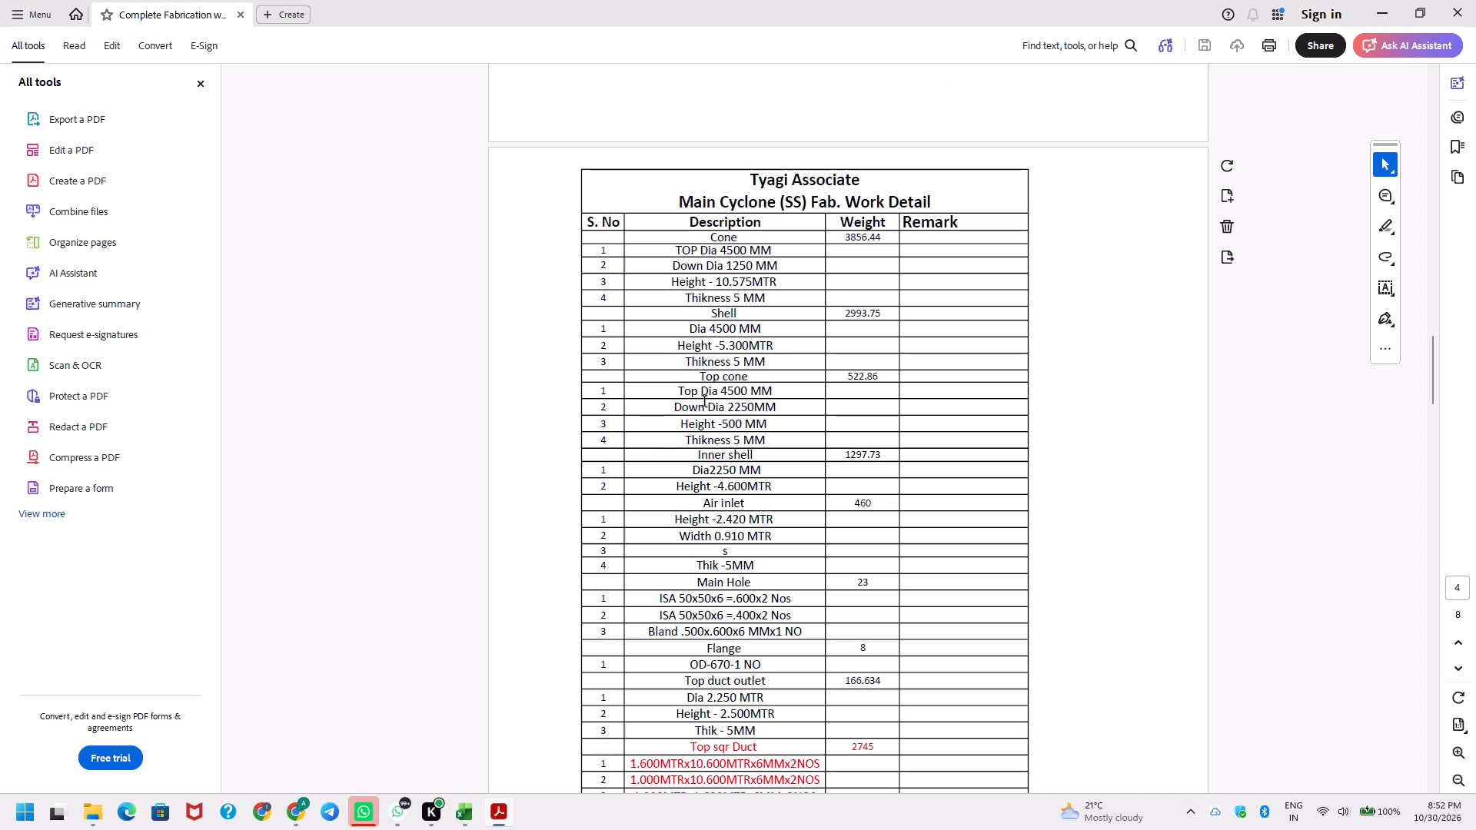
pyautogui.scroll(-3, 748, 384)
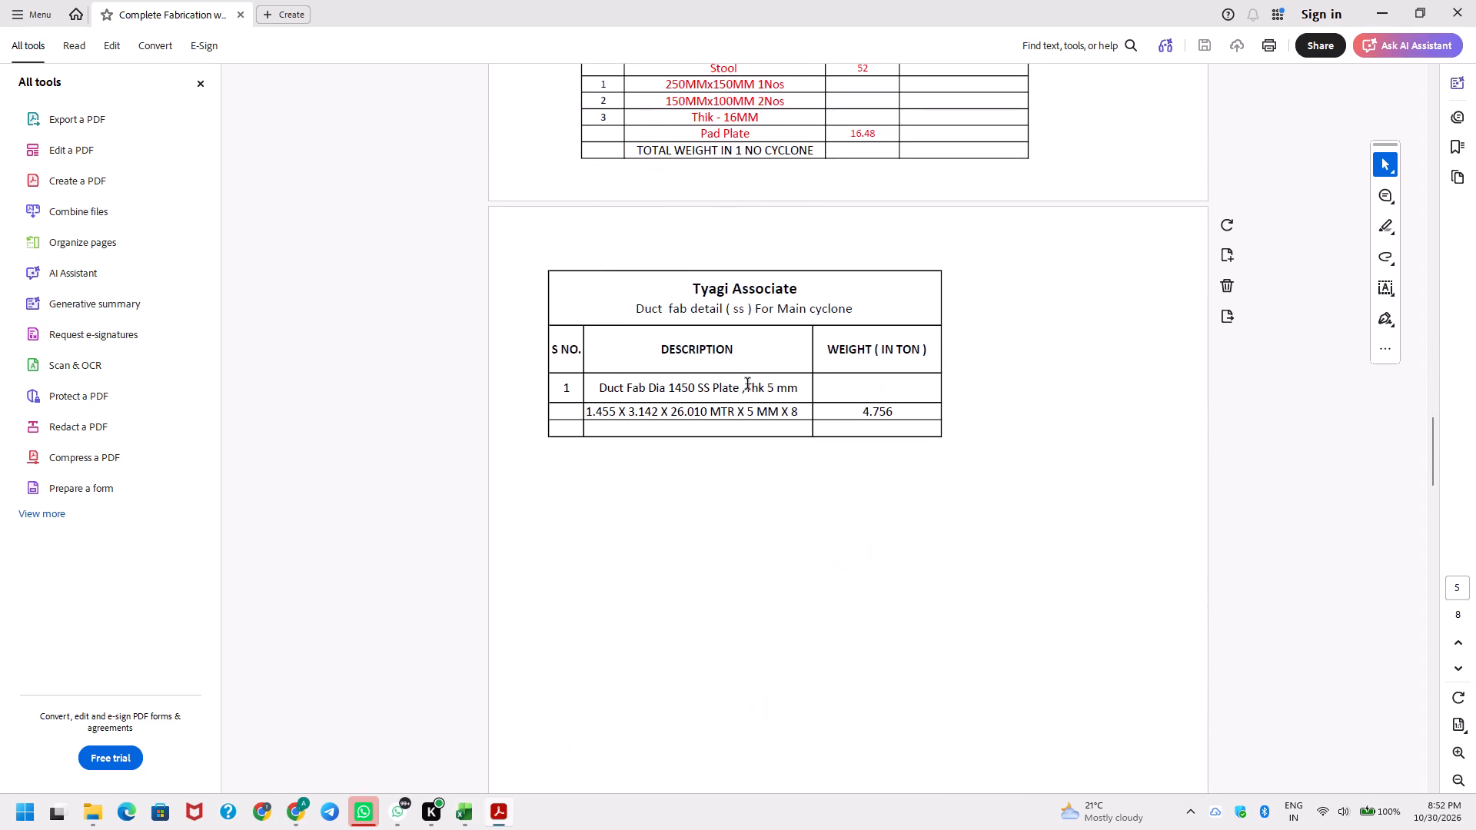
pyautogui.hotkey('alt', 'Tab')
pyautogui.hotkey('alt', 'Tab')
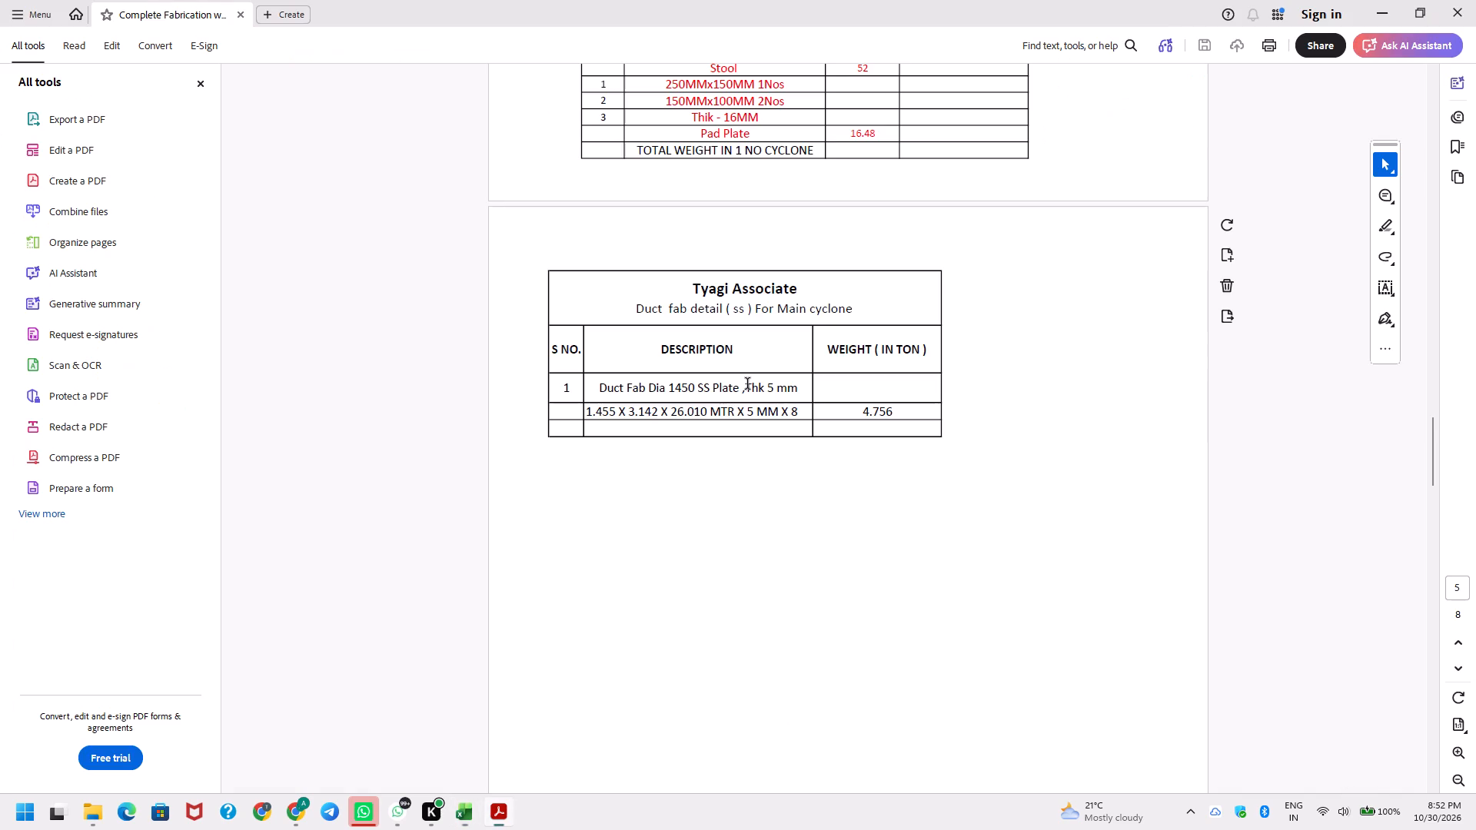
pyautogui.hotkey('alt', 'Tab')
pyautogui.hotkey('ctrl', 'pagedown')
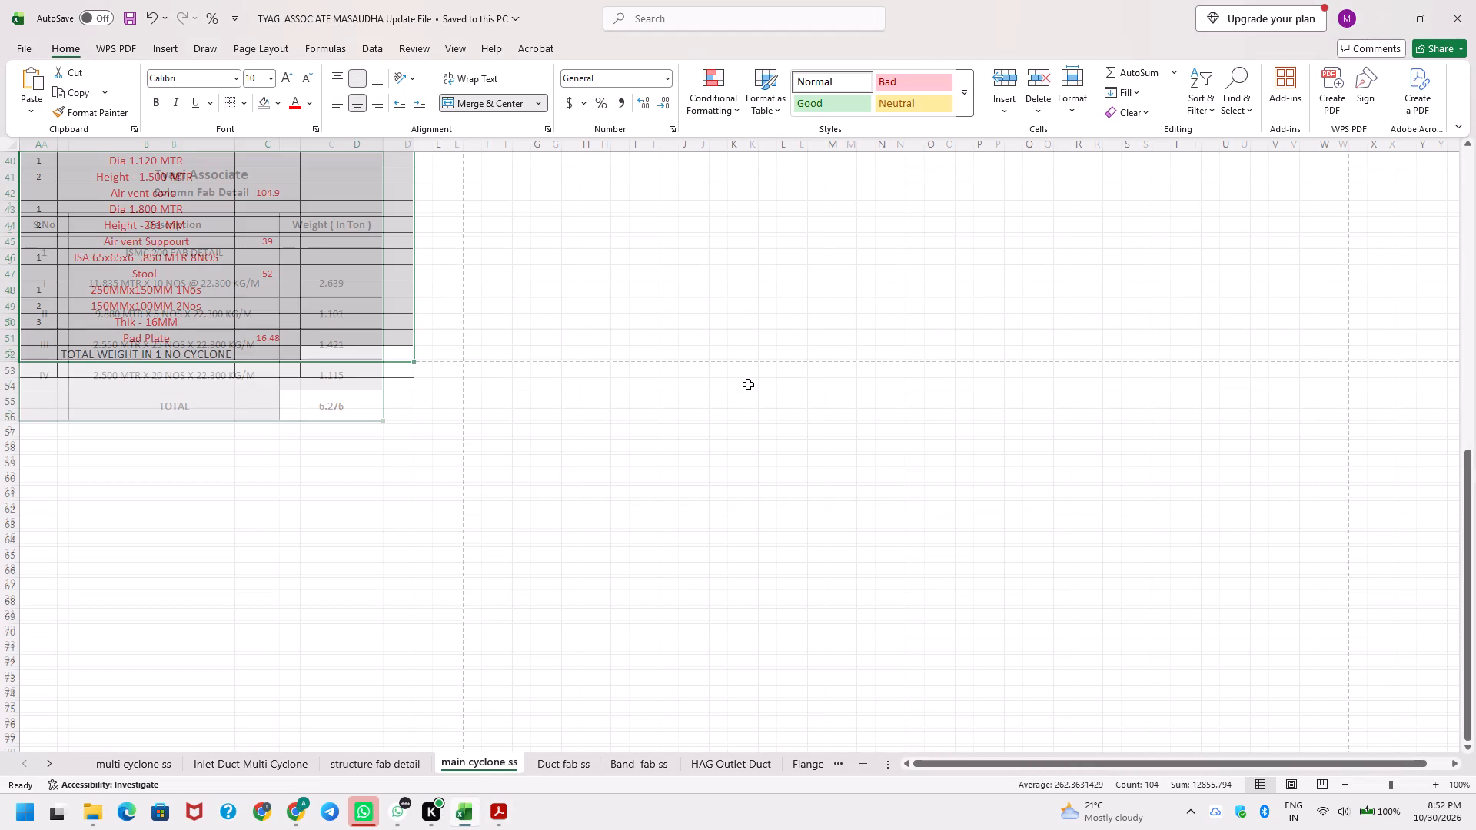
pyautogui.hotkey('ctrl', 'pagedown')
pyautogui.hotkey('ctrl', 'pageup')
pyautogui.hotkey('ctrl', 'pageup')
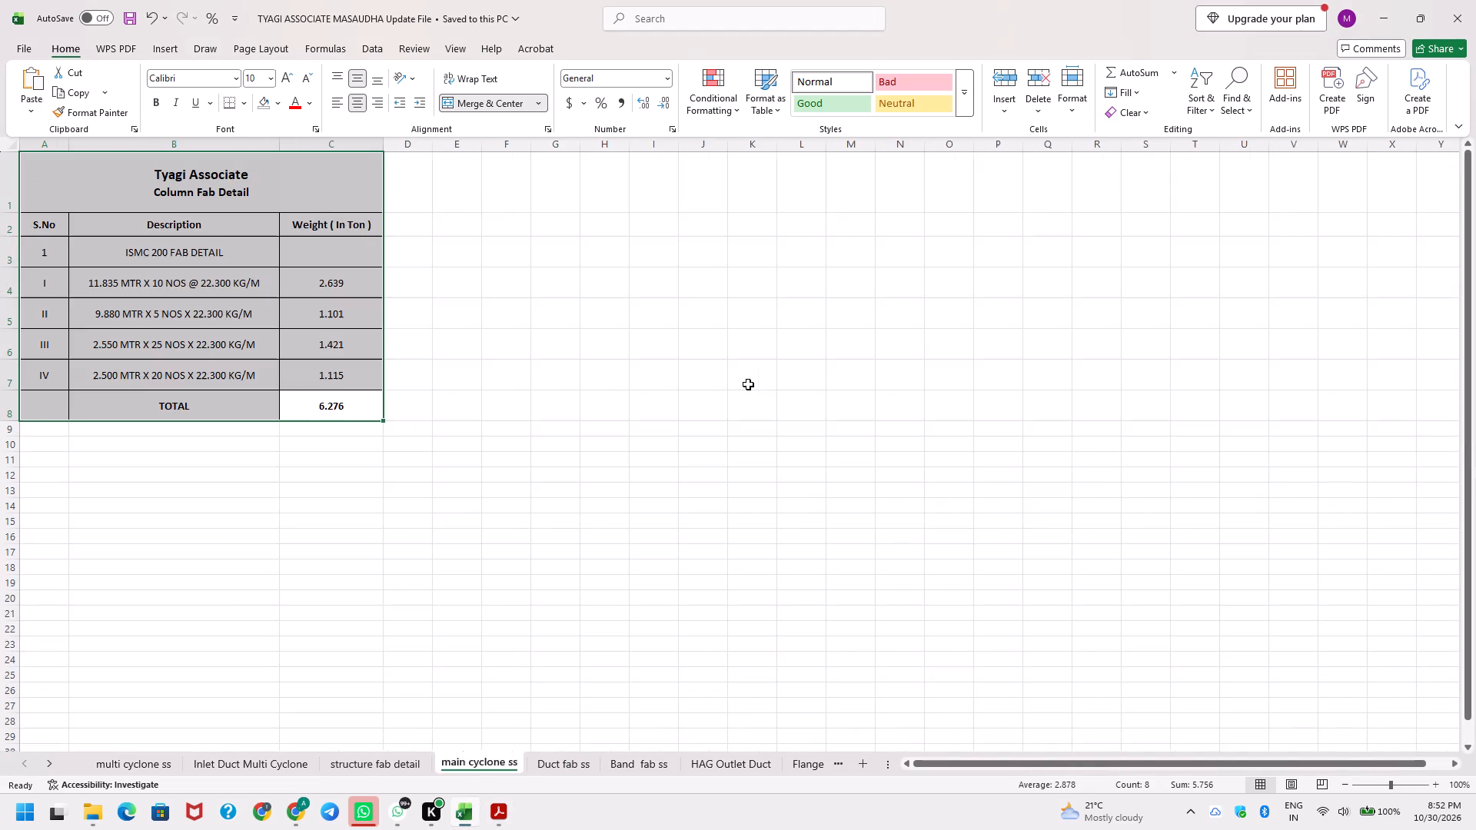
pyautogui.hotkey('alt', 'Tab')
pyautogui.scroll(-4, 1020, 334)
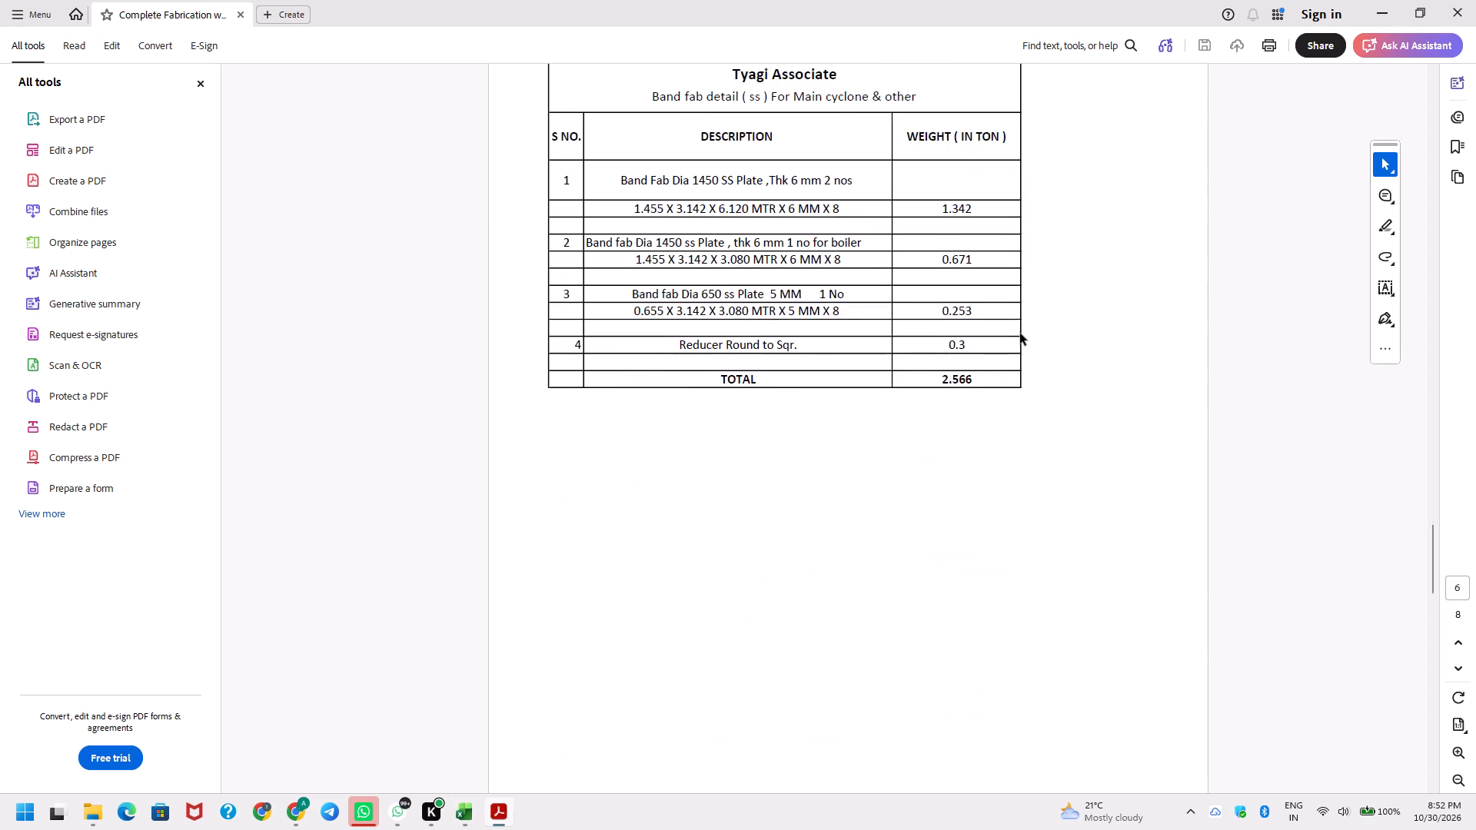
pyautogui.scroll(5, 1020, 334)
pyautogui.hotkey('alt', 'Tab')
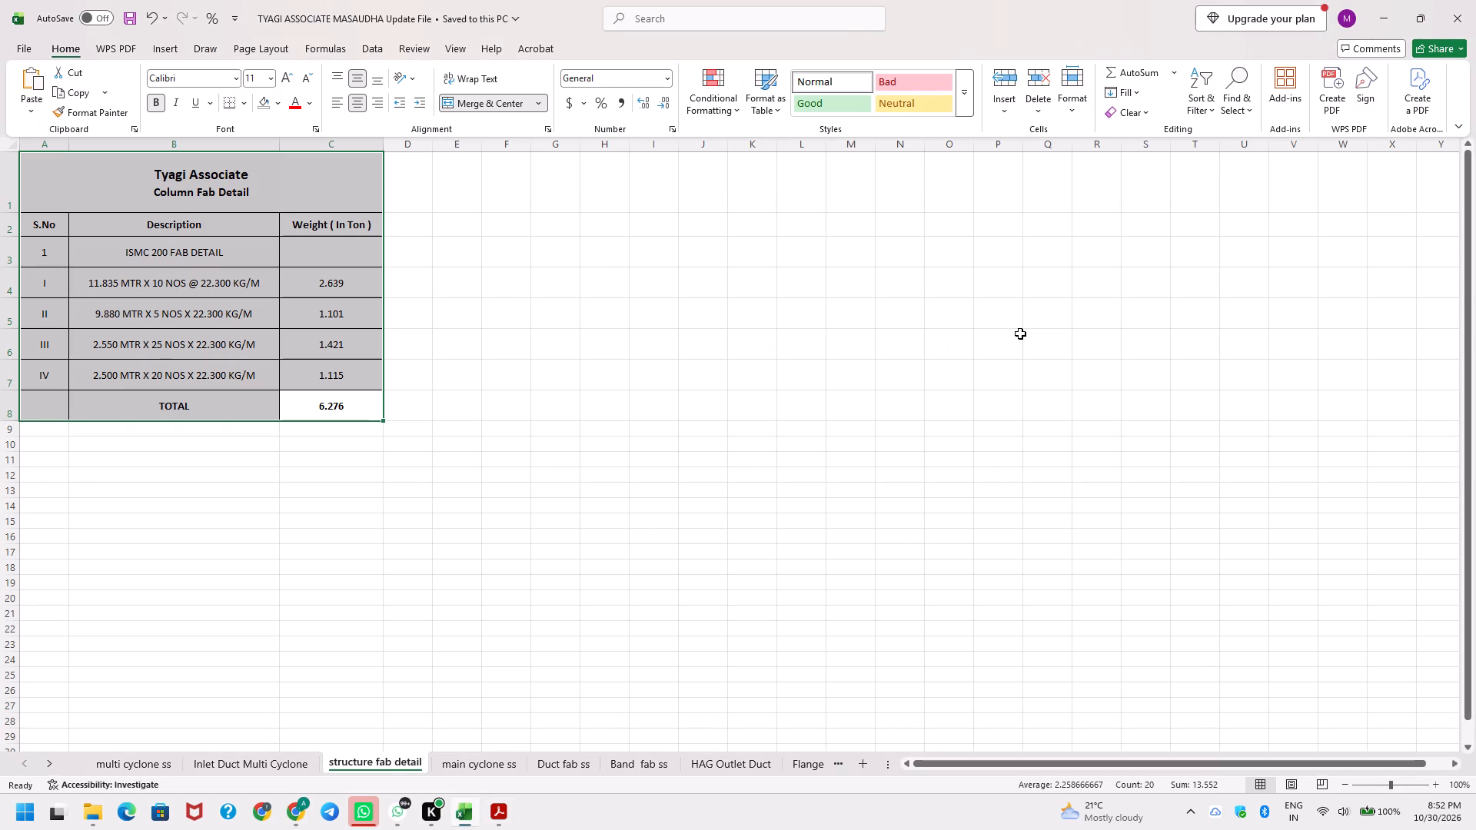
# Compare the merged PDF's main cyclone and duct fab pages with the main cyclone ss and Duct fab ss sheets.
pyautogui.hotkey('alt', 'Tab')
pyautogui.scroll(-1, 1020, 334)
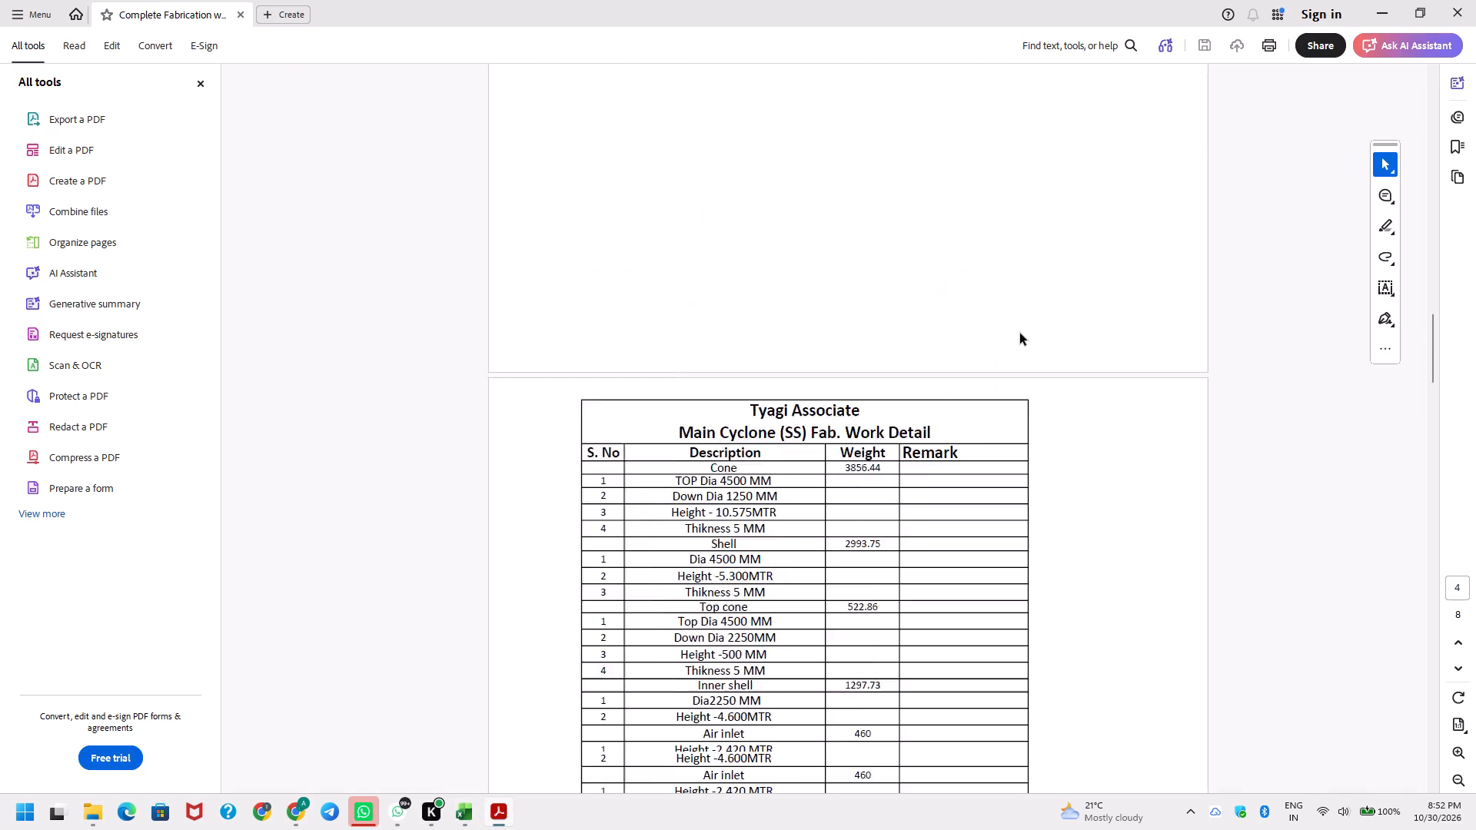
pyautogui.scroll(-2, 1020, 334)
pyautogui.scroll(1, 1020, 334)
pyautogui.hotkey('alt', 'Tab')
pyautogui.hotkey('ctrl', 'pagedown')
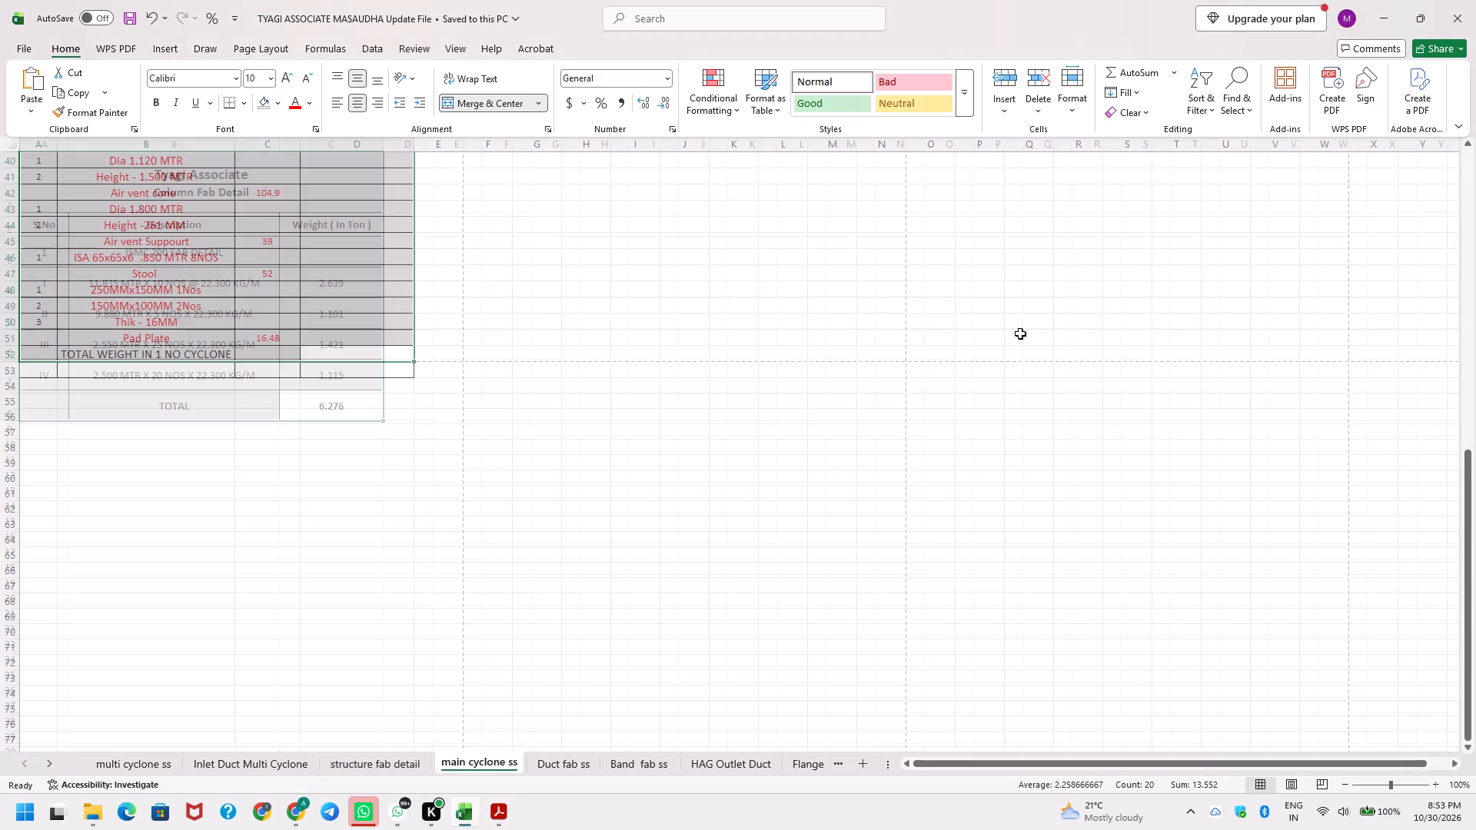
pyautogui.hotkey('alt', 'Tab')
pyautogui.scroll(-3, 1020, 334)
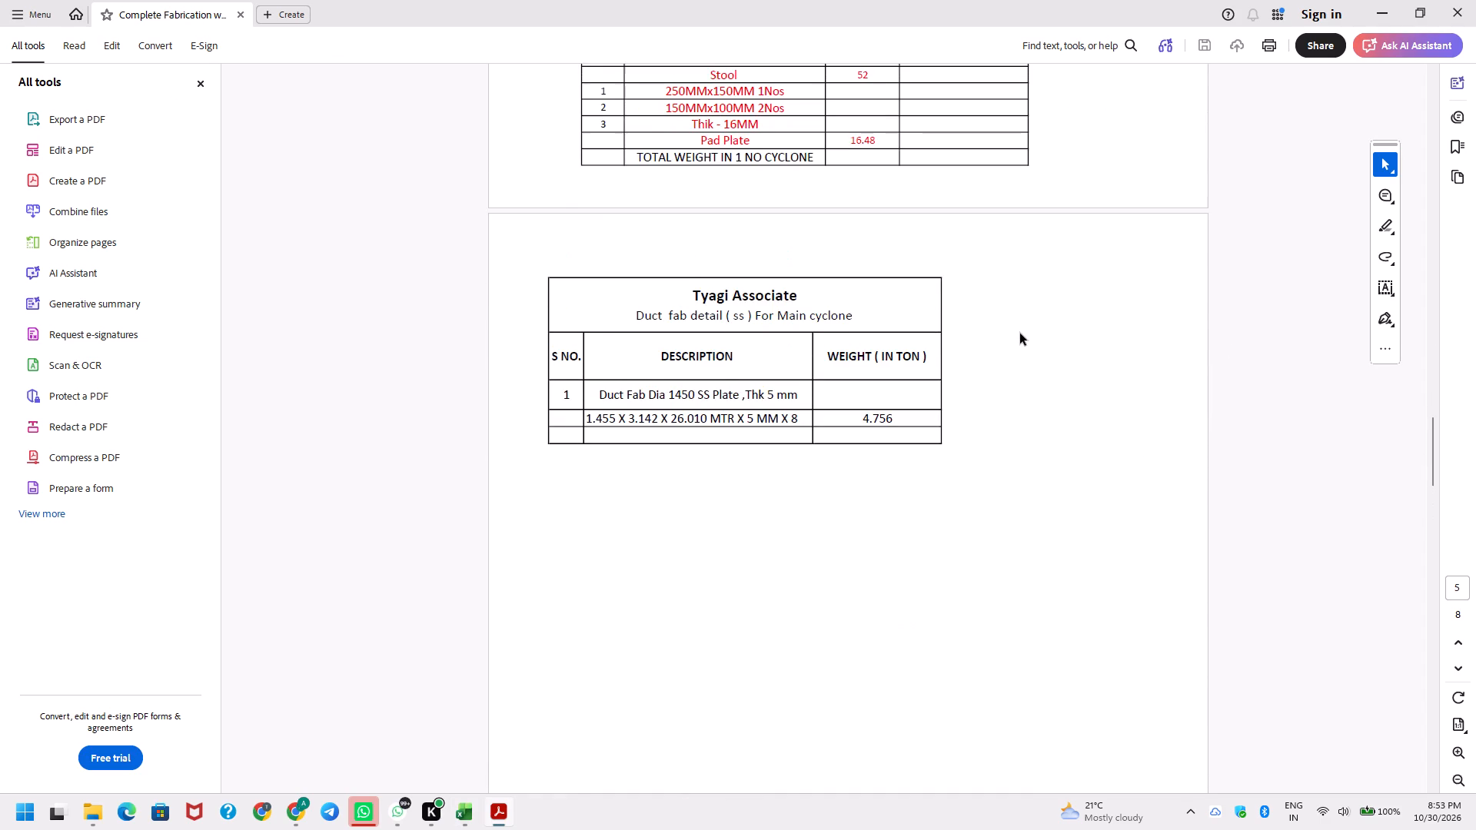
pyautogui.hotkey('alt', 'Tab')
pyautogui.hotkey('ctrl', 'pagedown')
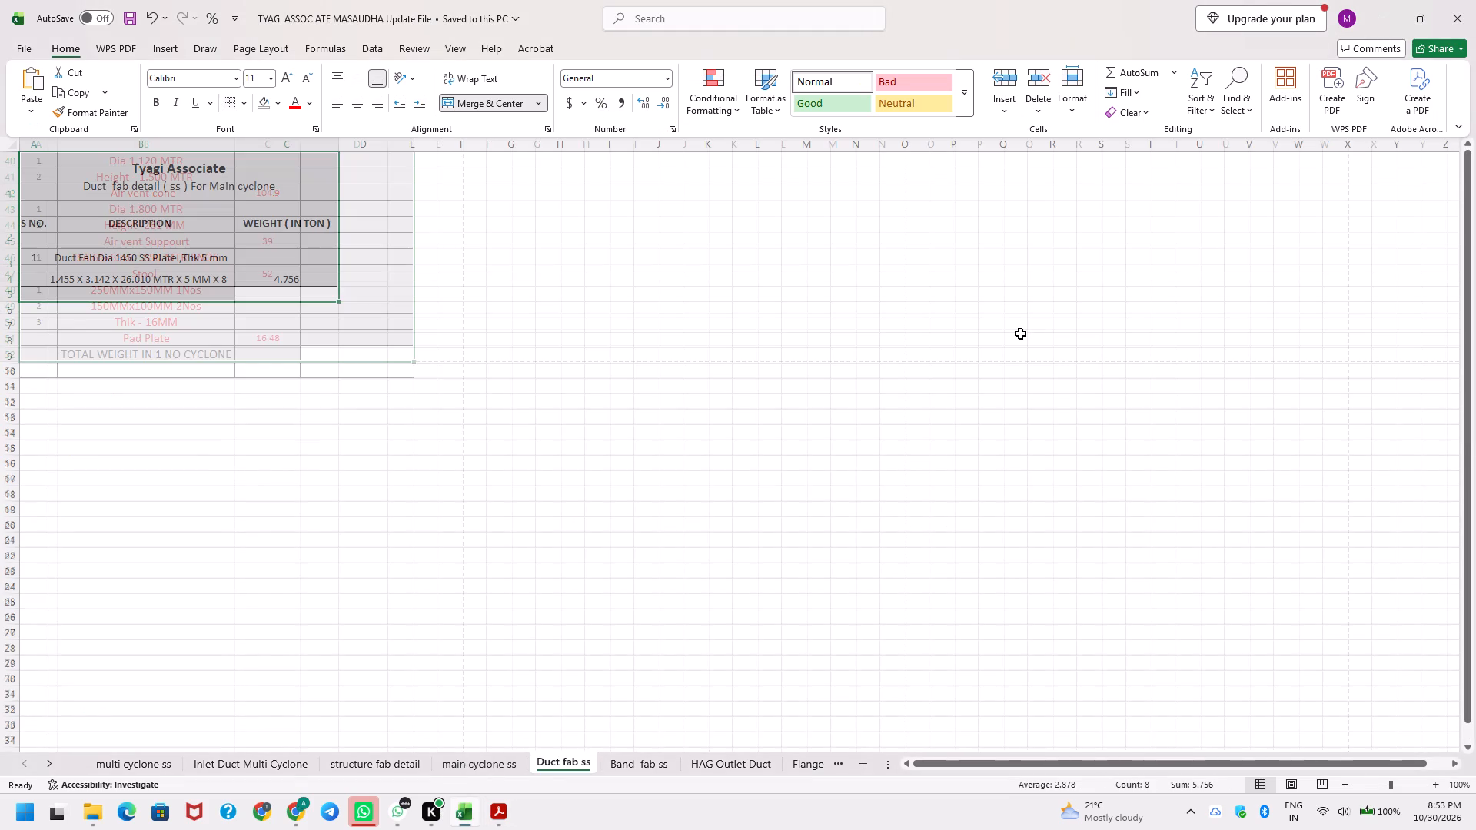
pyautogui.hotkey('alt', 'Tab')
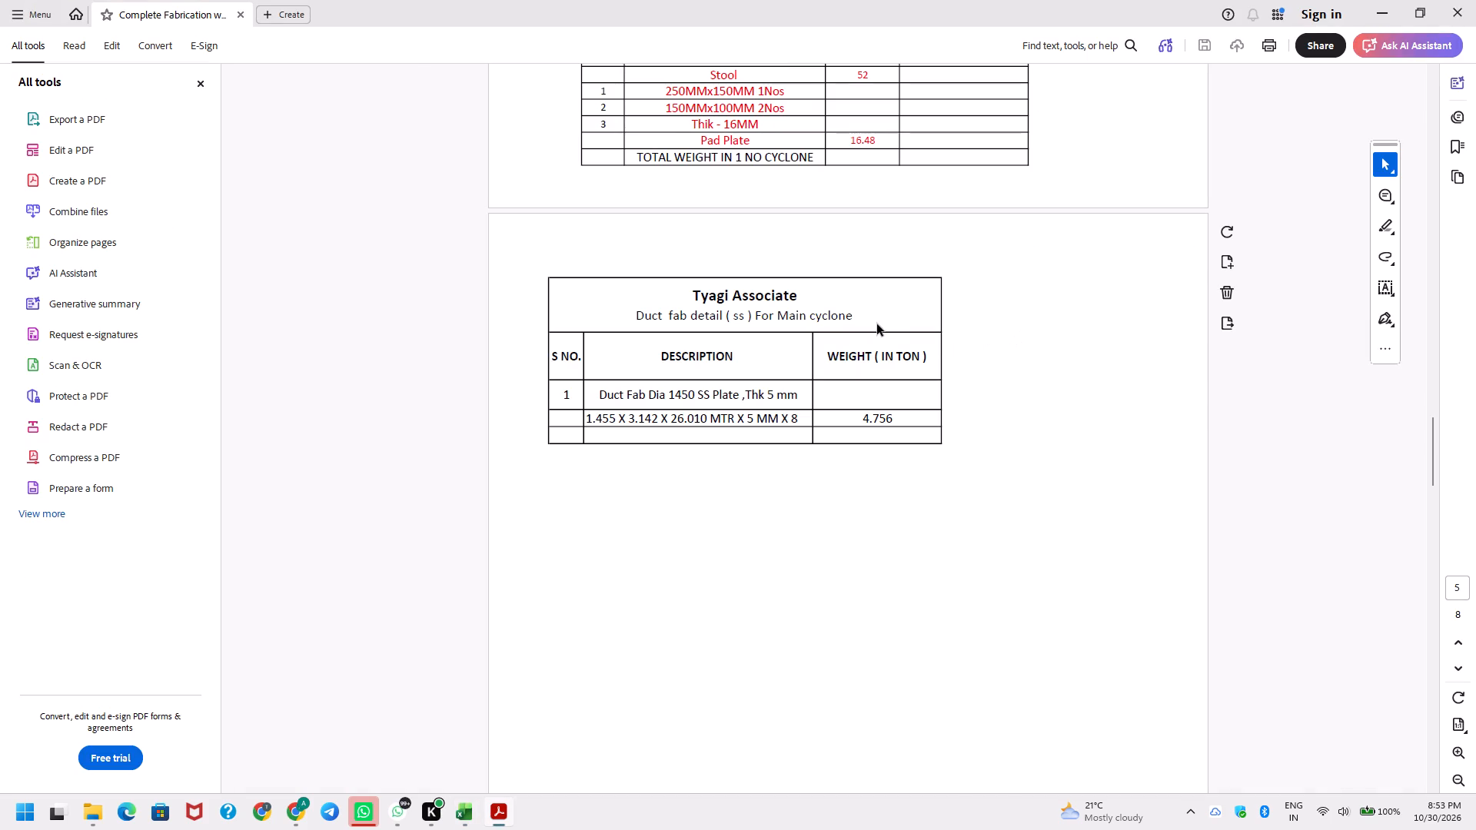
# Compare the band fab, HAG Outlet Duct and Flange fab sheets with the merged PDF's last pages, and close the PDF.
pyautogui.hotkey('alt', 'Tab')
pyautogui.hotkey('ctrl', 'pagedown')
pyautogui.hotkey('alt', 'Tab')
pyautogui.scroll(-1, 877, 324)
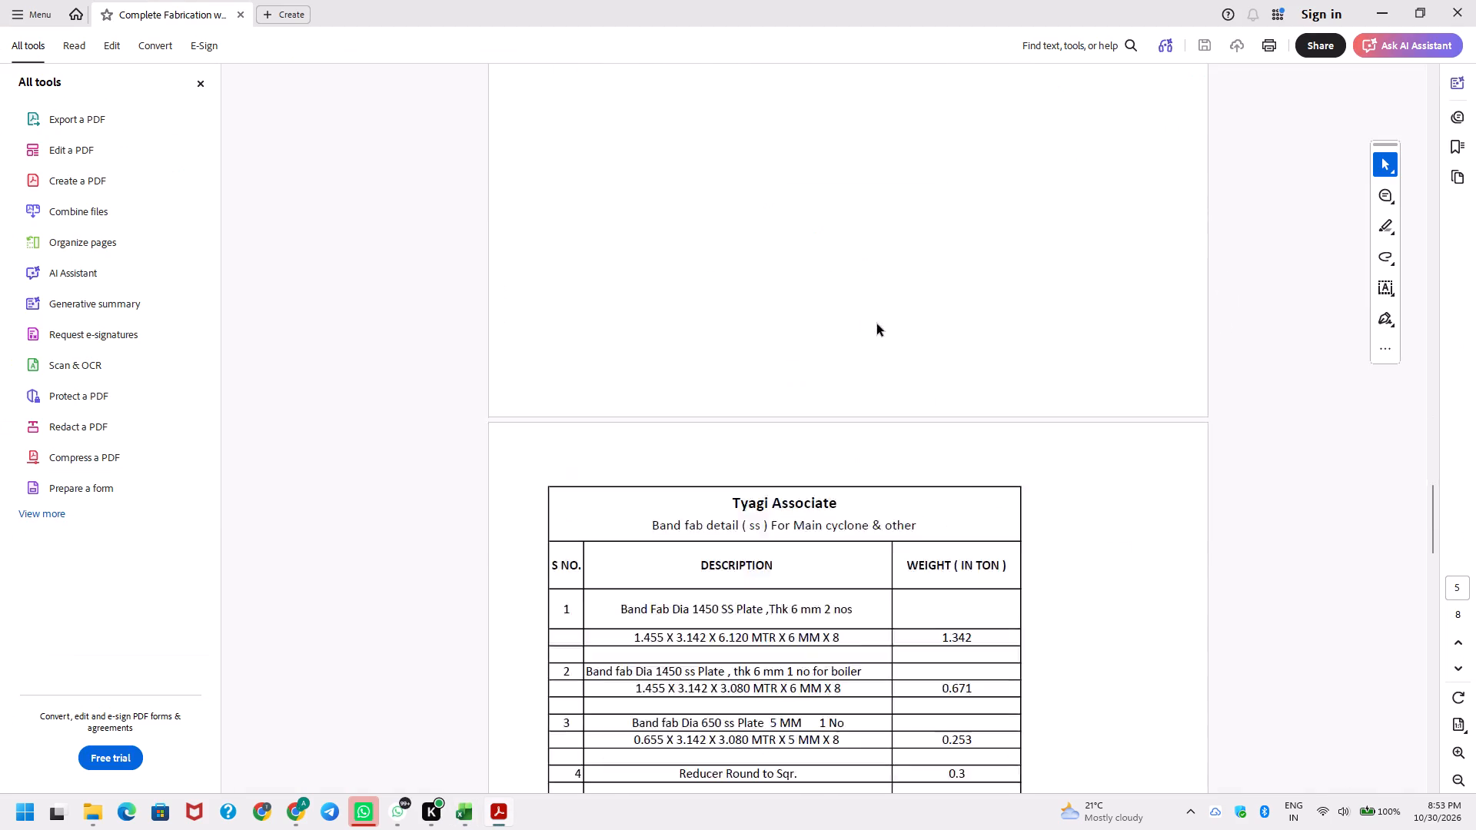
pyautogui.scroll(-1, 877, 324)
pyautogui.hotkey('alt', 'Tab')
pyautogui.hotkey('ctrl', 'pagedown')
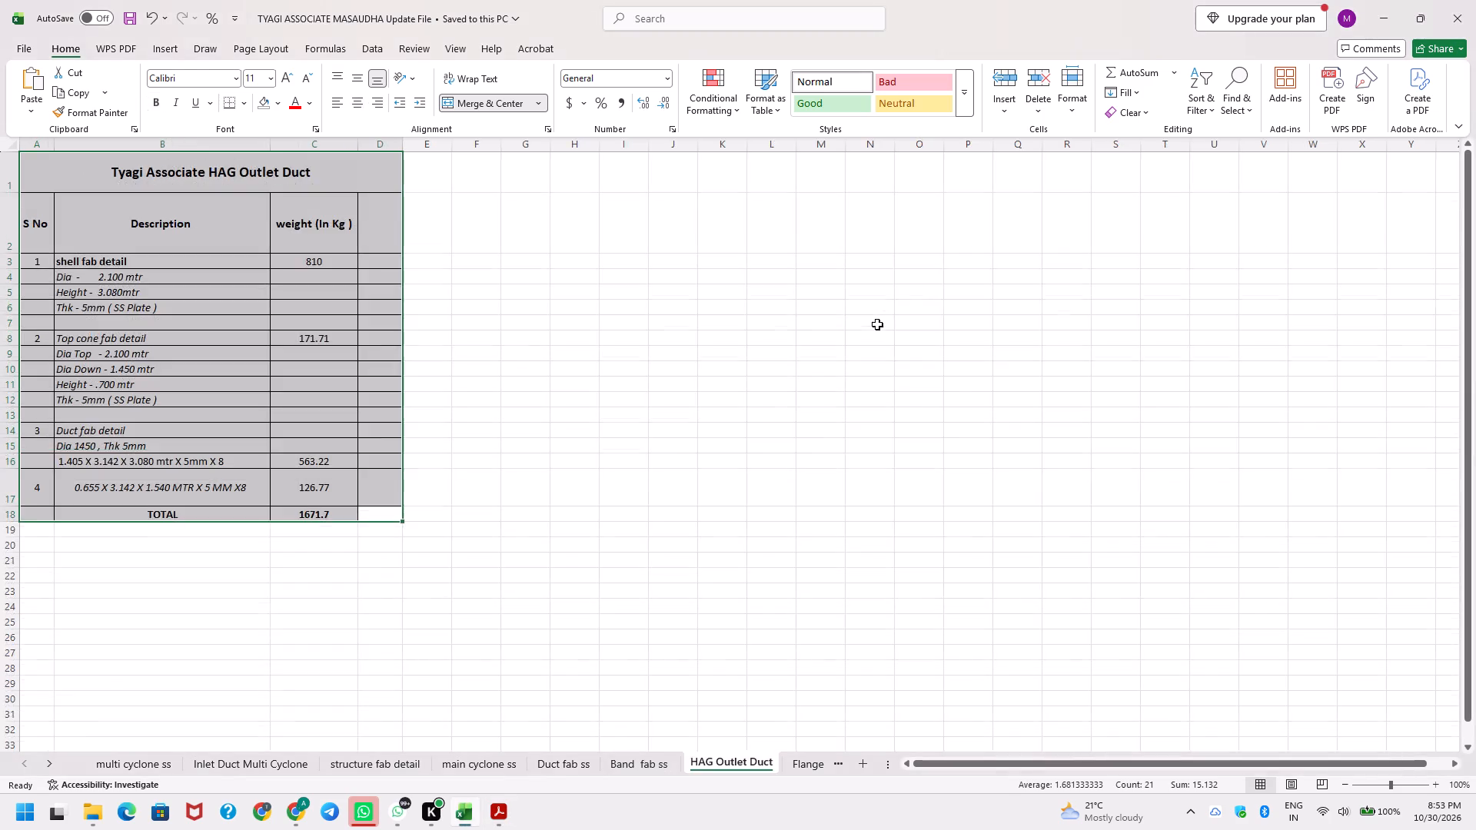
pyautogui.hotkey('alt', 'Tab')
pyautogui.scroll(-2, 877, 324)
pyautogui.hotkey('alt', 'Tab')
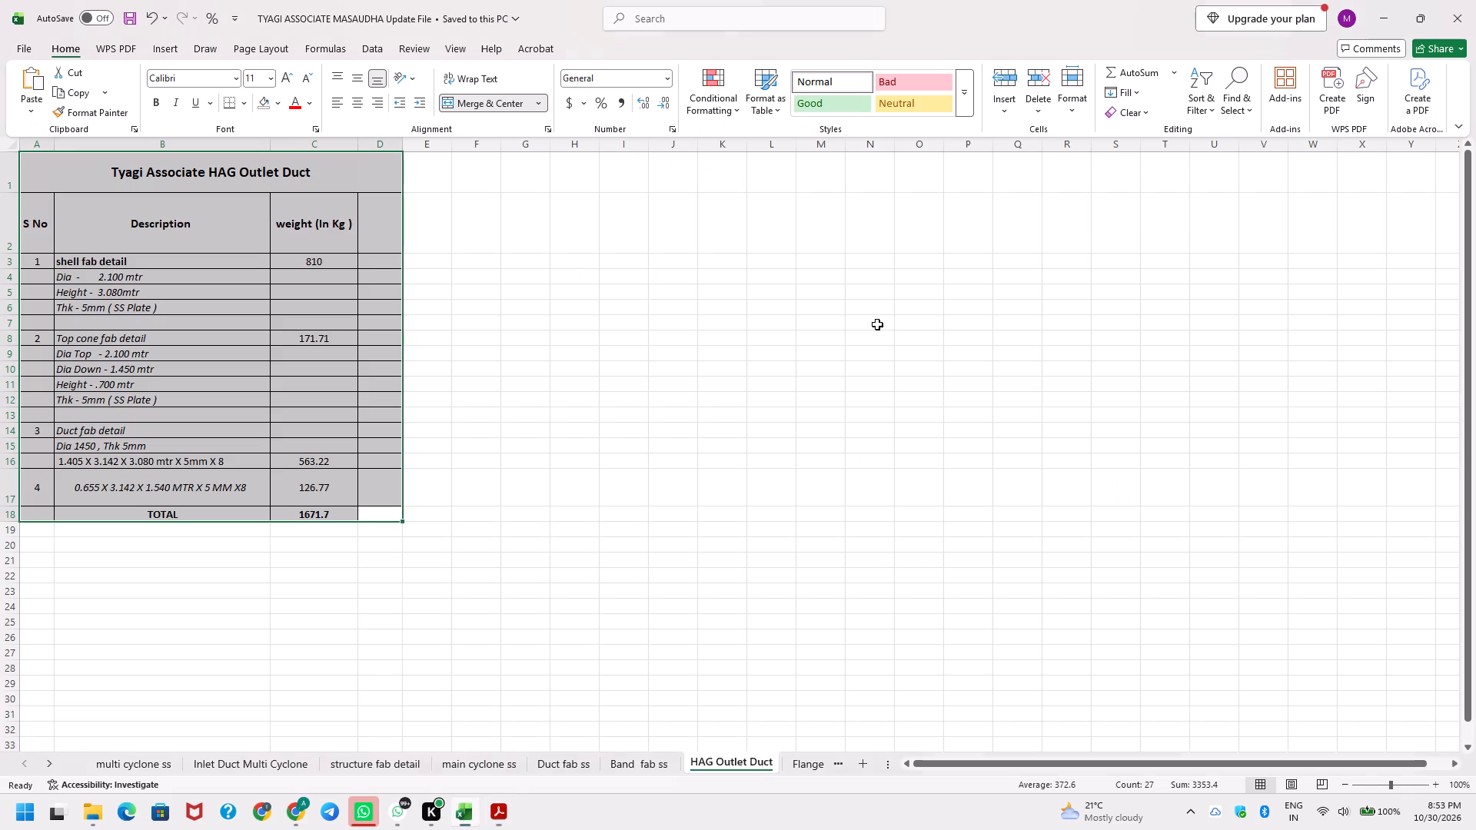
pyautogui.hotkey('ctrl', 'pagedown')
pyautogui.hotkey('alt', 'Tab')
pyautogui.scroll(-3, 877, 324)
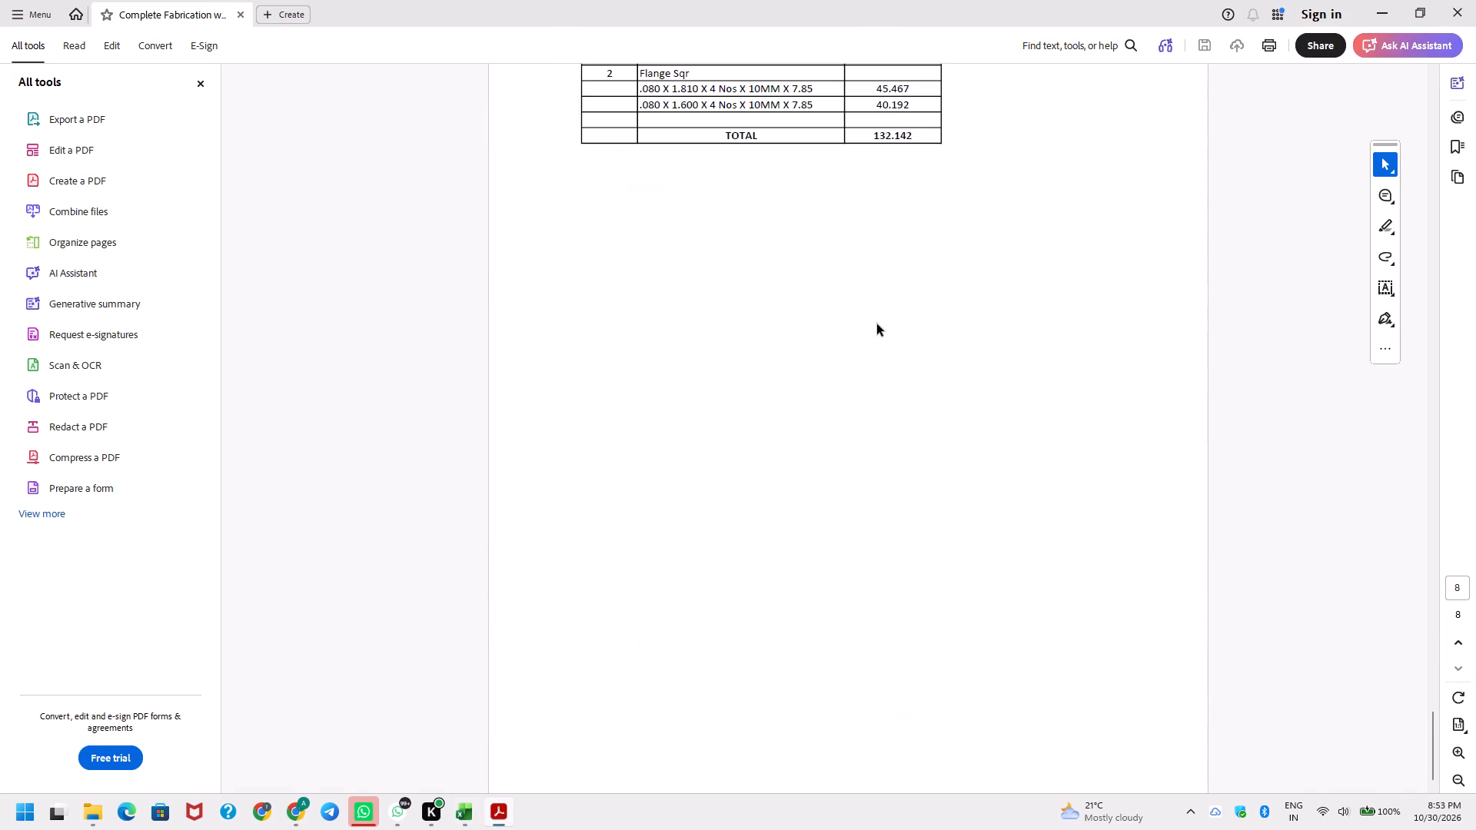
pyautogui.scroll(1, 877, 324)
pyautogui.click(1475, 0)
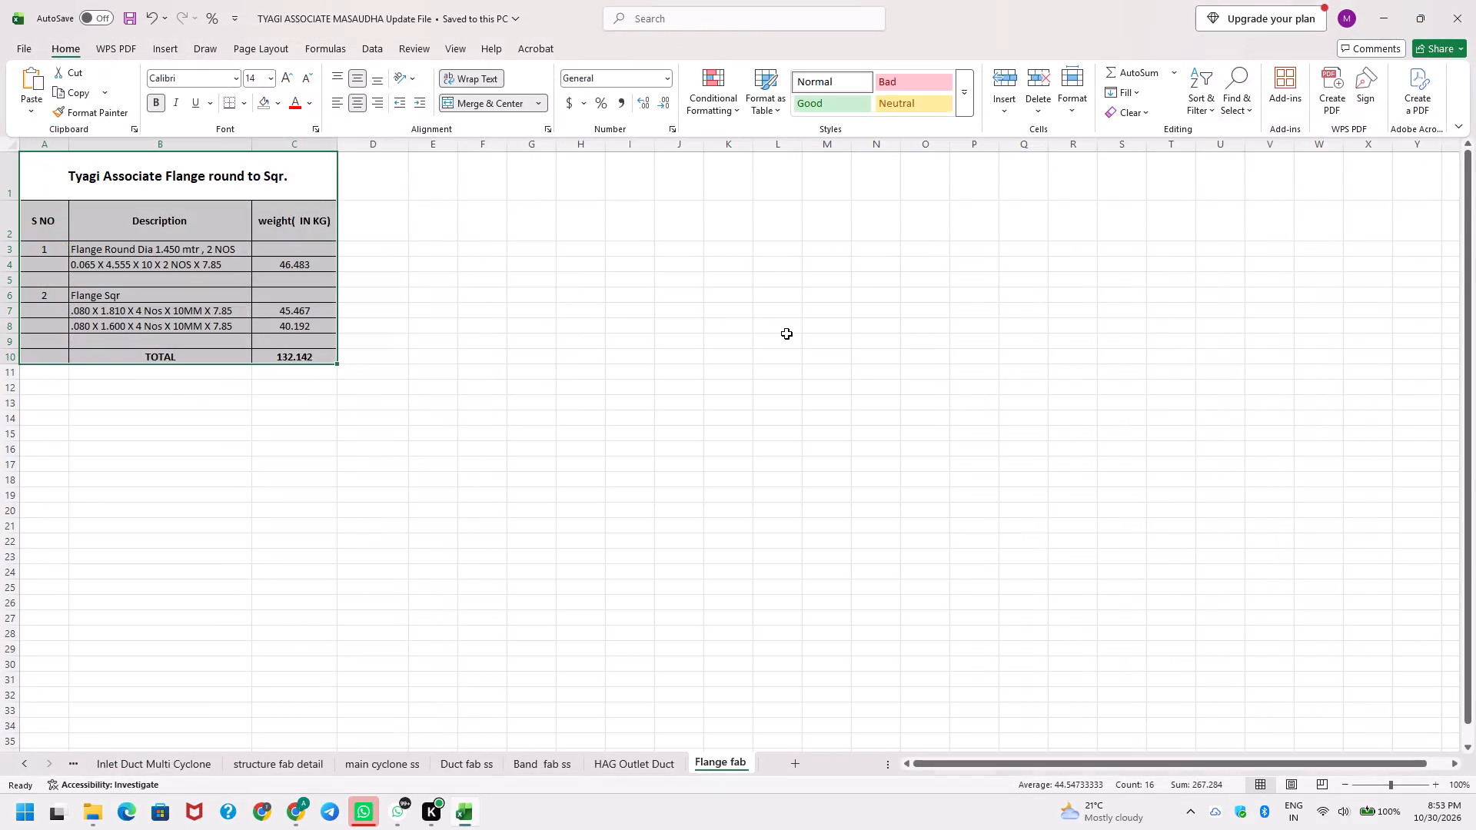
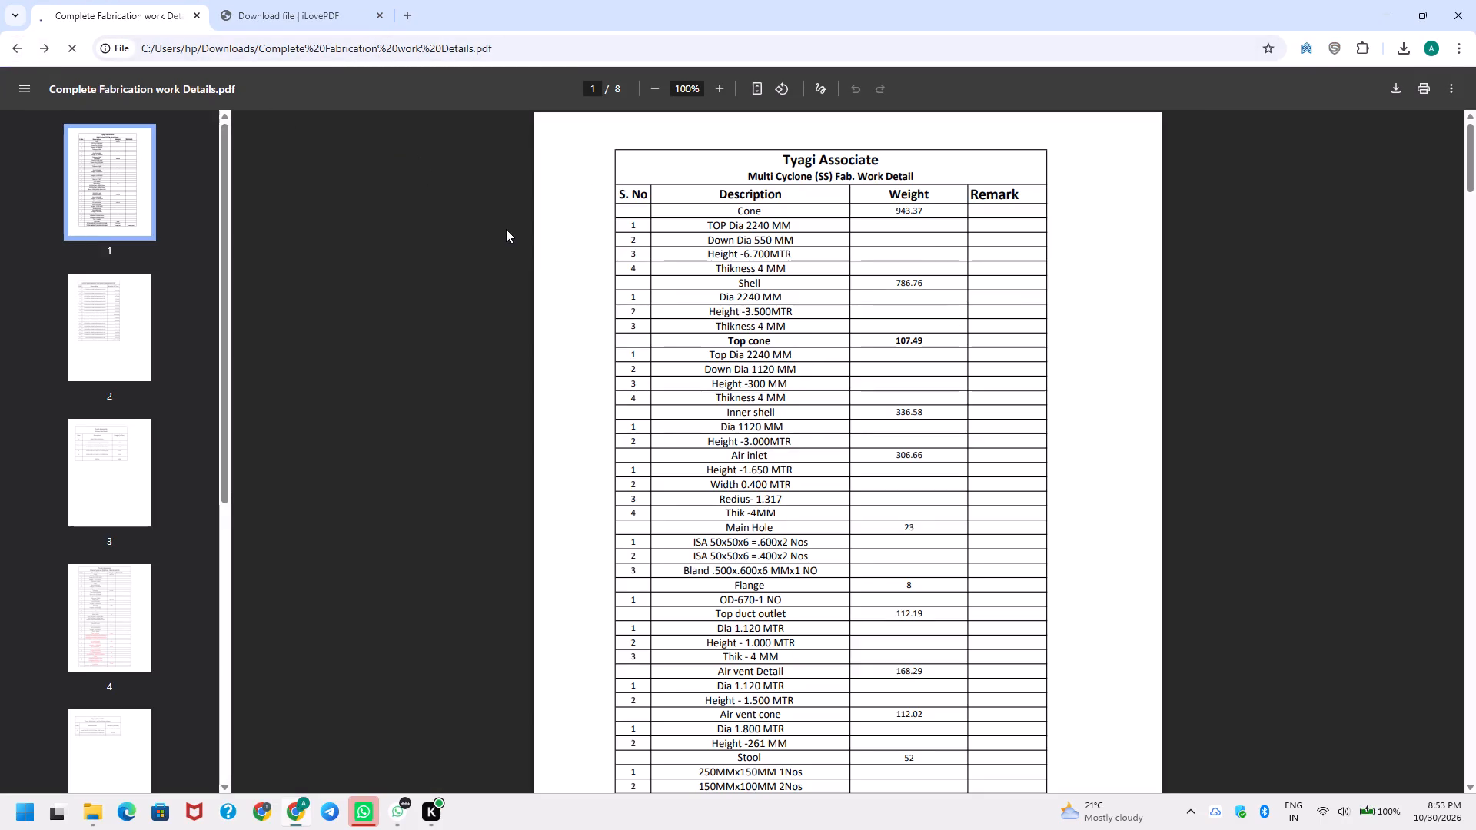
# Close the iLovePDF download page and the Complete Fabrication work Details PDF, and load the Yahoo Mail inbox in a new tab.
pyautogui.click(317, 25)
pyautogui.click(383, 17)
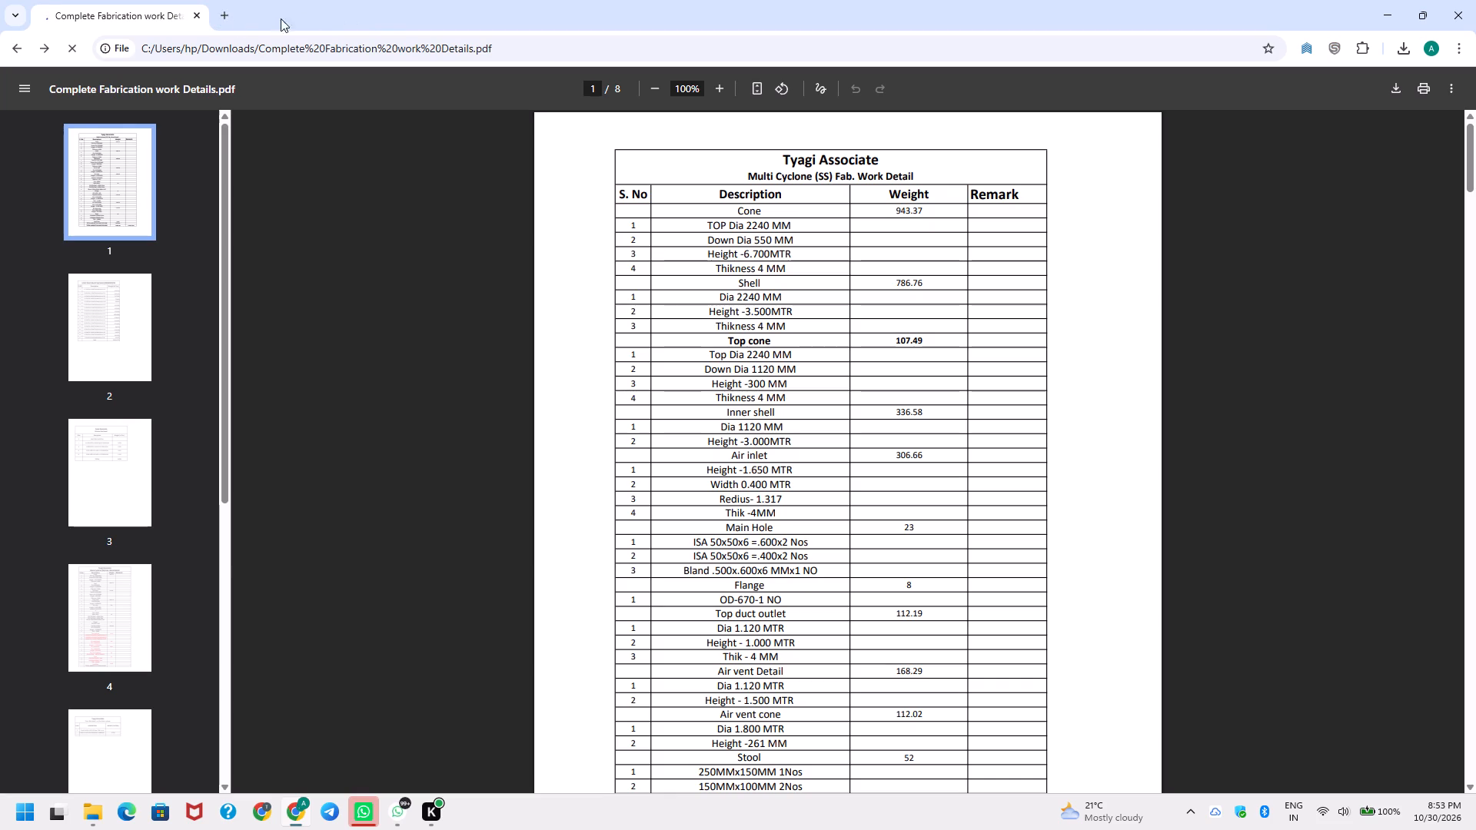
pyautogui.click(222, 18)
pyautogui.click(194, 18)
pyautogui.click(206, 63)
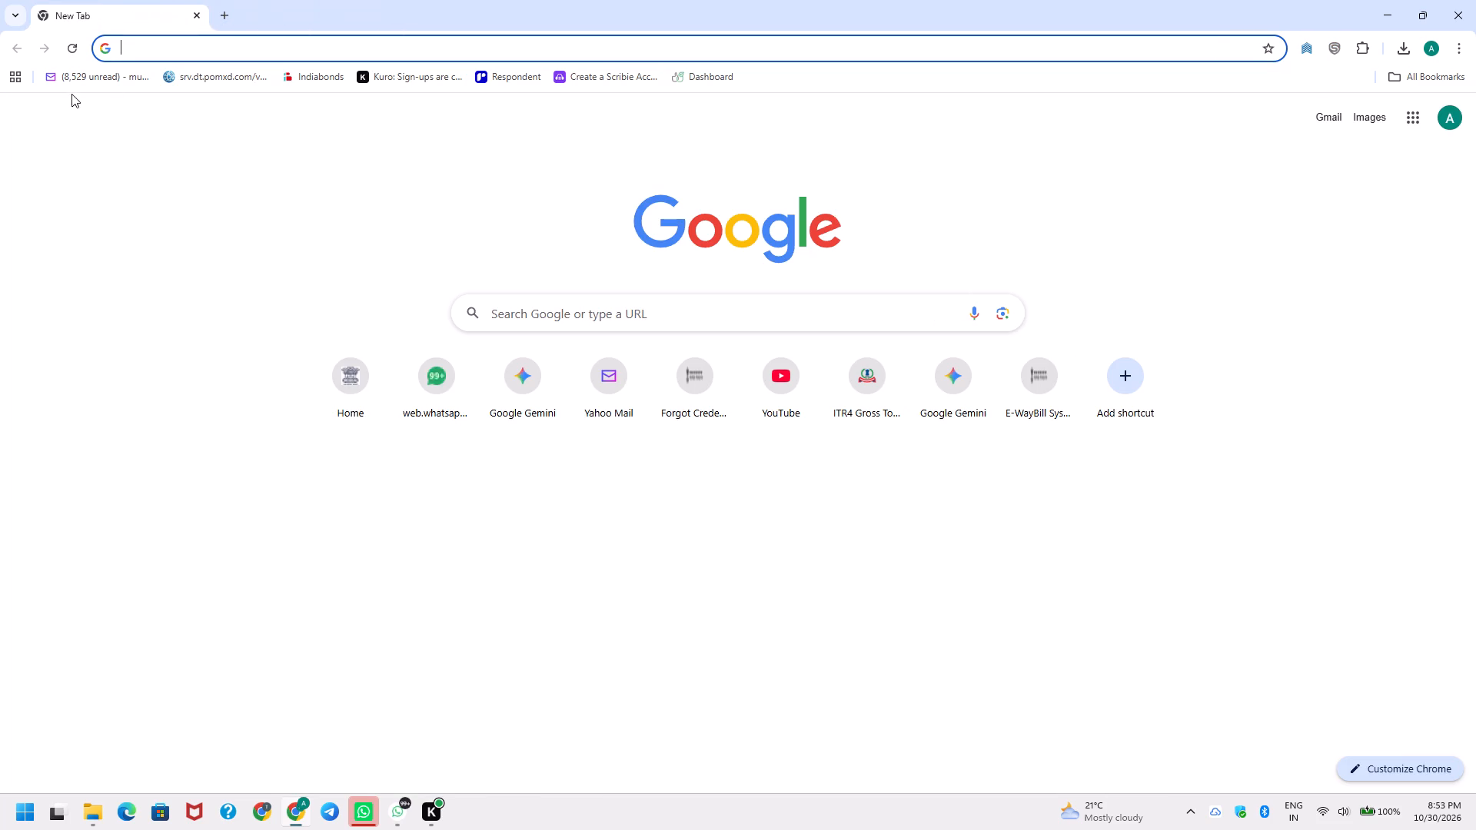
pyautogui.click(72, 75)
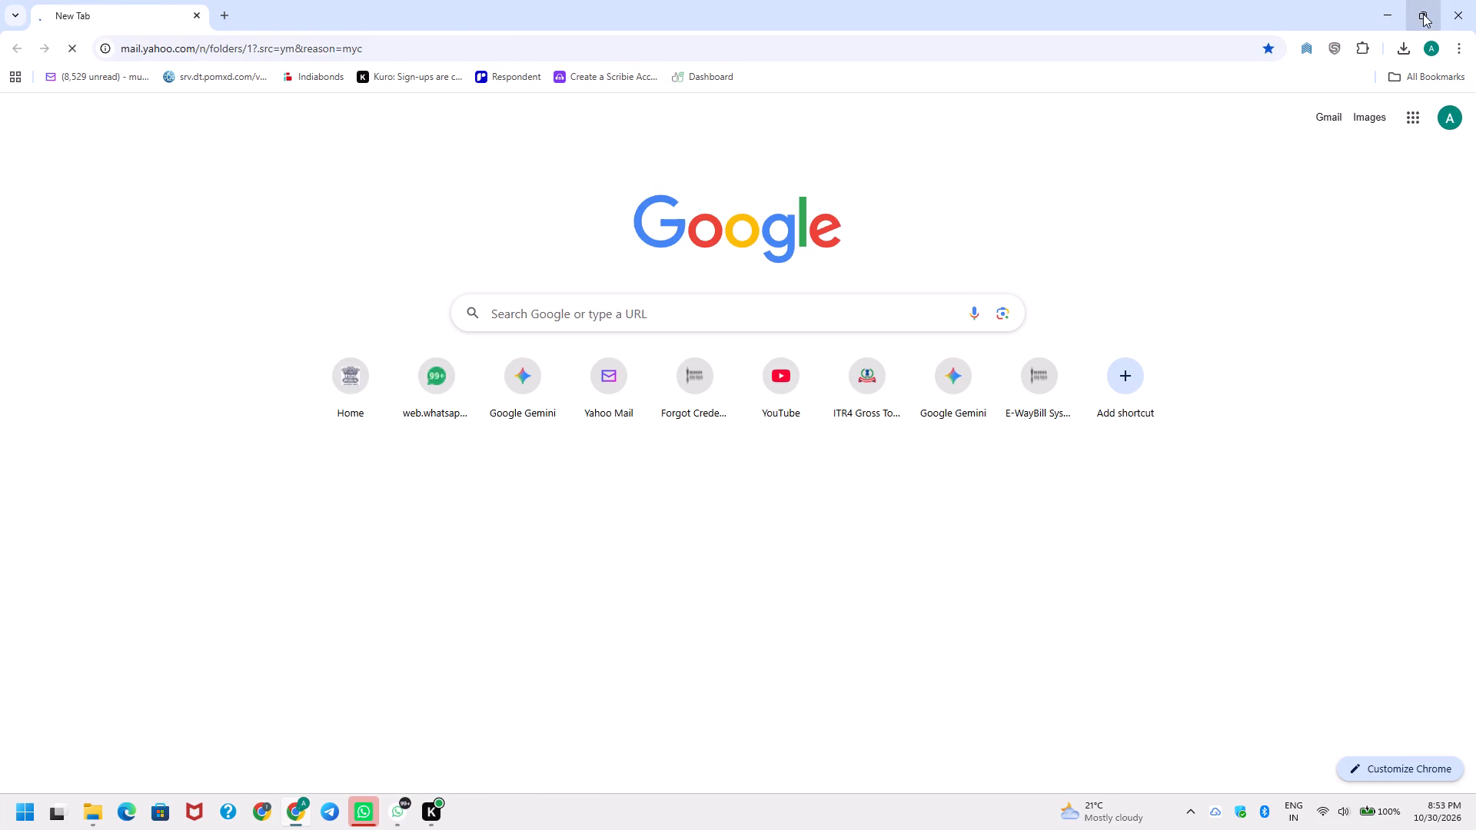
# Select K M Particle Boards regarding advance payment 29.10.2026 in File Explorer's Quotation PDF folder, and return to the full-size Chrome window.
pyautogui.click(1423, 14)
pyautogui.click(1225, 254)
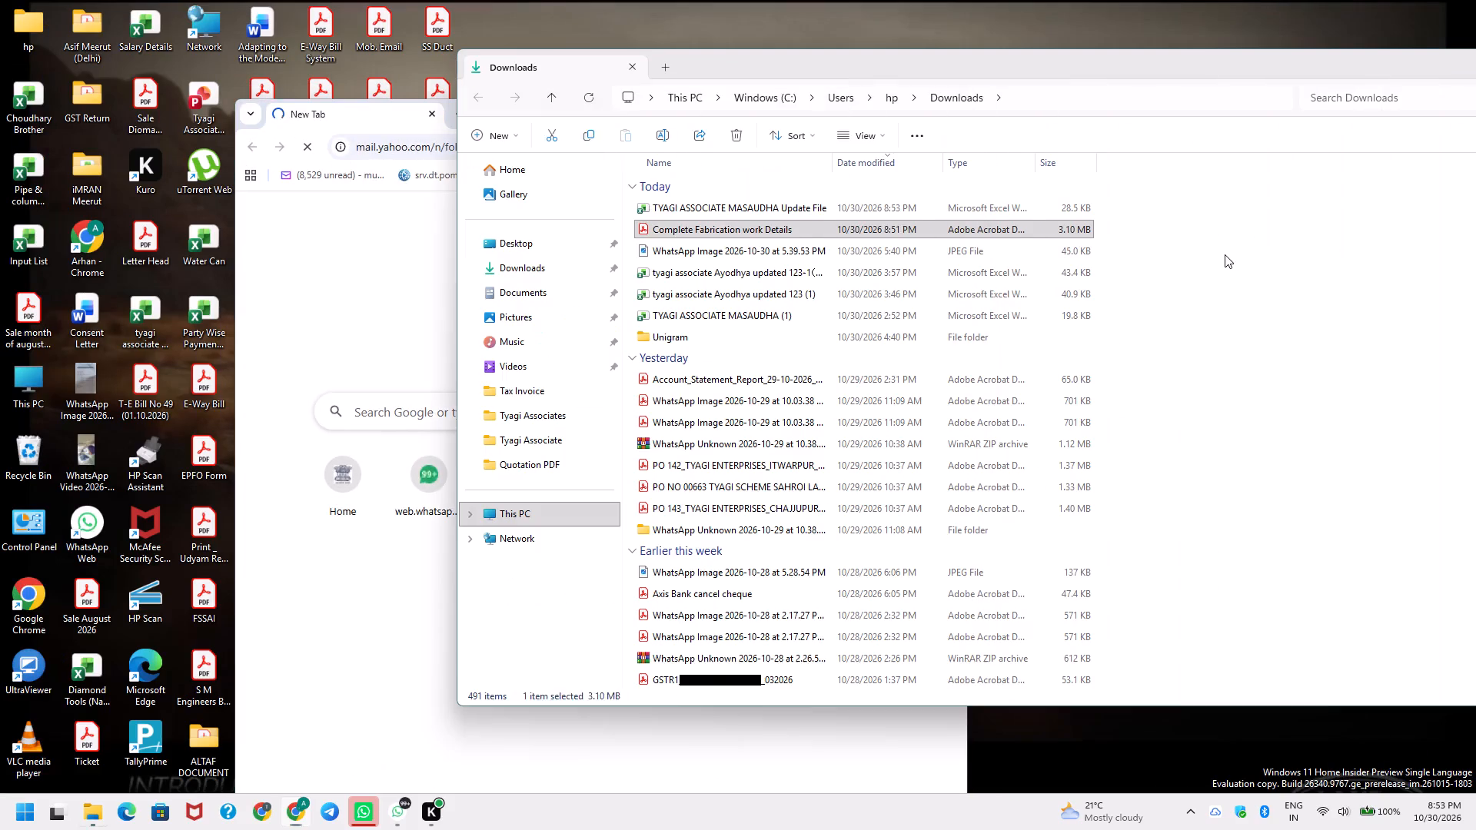
pyautogui.click(543, 458)
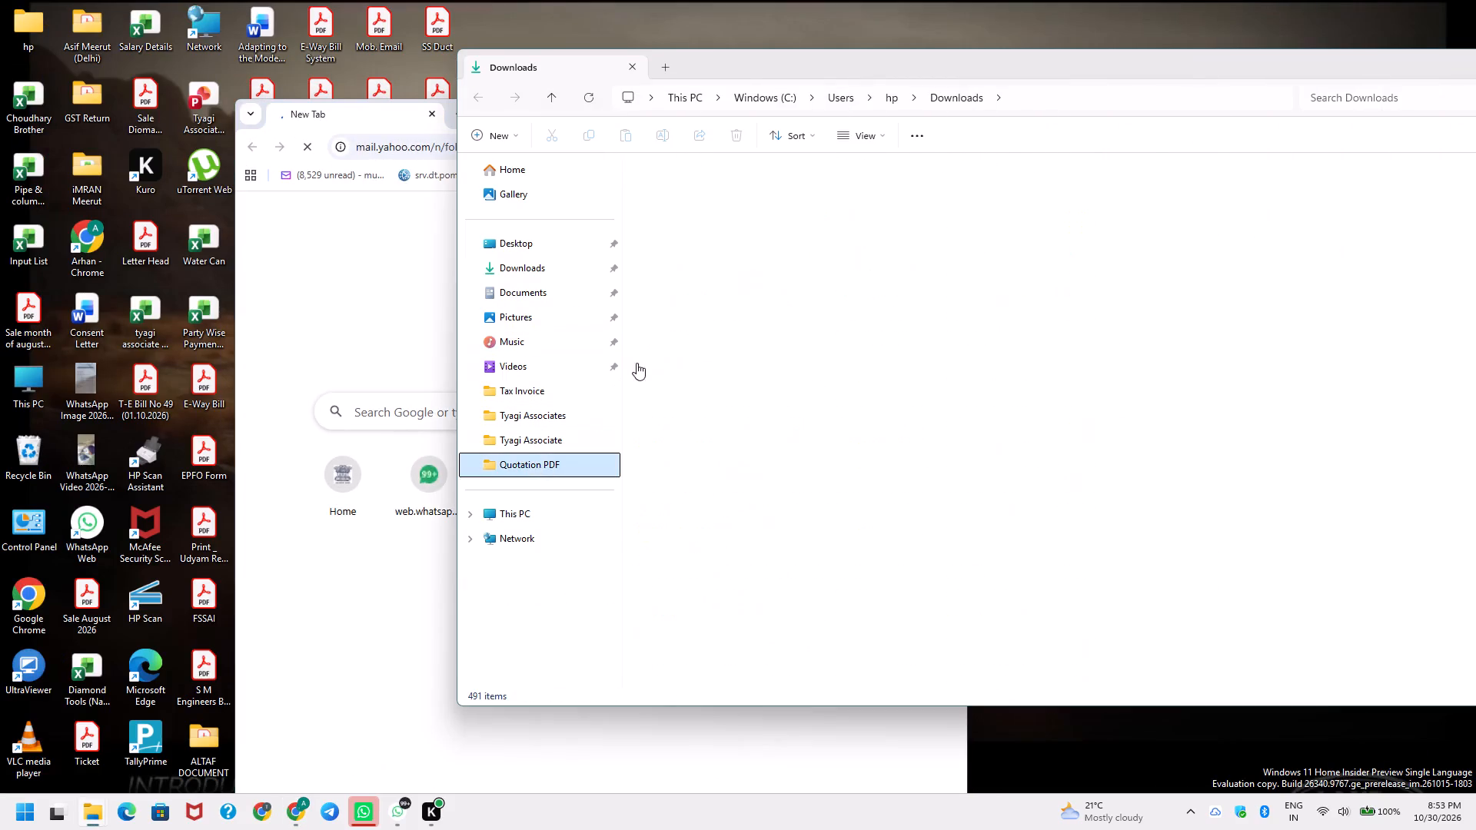
pyautogui.click(720, 194)
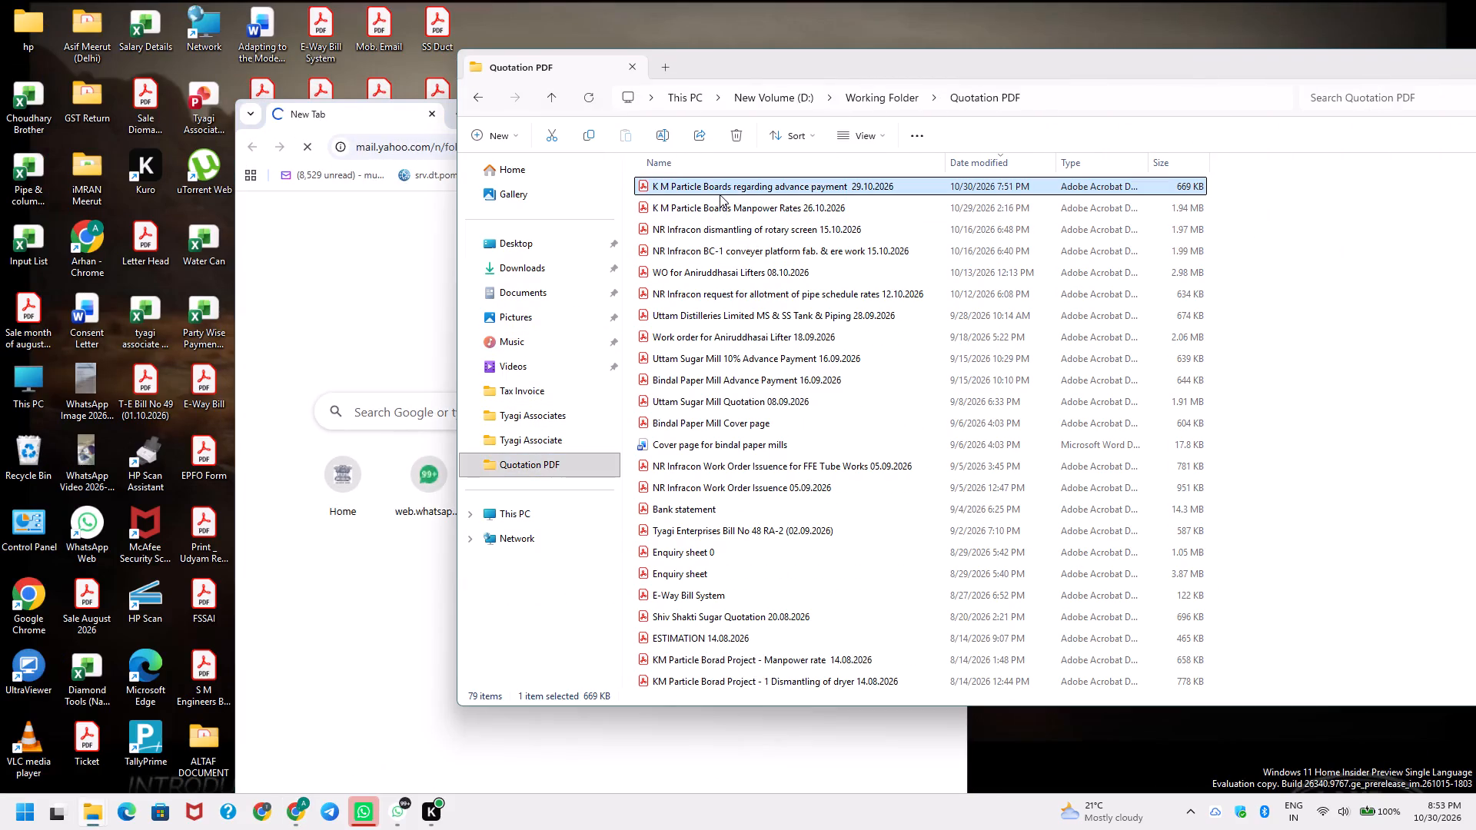
pyautogui.click(361, 231)
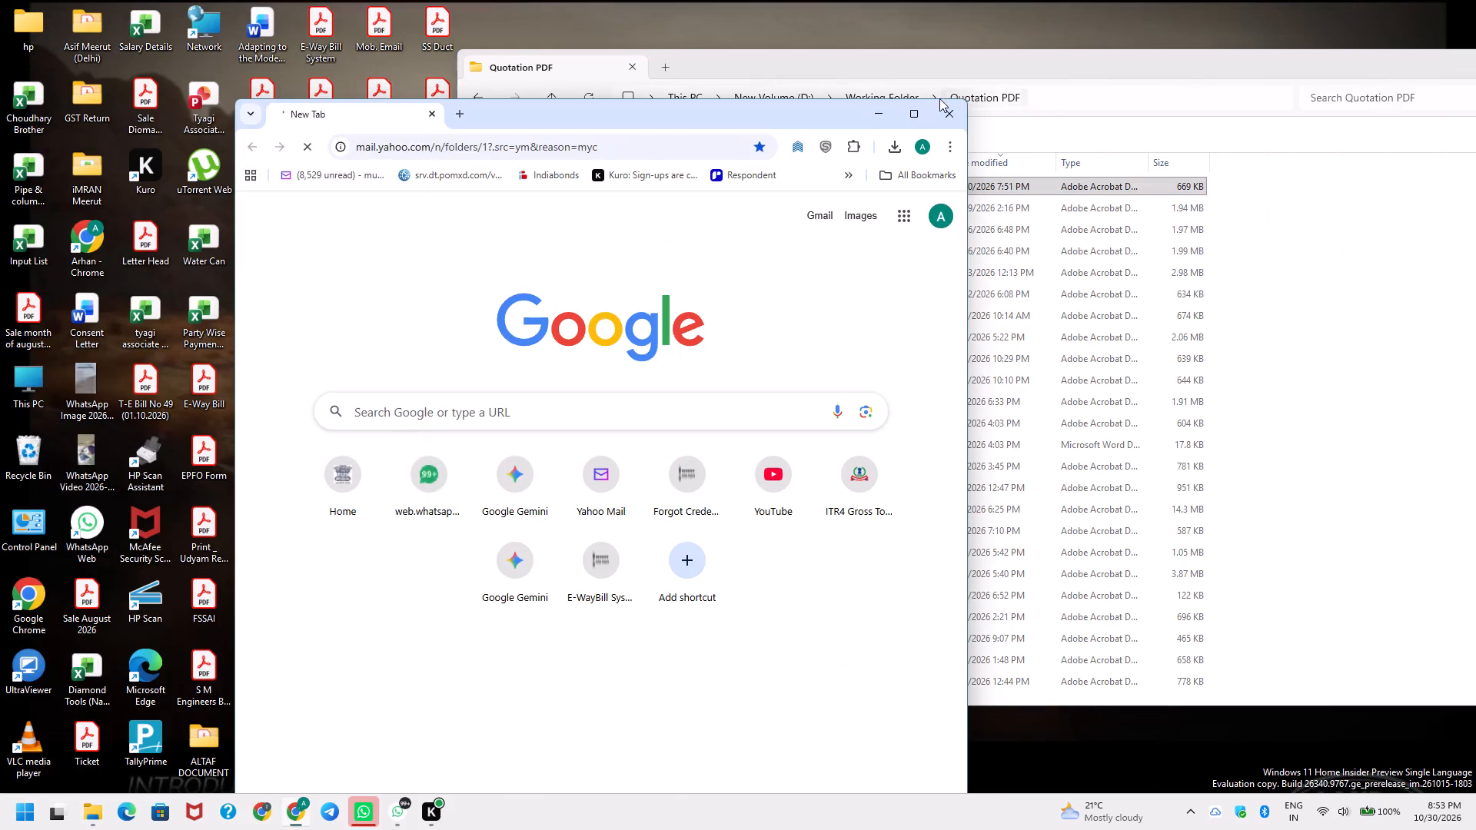
pyautogui.click(903, 118)
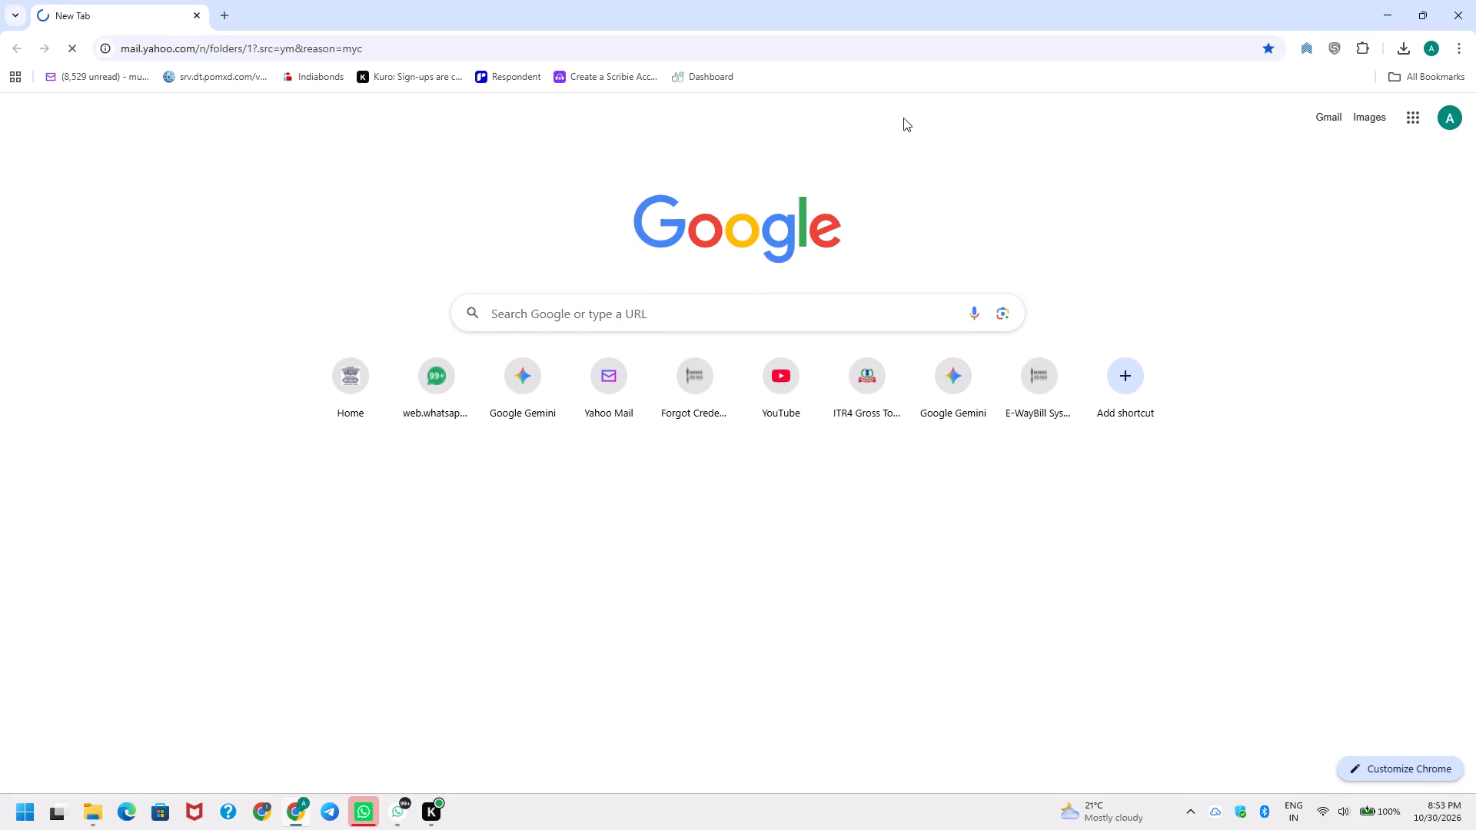
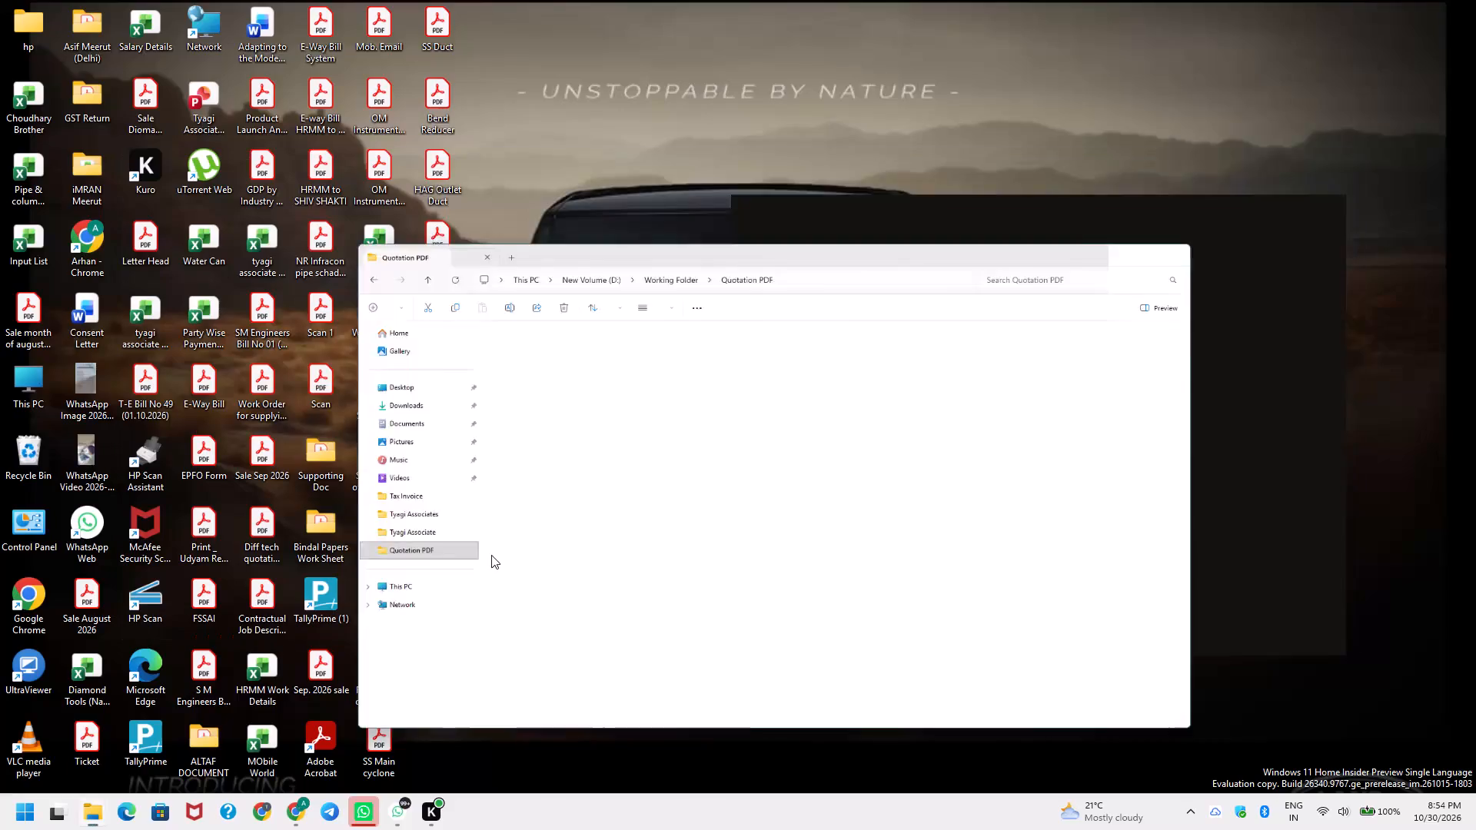
# Open the selected K M Particle Boards regarding advance payment 29.10.2026 PDF from the Quotation PDF folder in File Explorer.
pyautogui.press('Return')
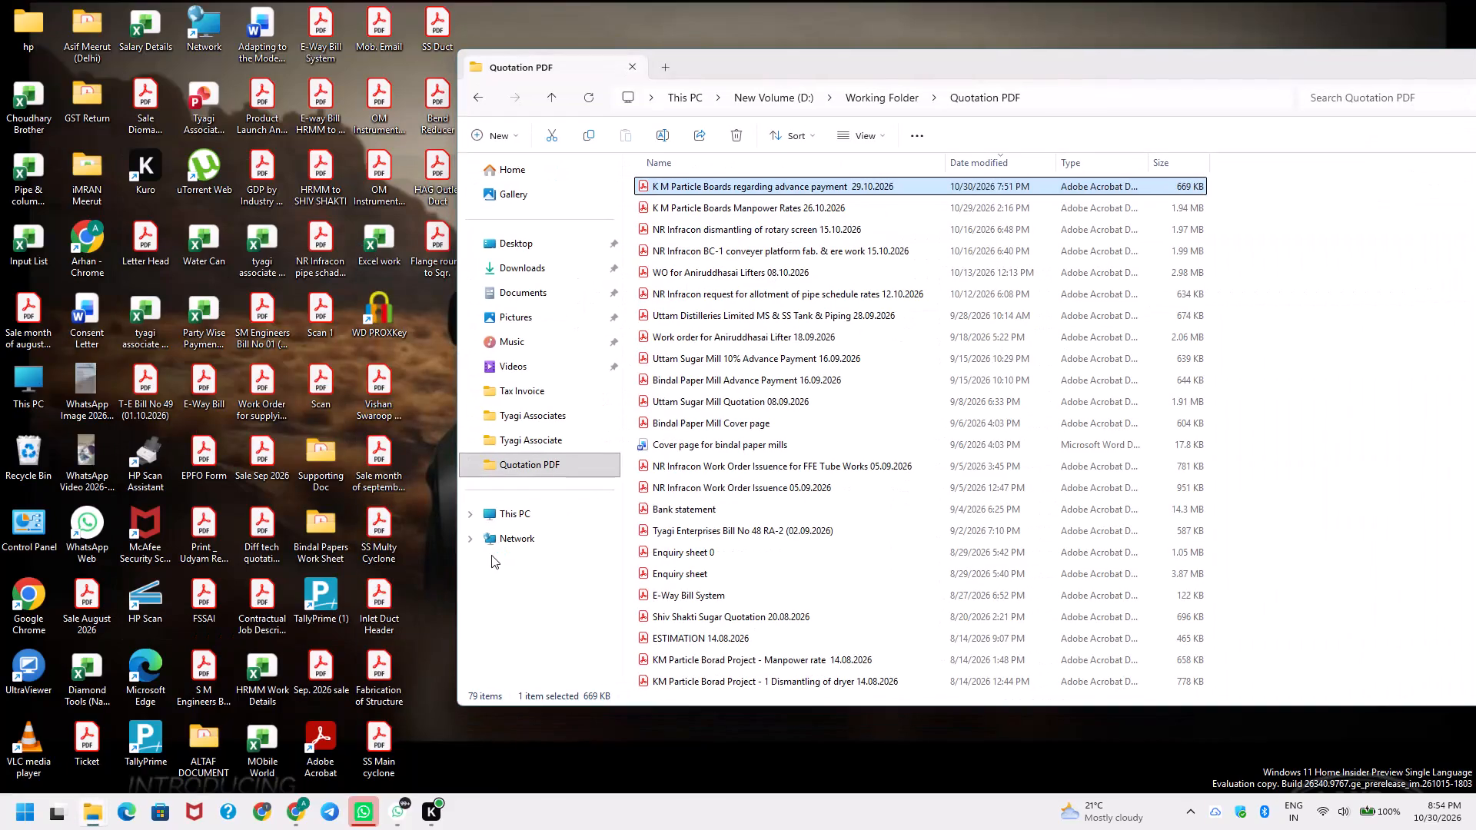
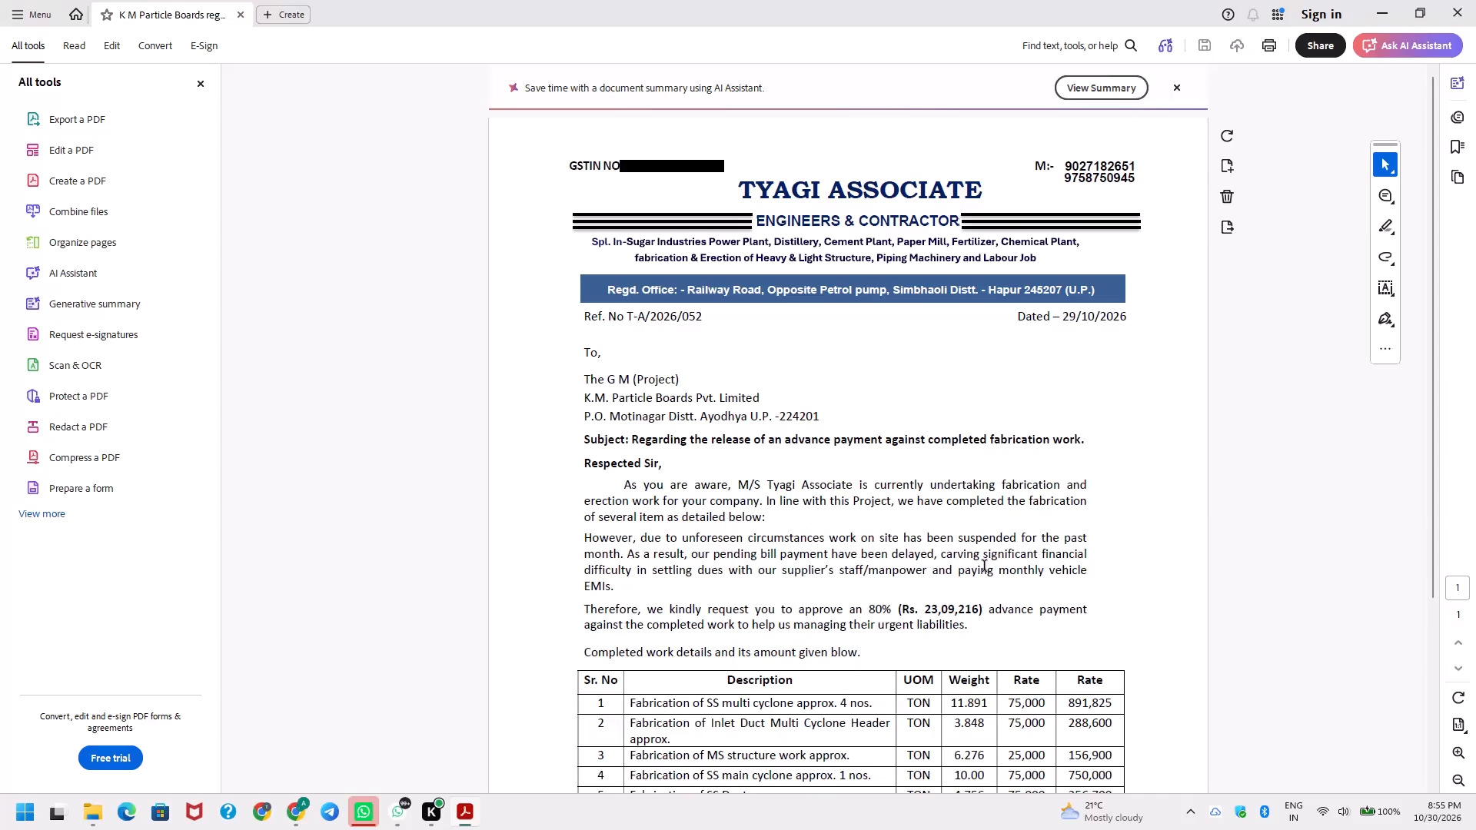
# Print one copy of the advance payment letter with grayscale turned off on the HP Smart Tank 580-590 series (Copy 2) printer.
pyautogui.hotkey('ctrl', 'p')
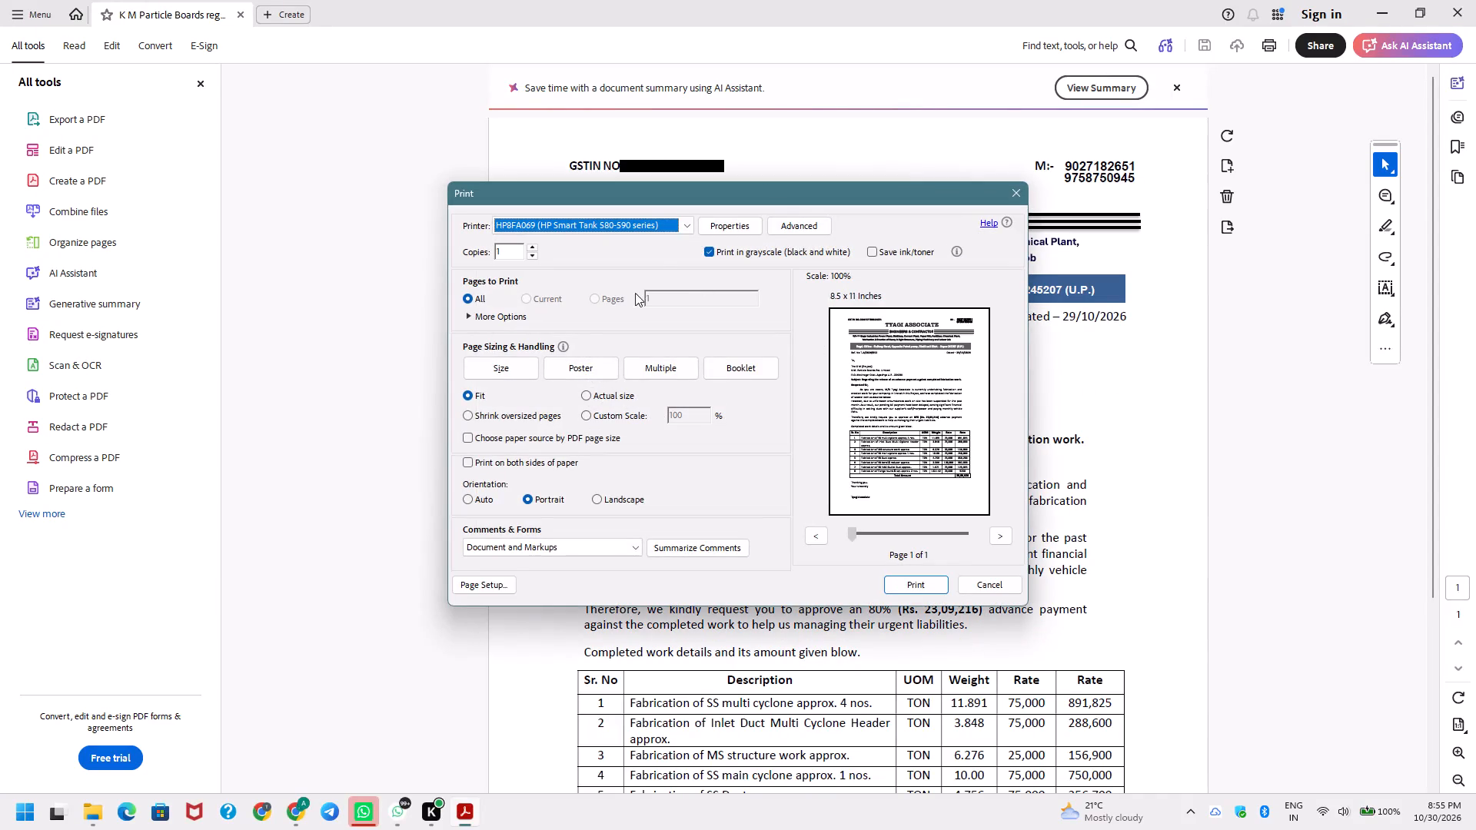
pyautogui.click(723, 253)
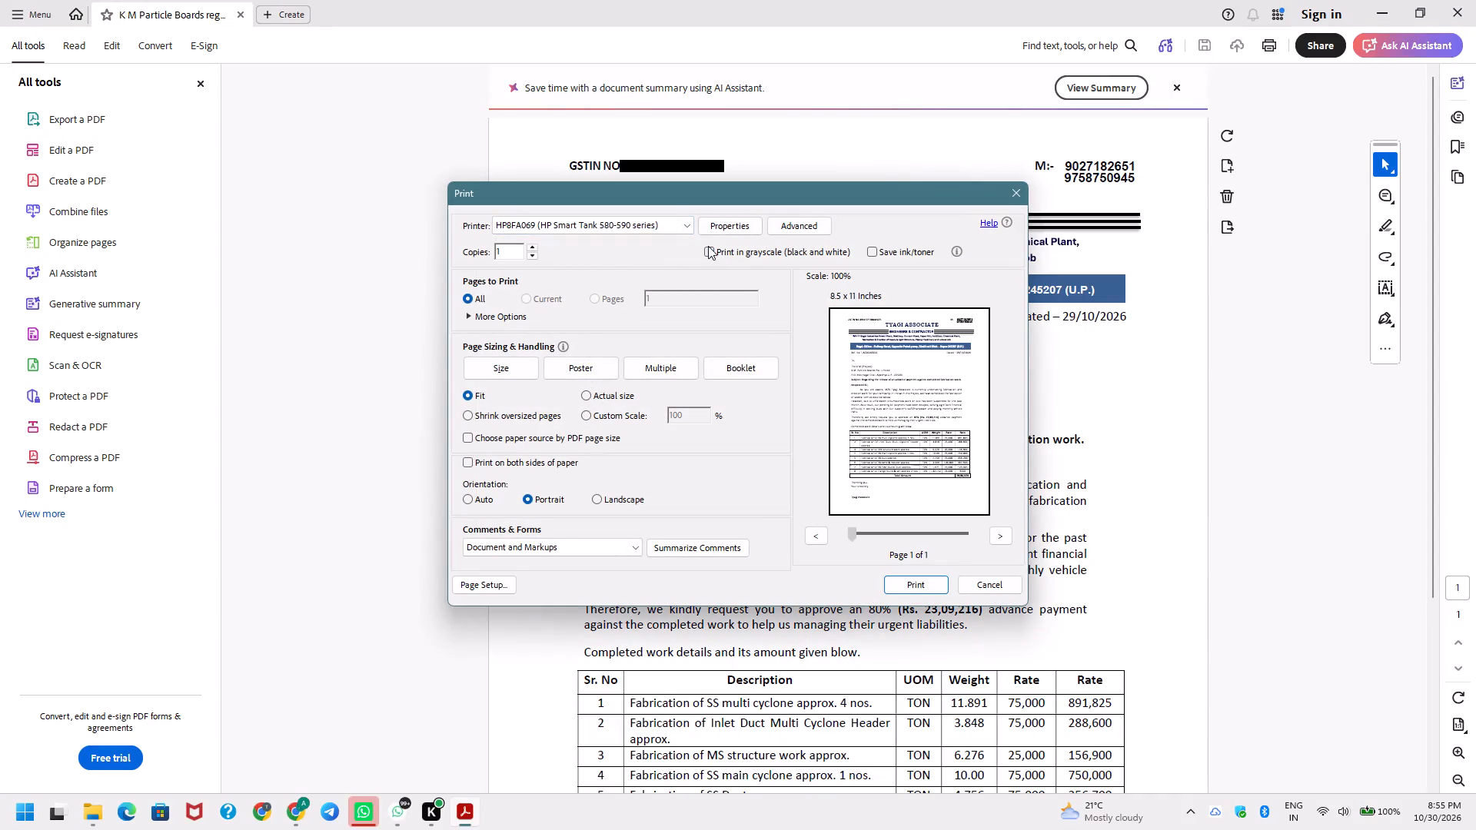
pyautogui.click(670, 223)
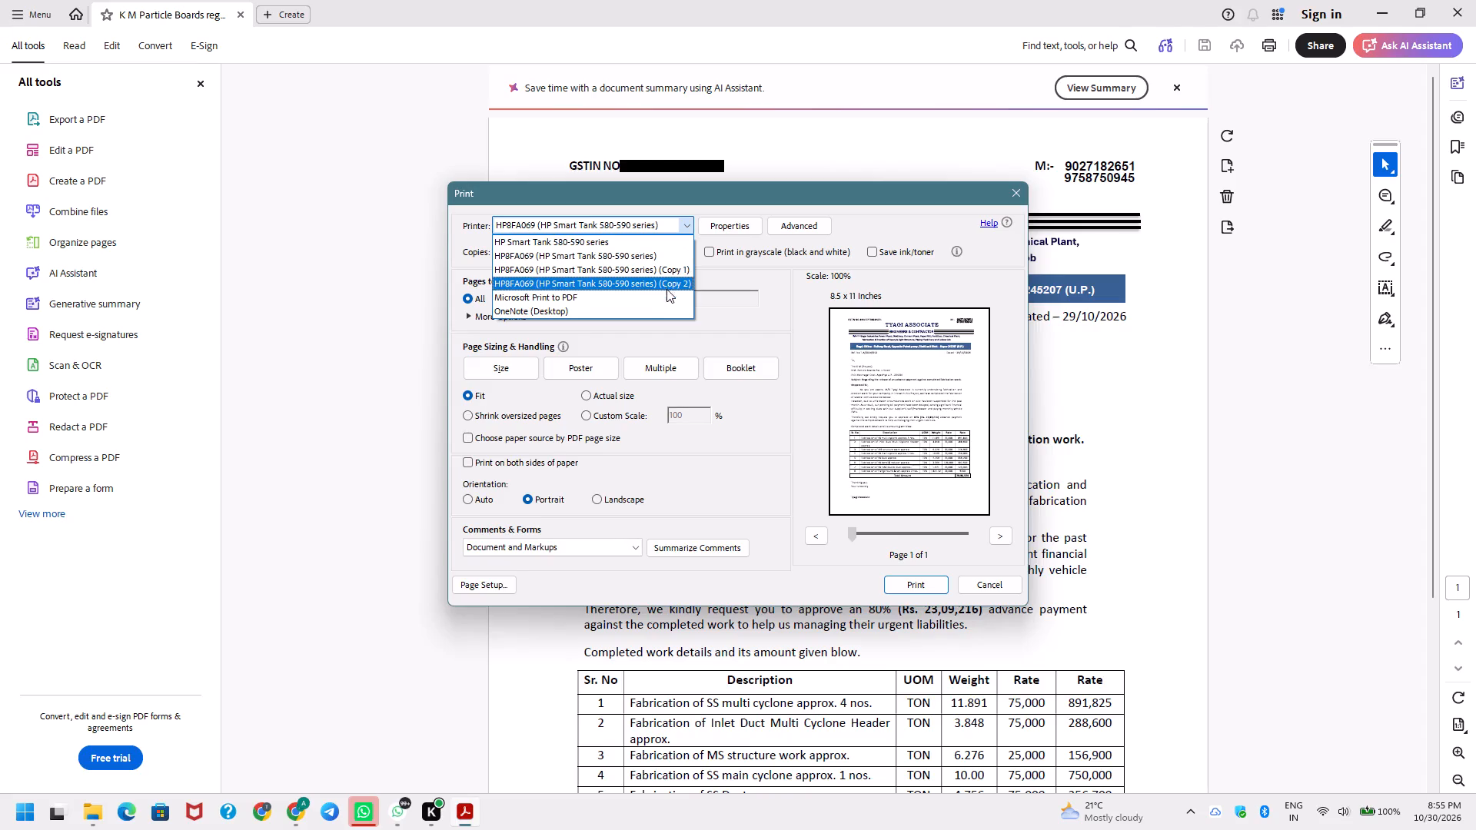
pyautogui.click(668, 284)
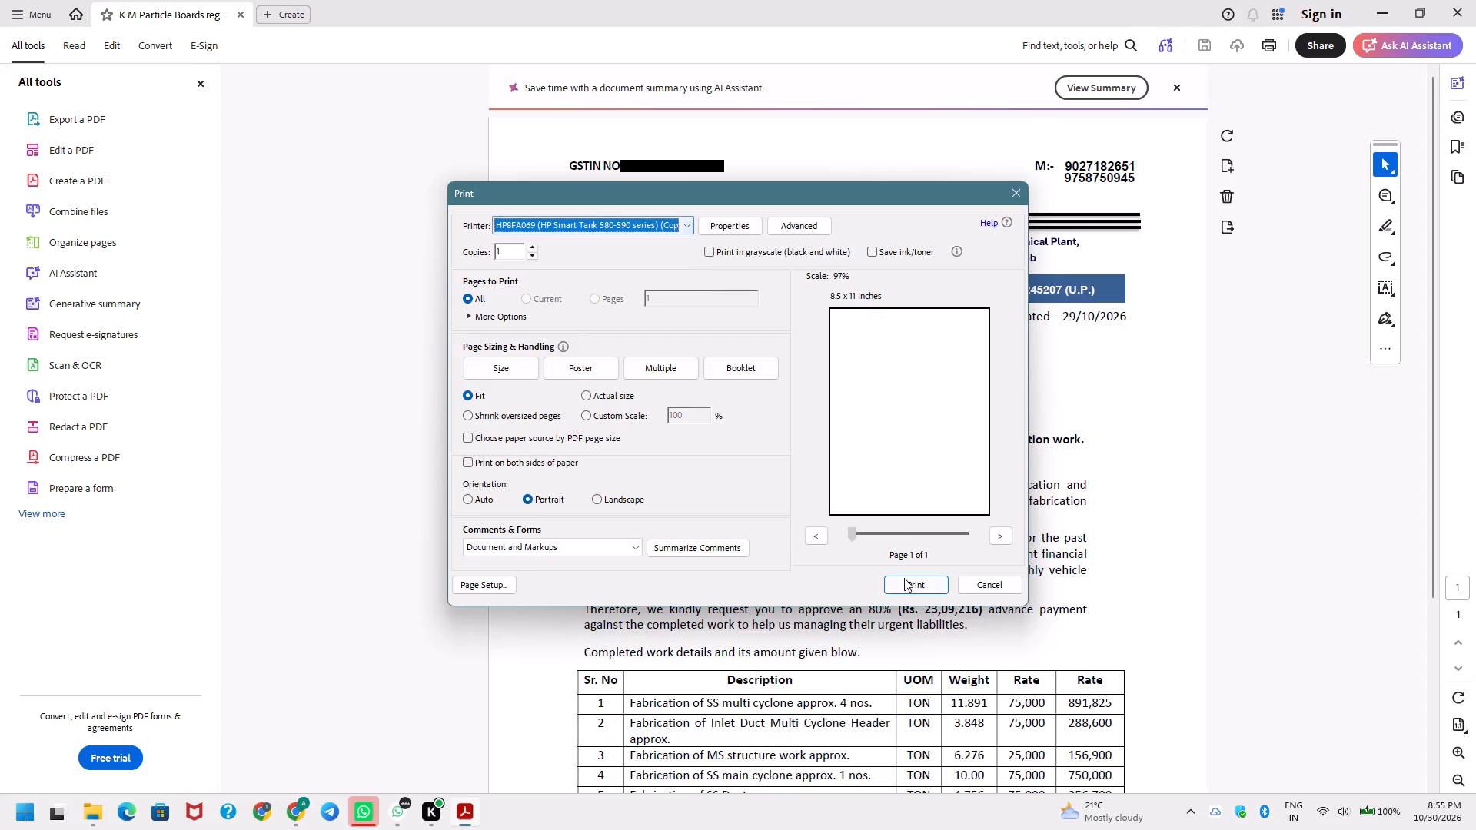
pyautogui.click(913, 586)
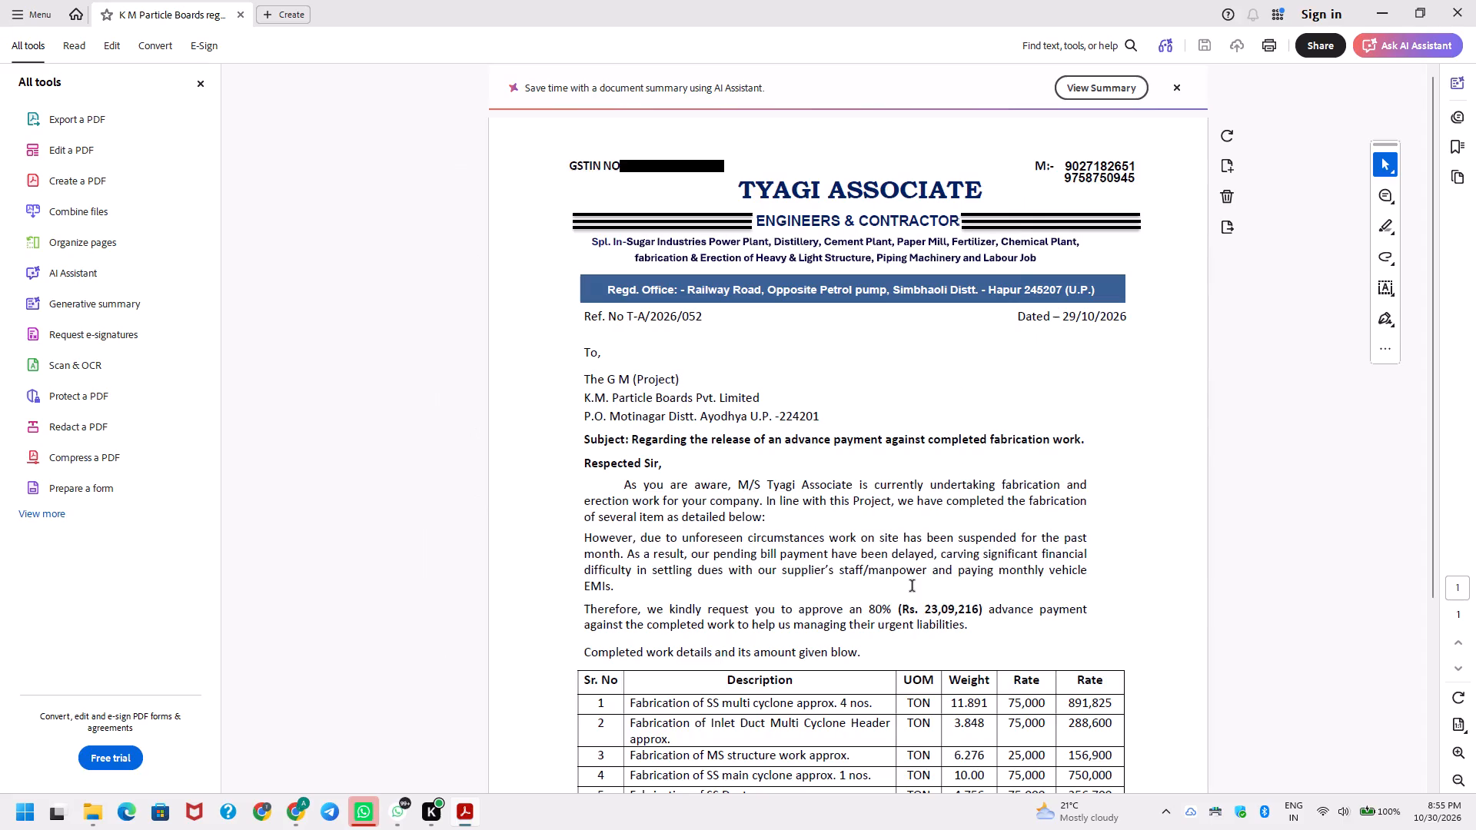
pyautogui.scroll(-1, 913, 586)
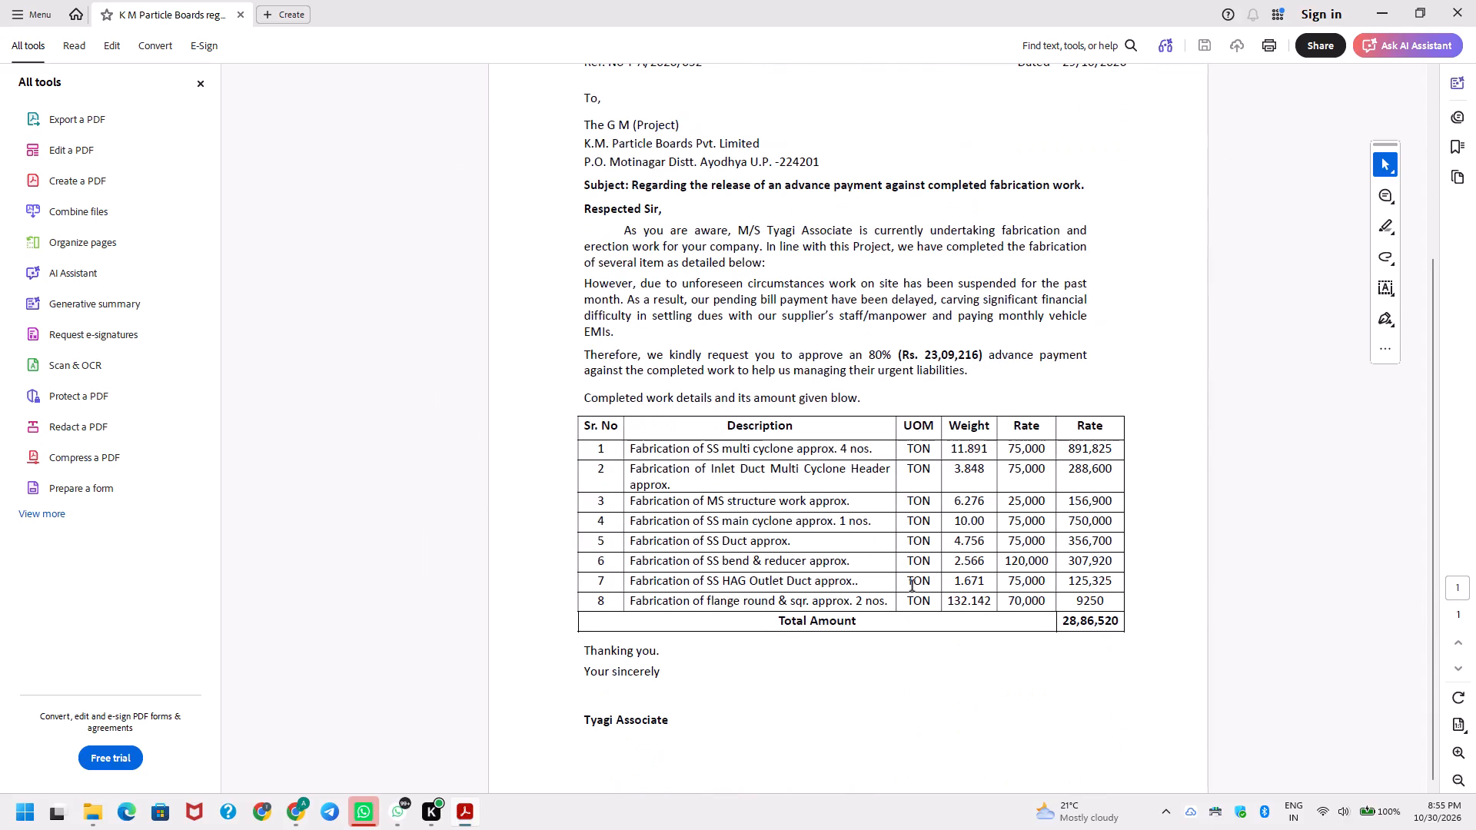